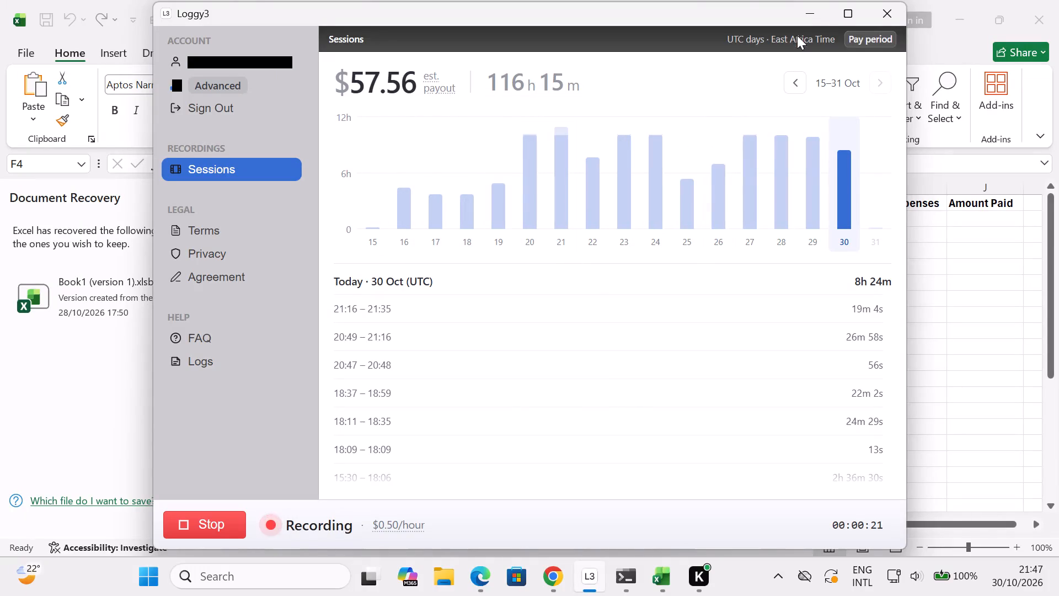
Switch to the Excel loan sheet and enter Interest% values 12%, 15% and 20% for BK003 to BK005.
left_click(820, 12)
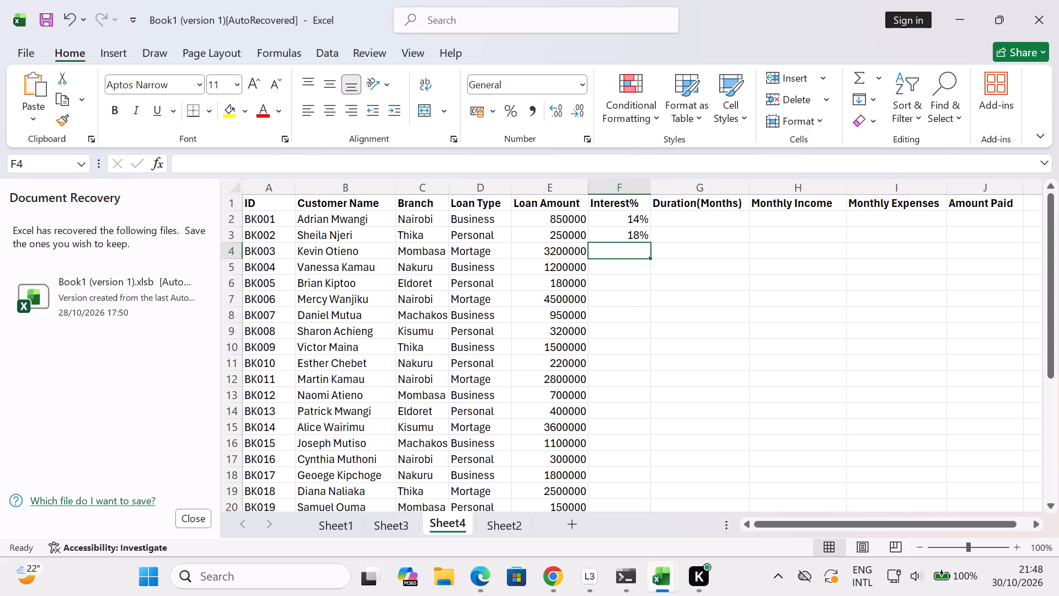
type("12")
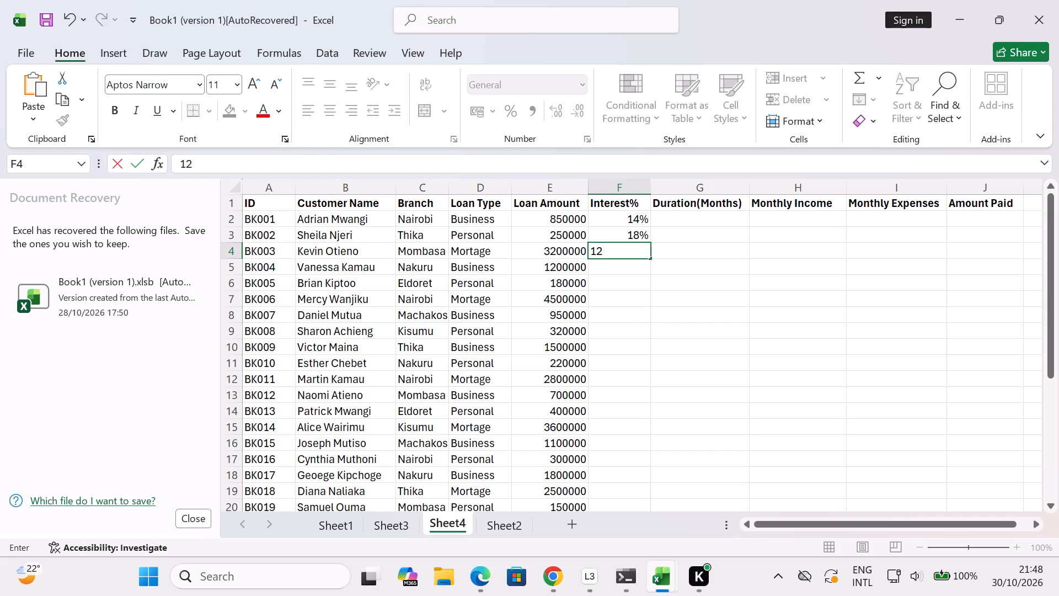
key("shift+percent")
key("Down")
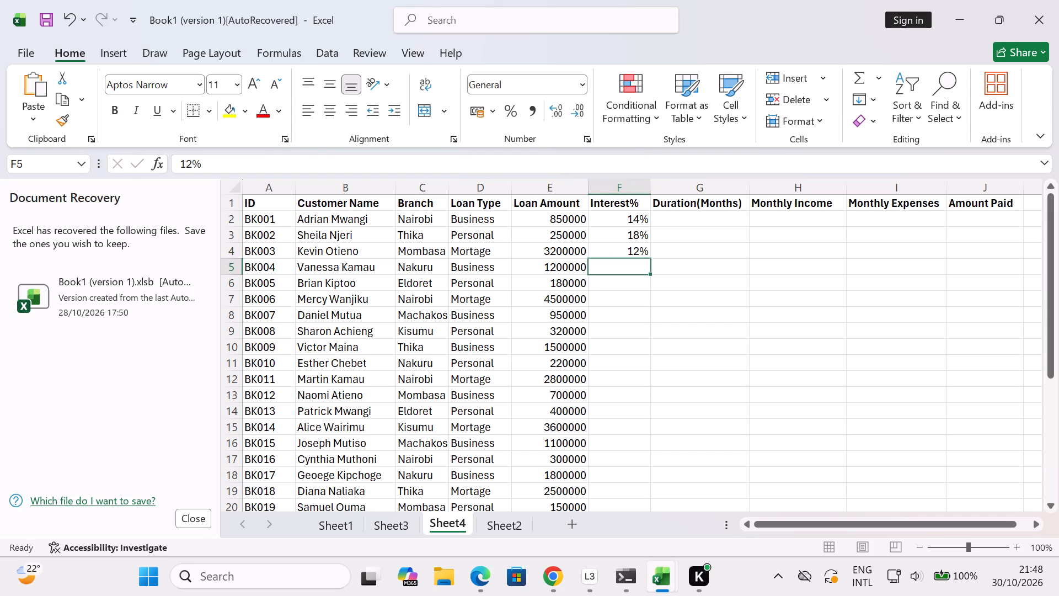
key("1")
key("5")
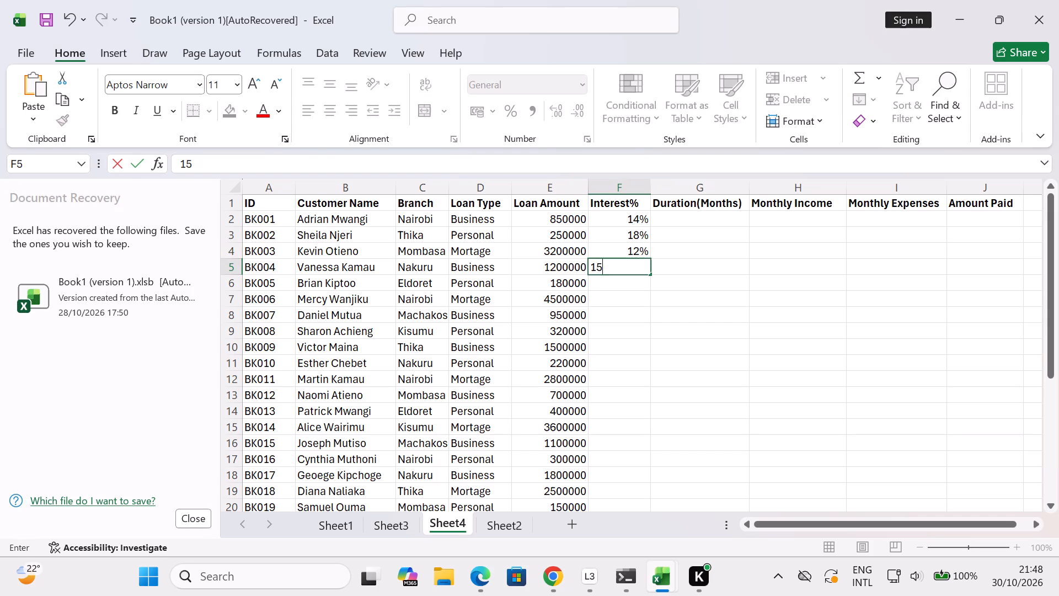
key("shift+percent")
key("Down")
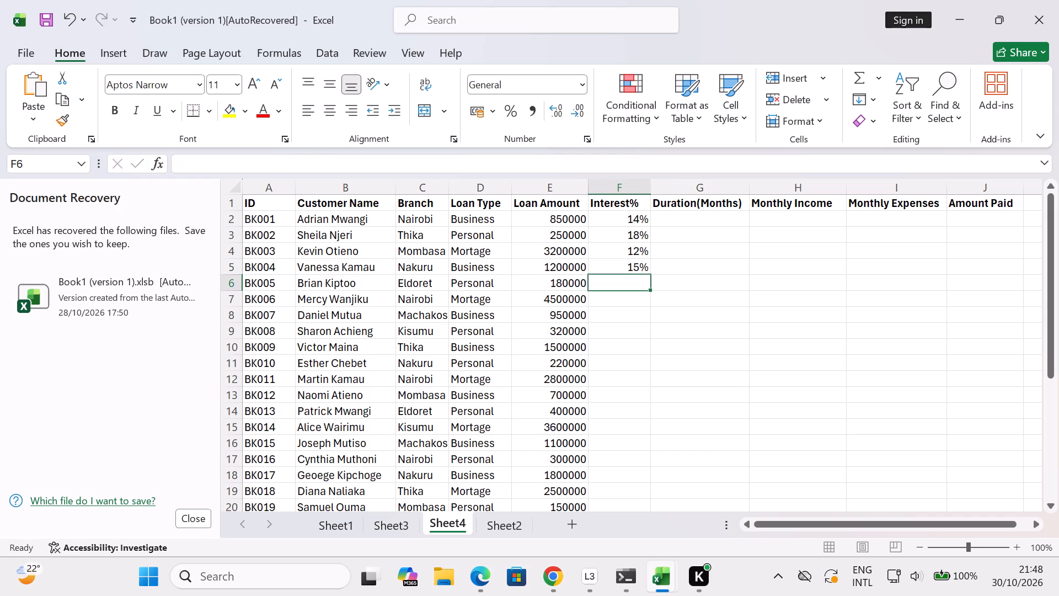
key("2")
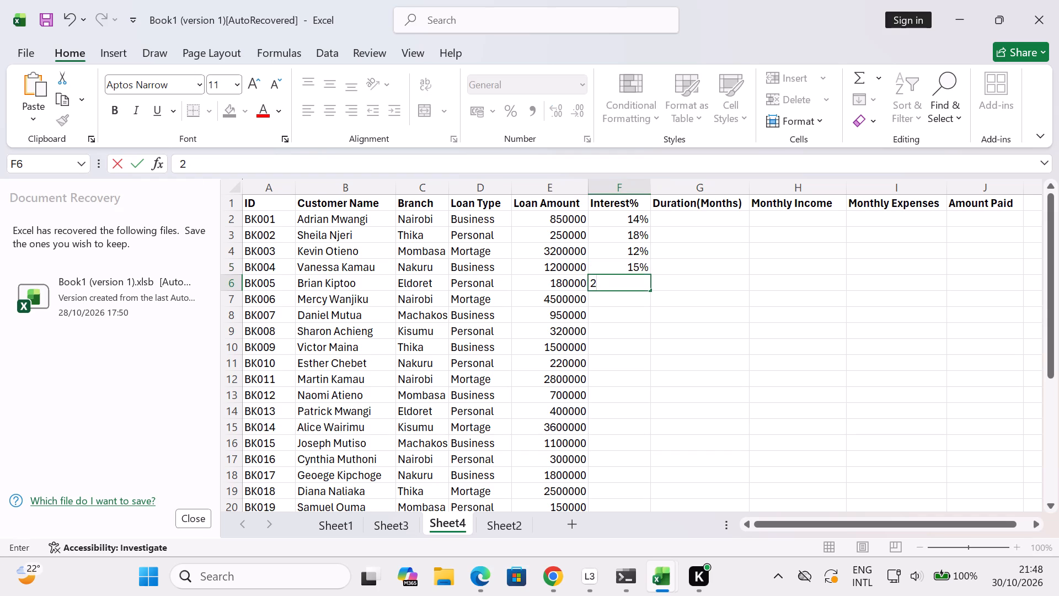
key("0")
key("shift+percent")
key("Down")
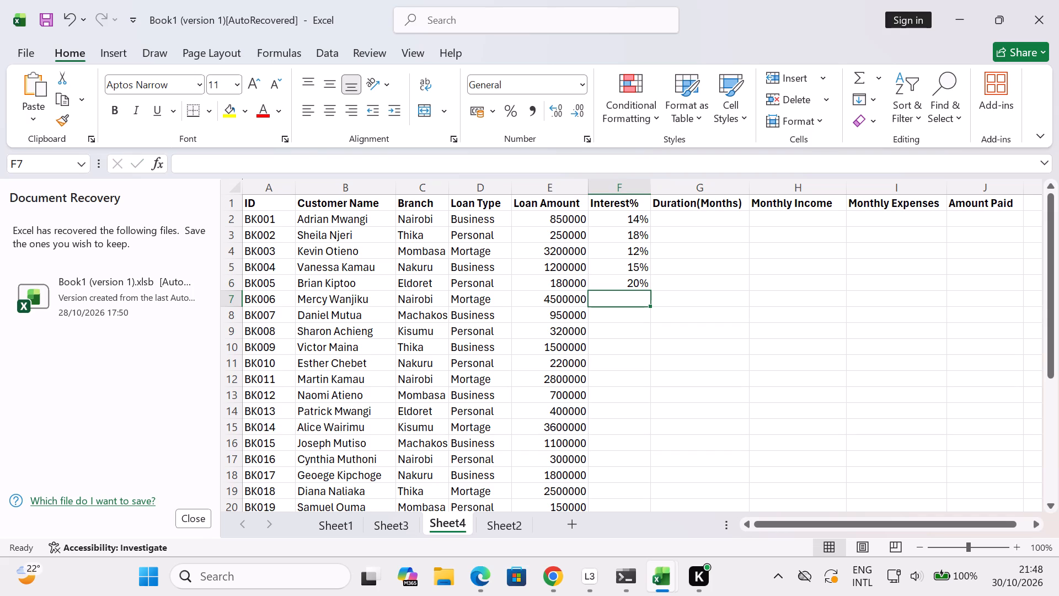
Enter Interest% values 11%, 16% and 17% for loans BK006, BK007 and BK008.
type("11")
key("shift+percent")
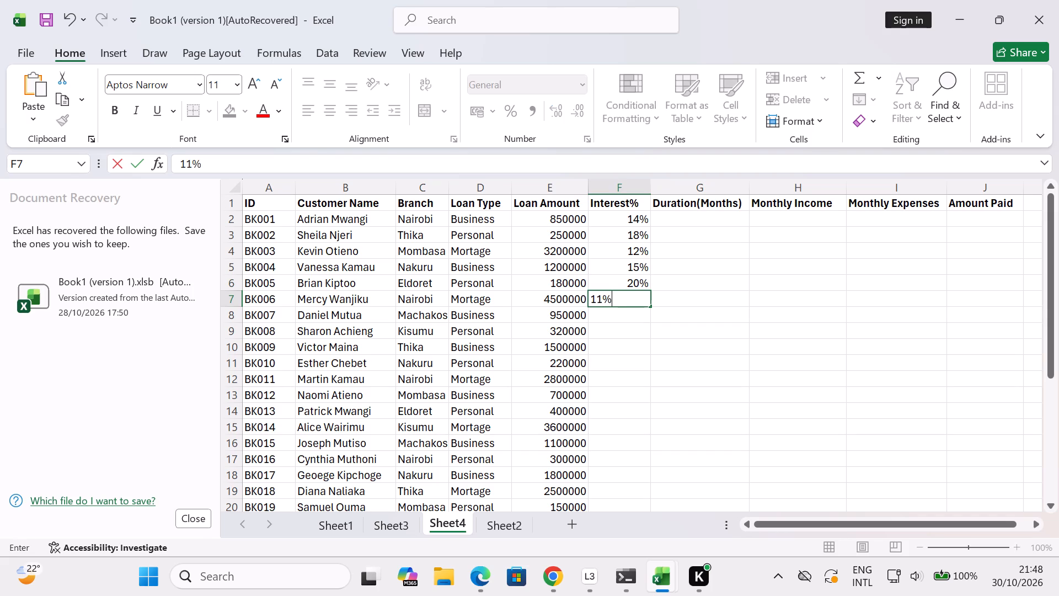
key("Down")
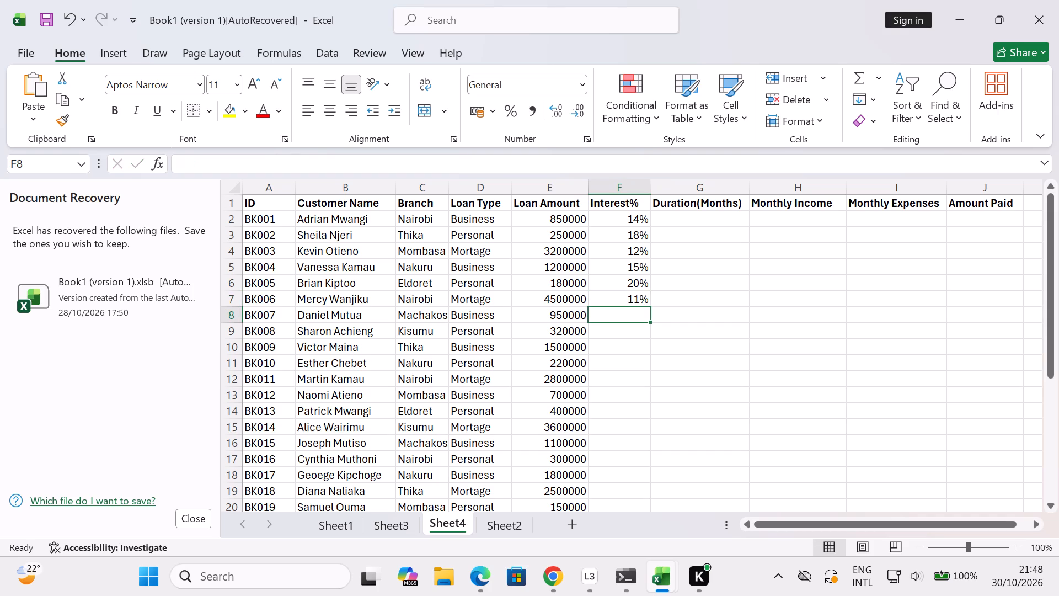
key("1")
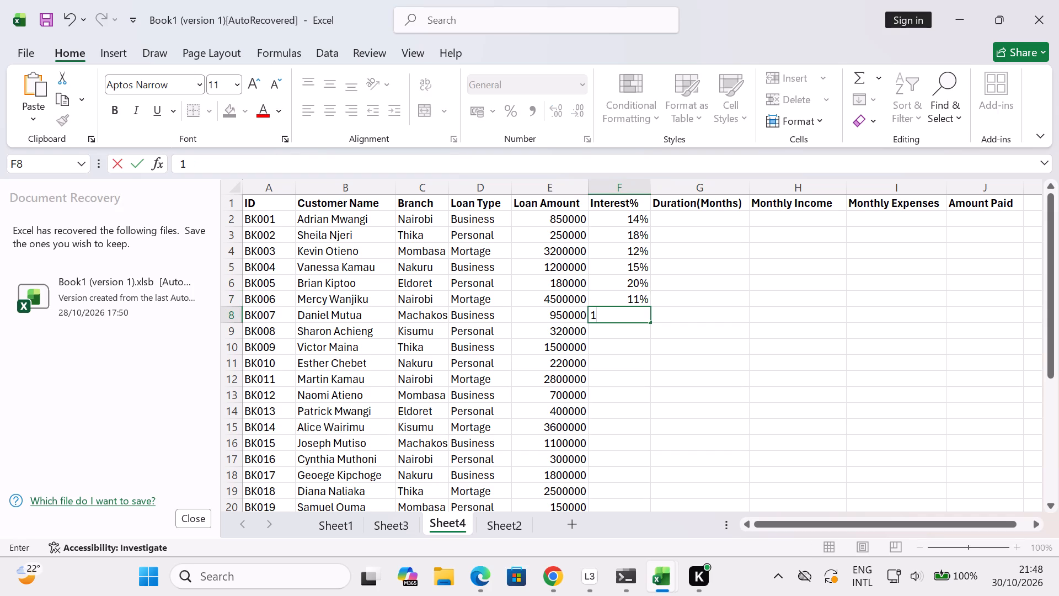
key("6")
key("shift+percent")
key("Down")
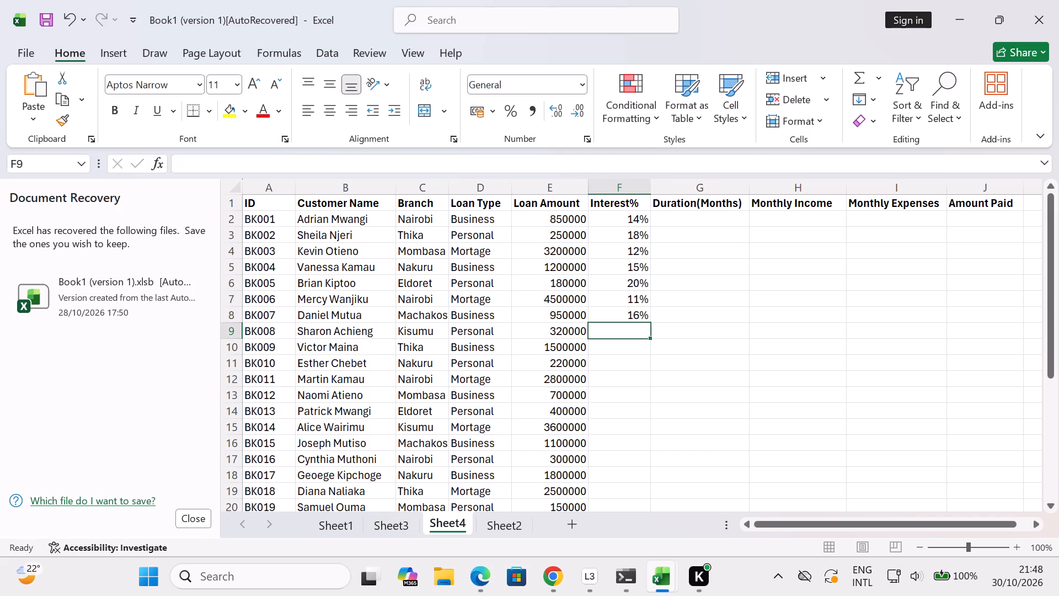
key("1")
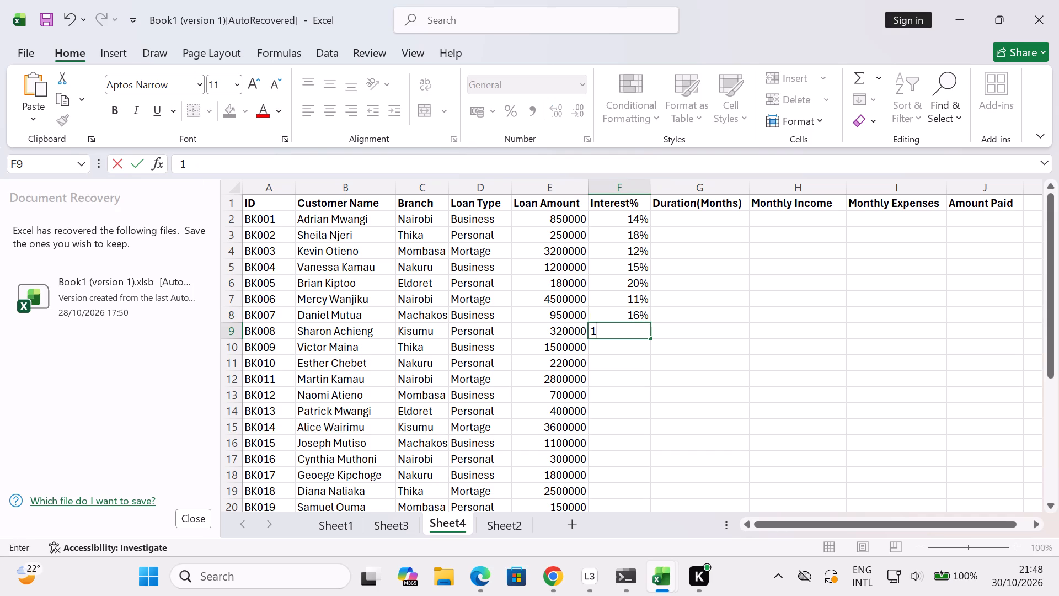
key("7")
key("shift+percent")
key("Down")
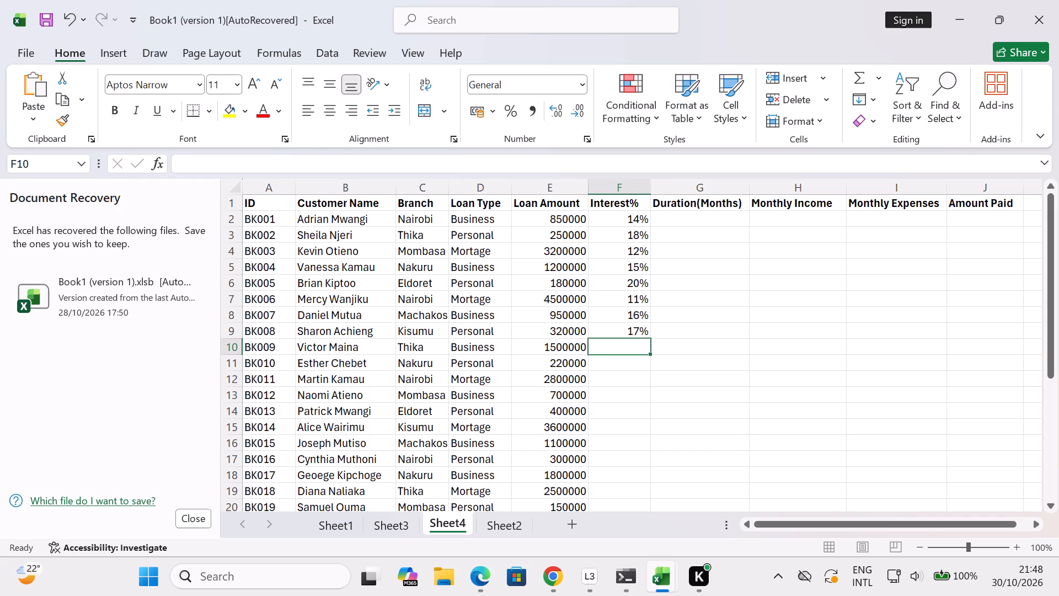
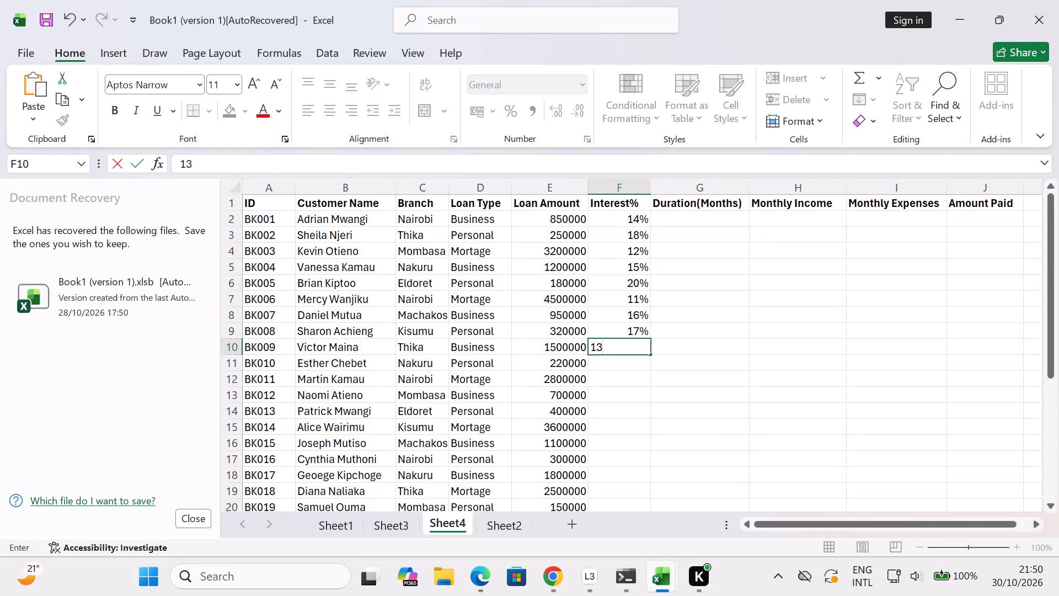
Complete the Interest% entry for loan BK009 as 13%.
key("shift+percent")
key("Down")
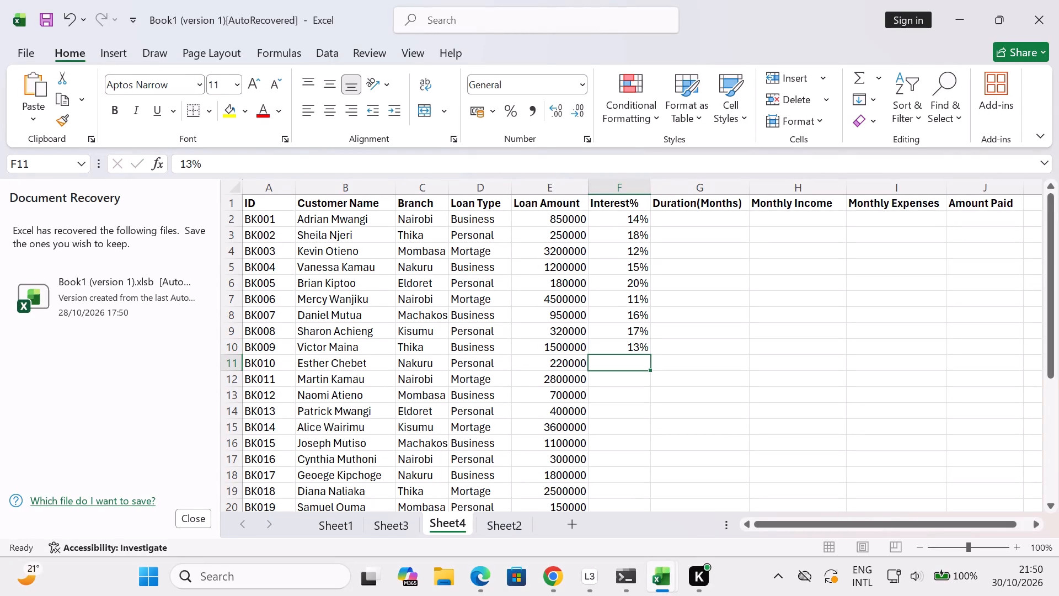
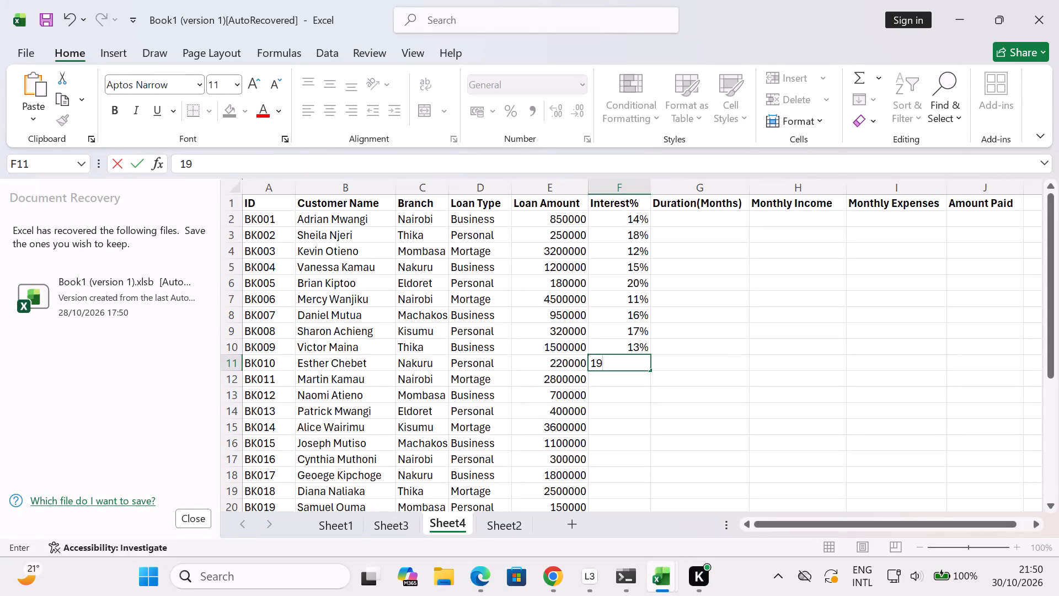
Complete the Interest% entry for loan BK010 as 19% and enter 12% for BK011.
key("shift+percent")
key("Down")
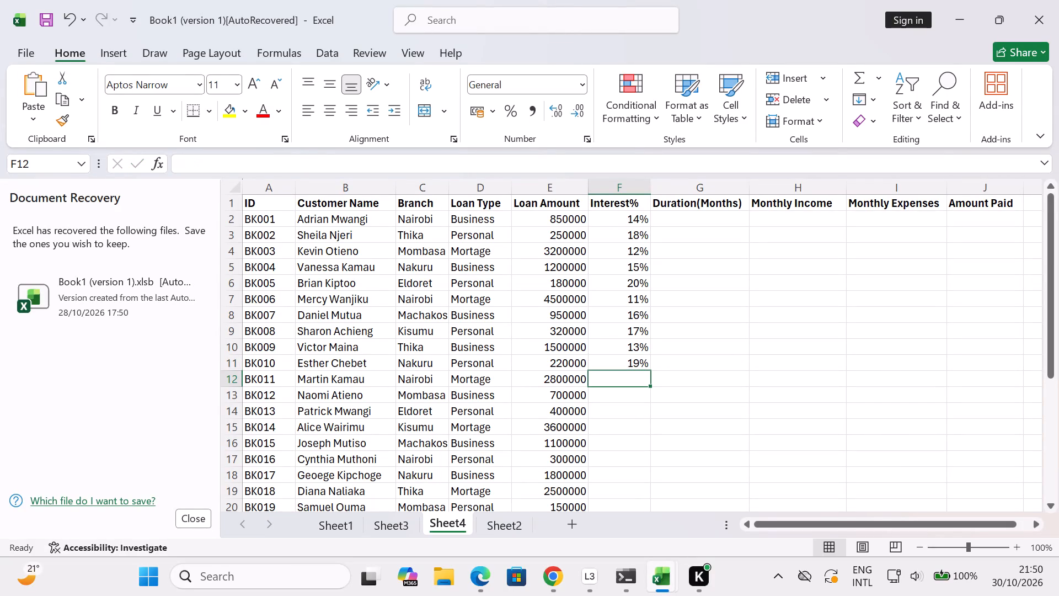
type("12")
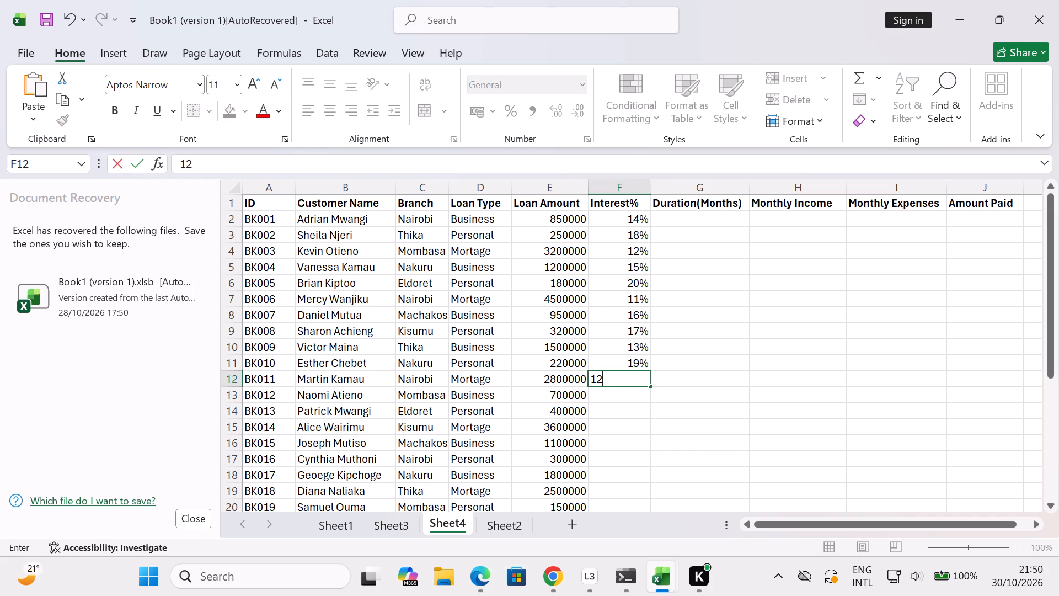
key("shift+percent")
key("Down")
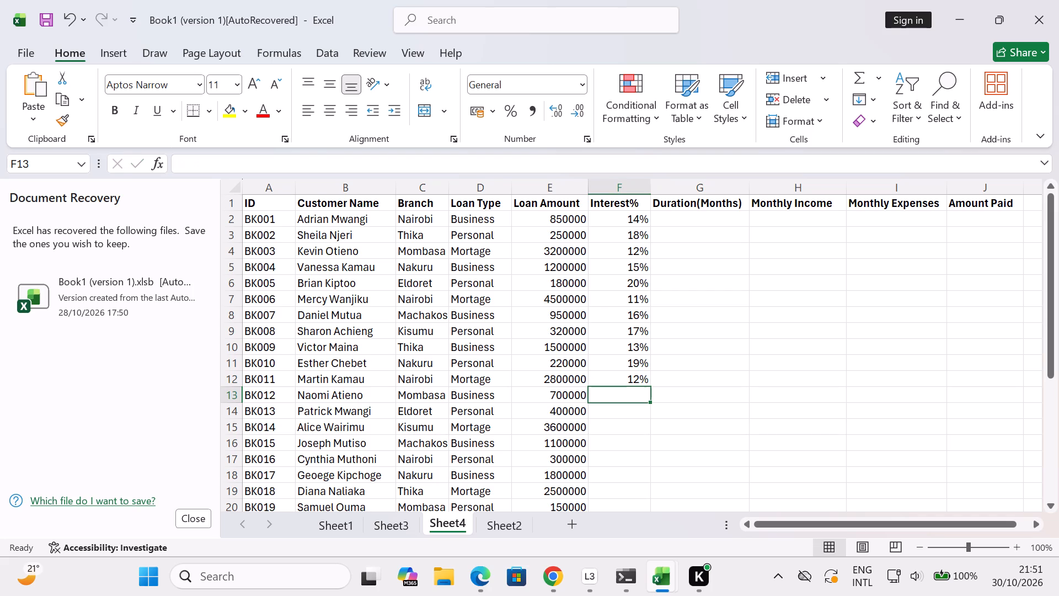
Fill the Interest% column for loans BK012, BK013 and BK014 with 15%, 18% and 10%.
key("1")
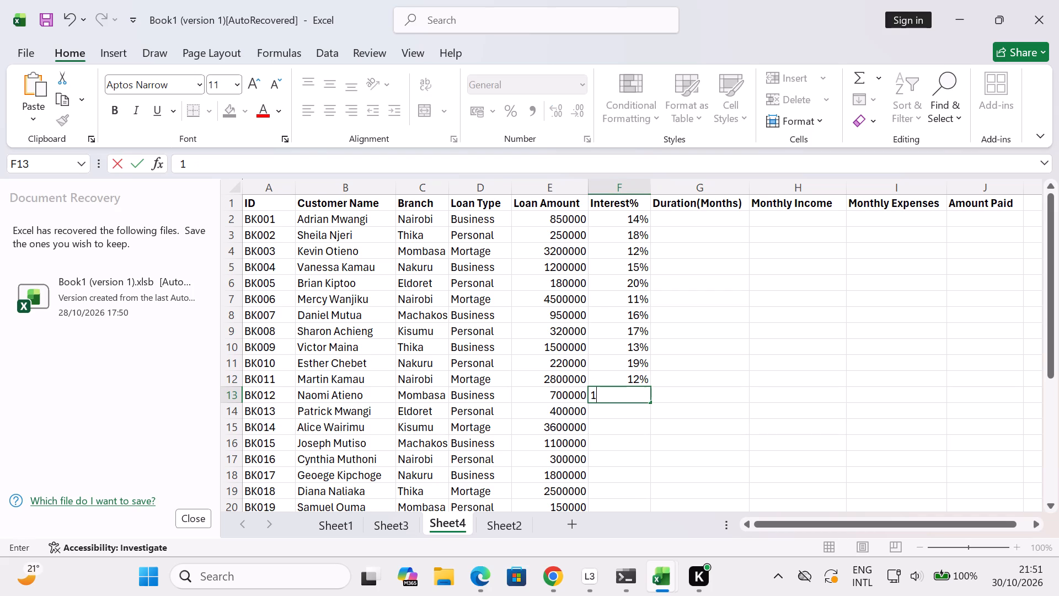
key("5")
key("shift+percent")
key("Down")
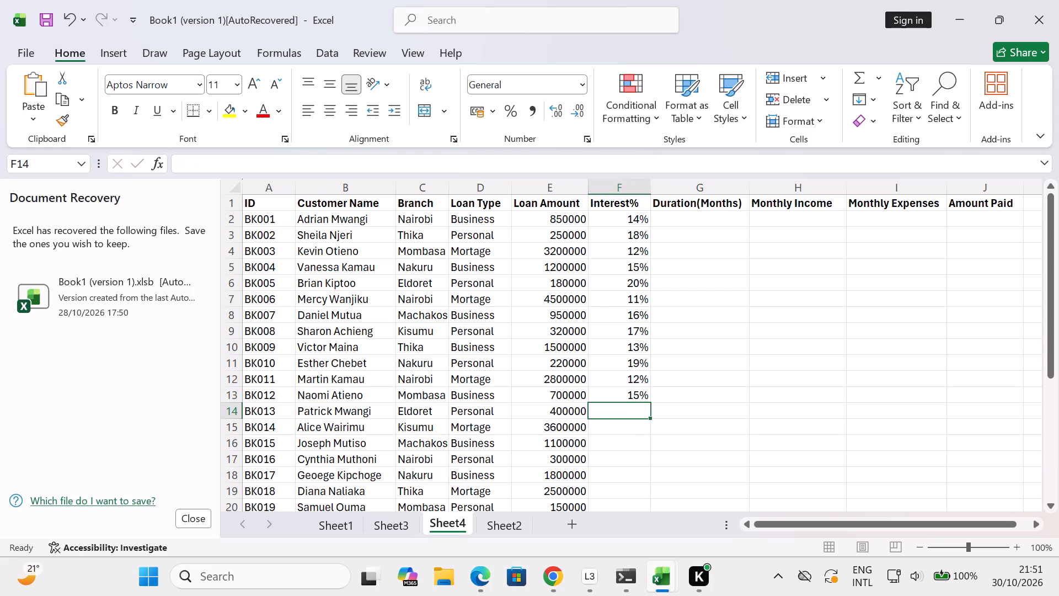
key("1")
key("8")
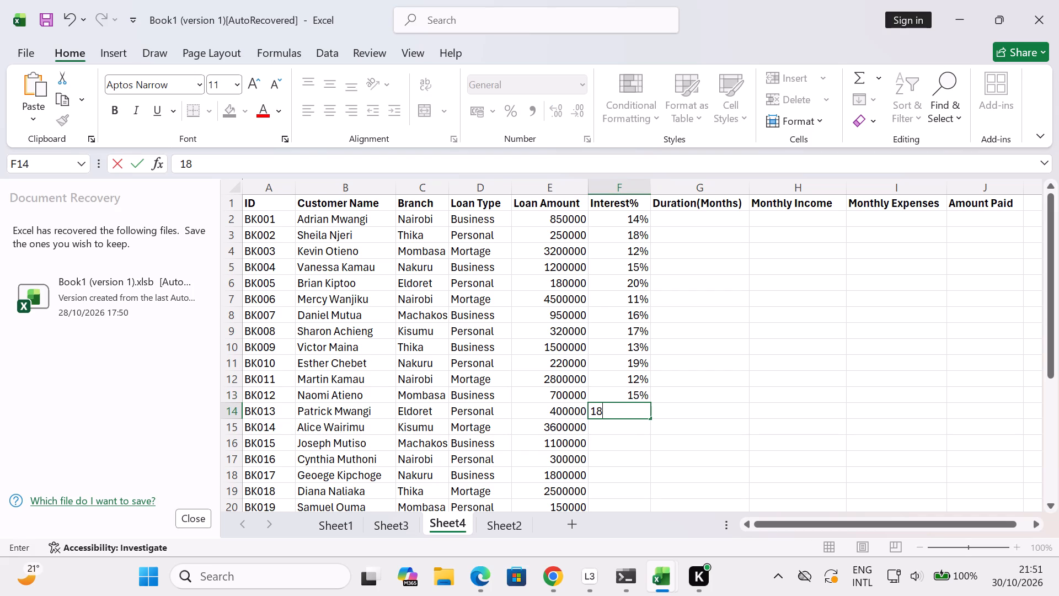
key("shift+percent")
key("Down")
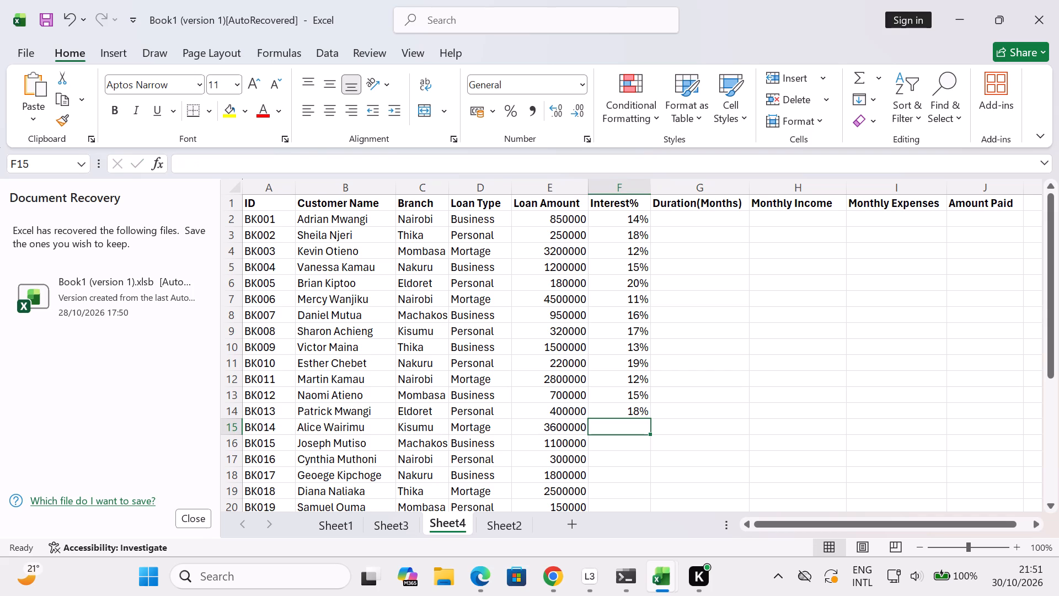
type("10")
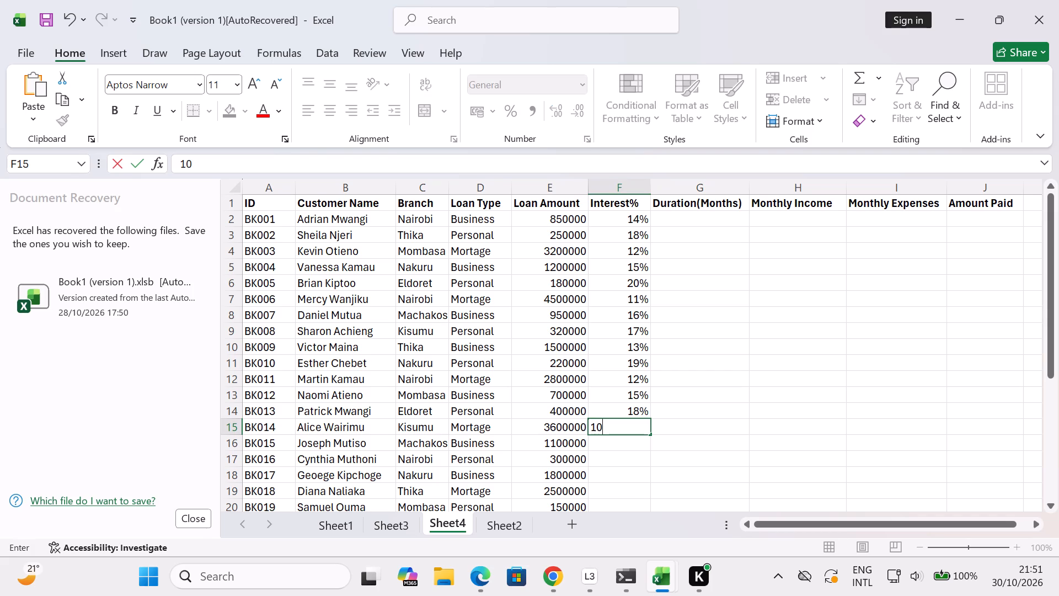
key("shift+percent")
key("Down")
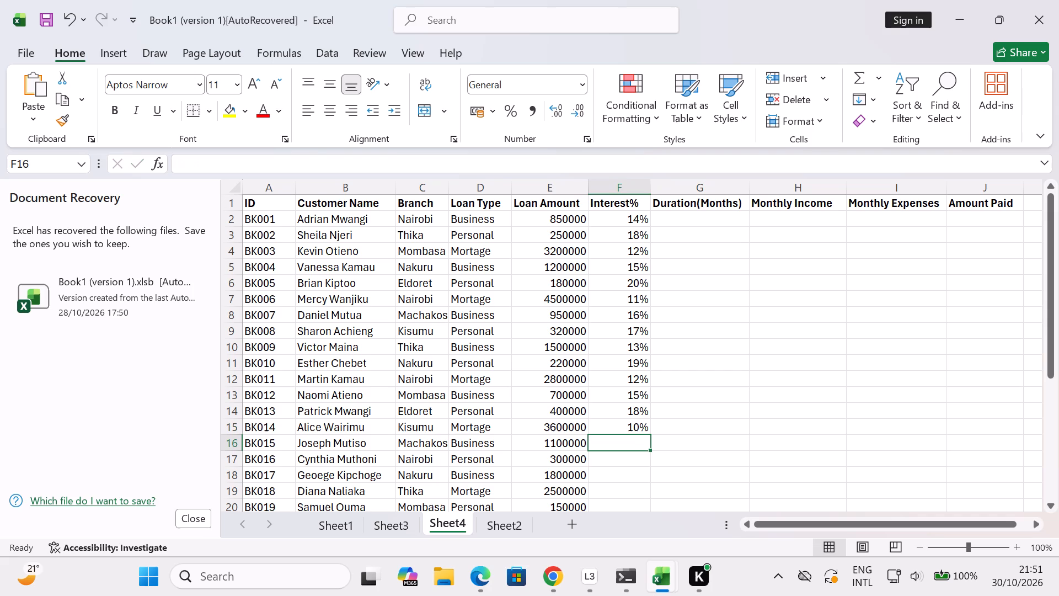
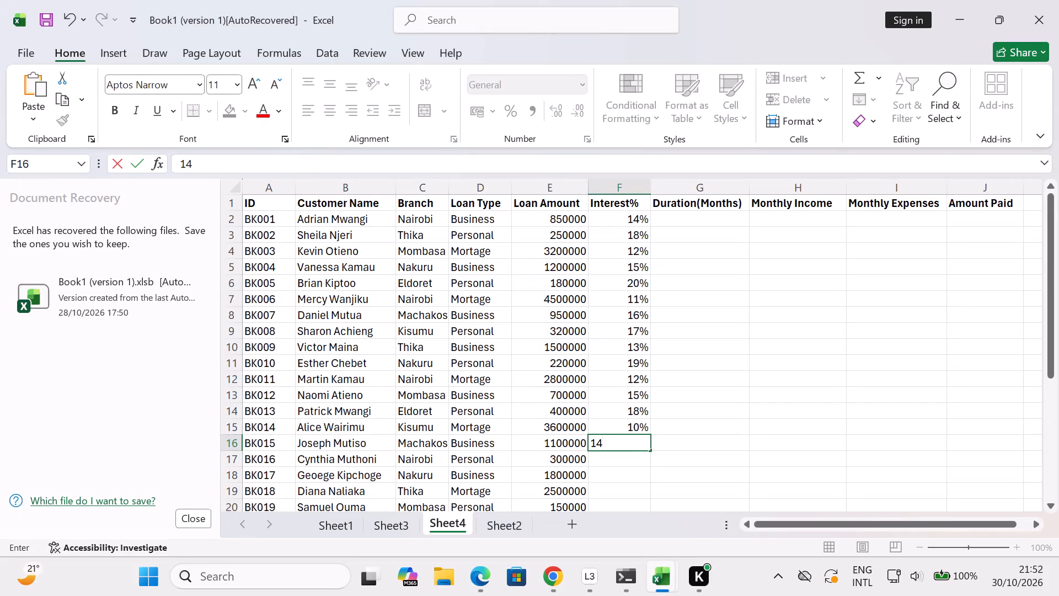
Complete the Interest% entry for loan BK015 as 14%.
key("shift+percent")
key("Down")
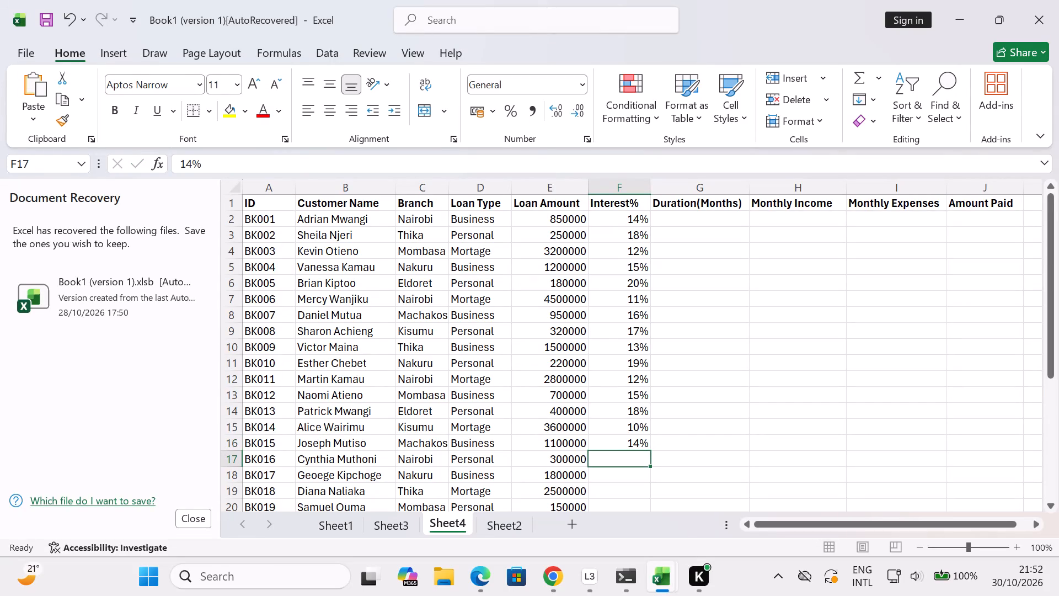
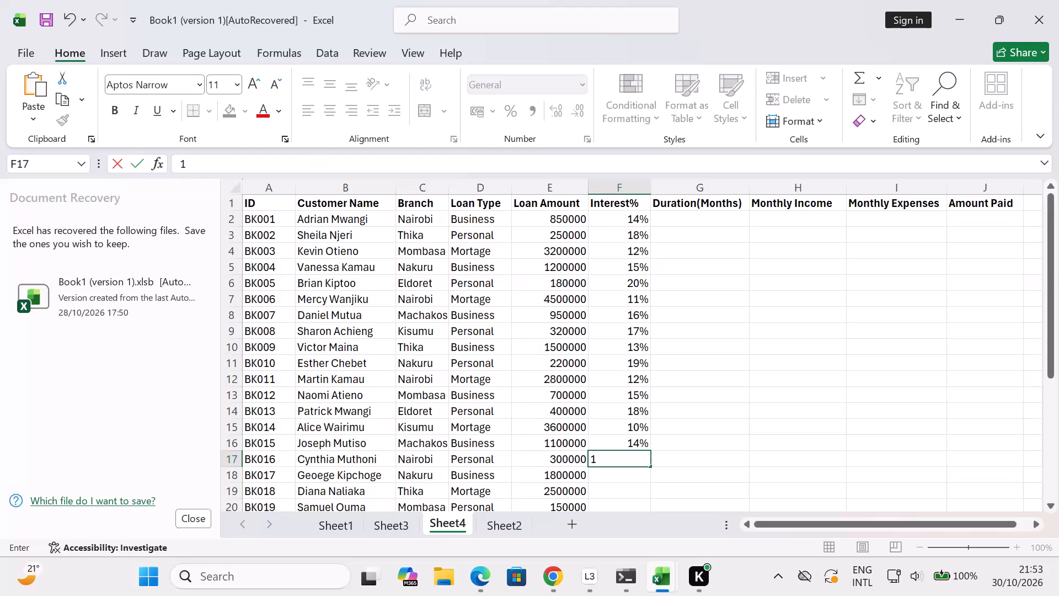
Complete the Interest% entry for loan BK016 as 16%.
key("6")
key("shift+percent")
key("Down")
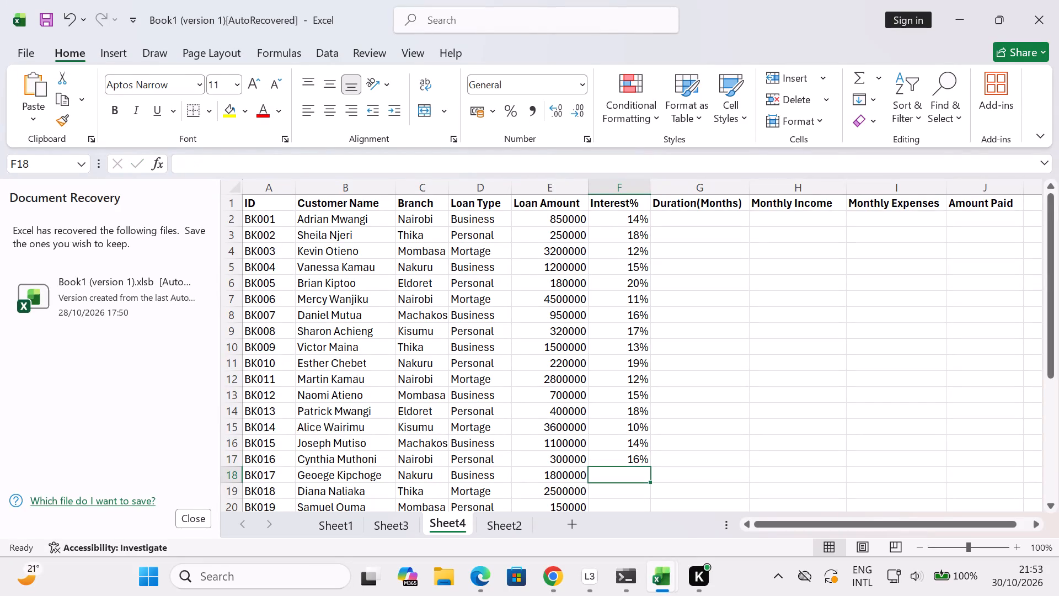
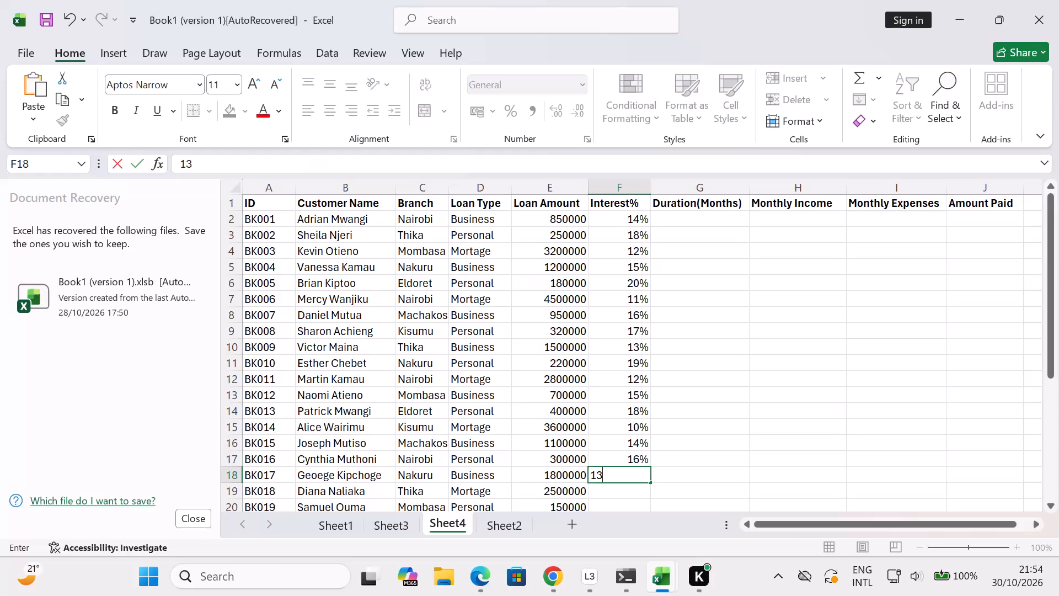
Complete the Interest% entry for loan BK017 as 13%, and fill in 11% for BK018 and 21% for BK019.
key("shift+percent")
key("Down")
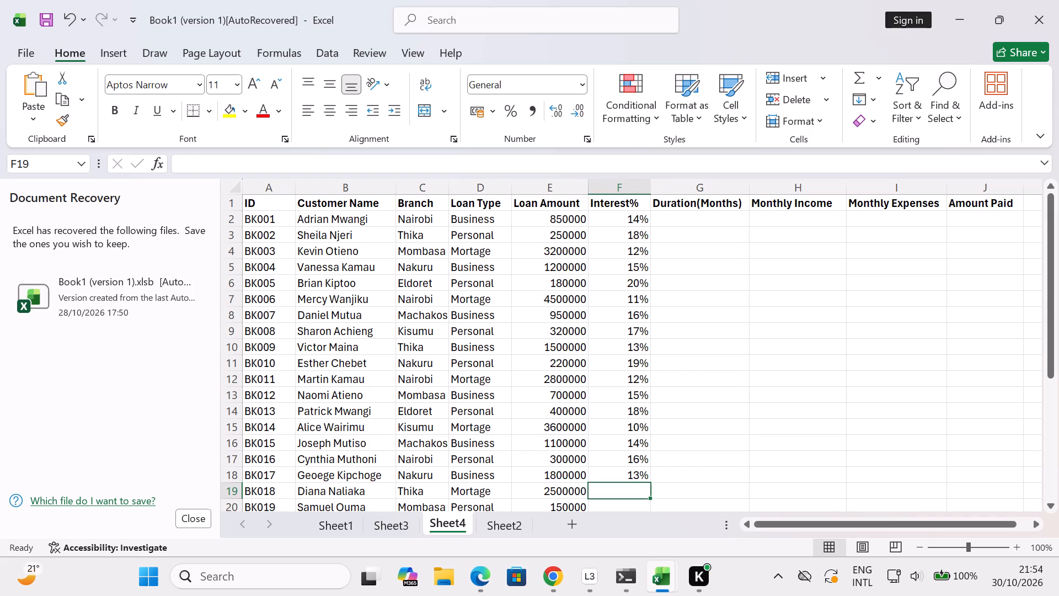
type("11")
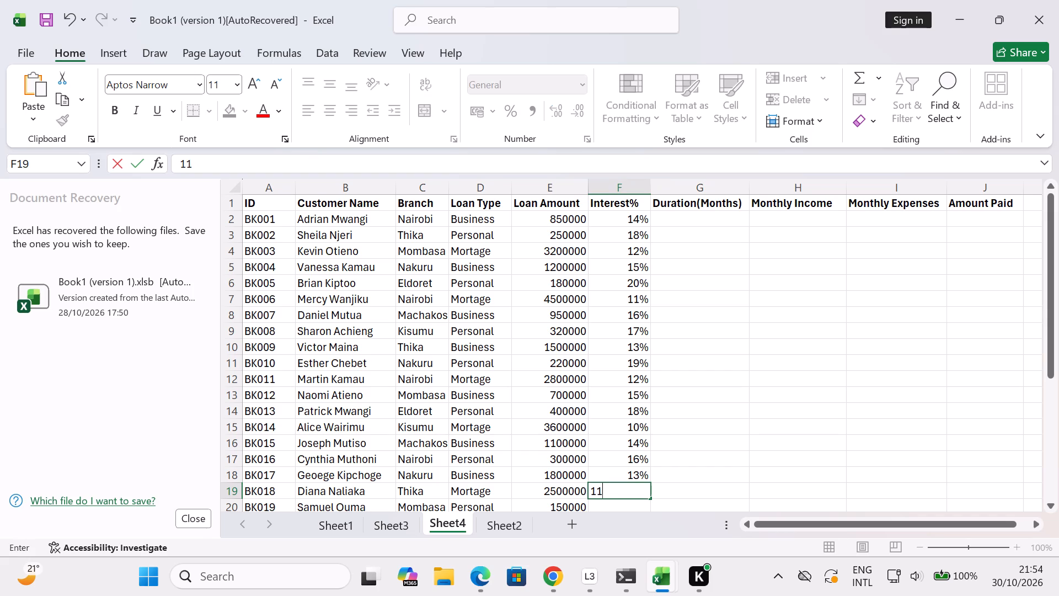
key("shift+percent")
key("Down")
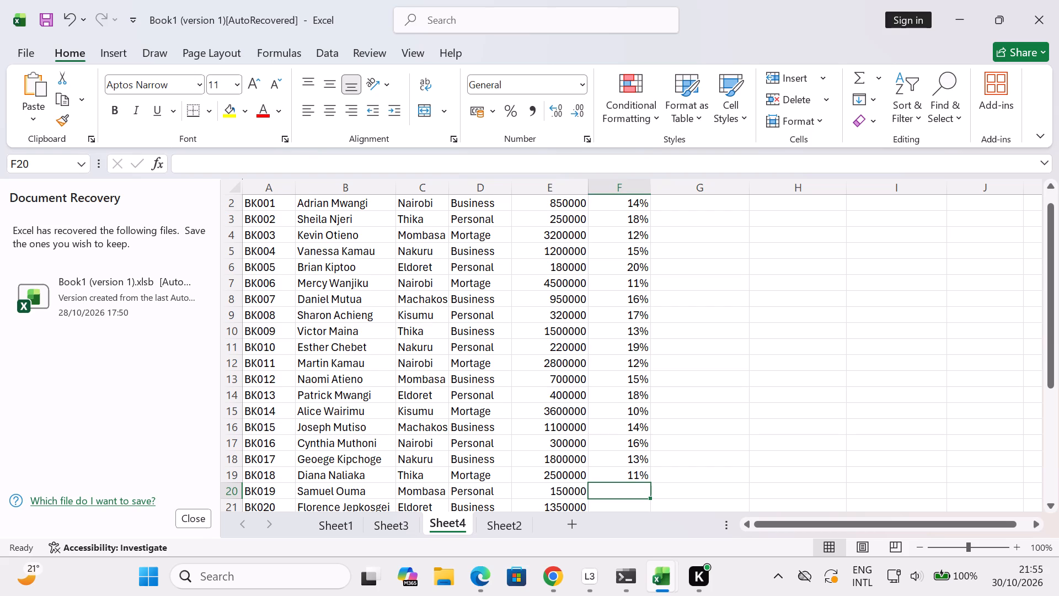
type("21")
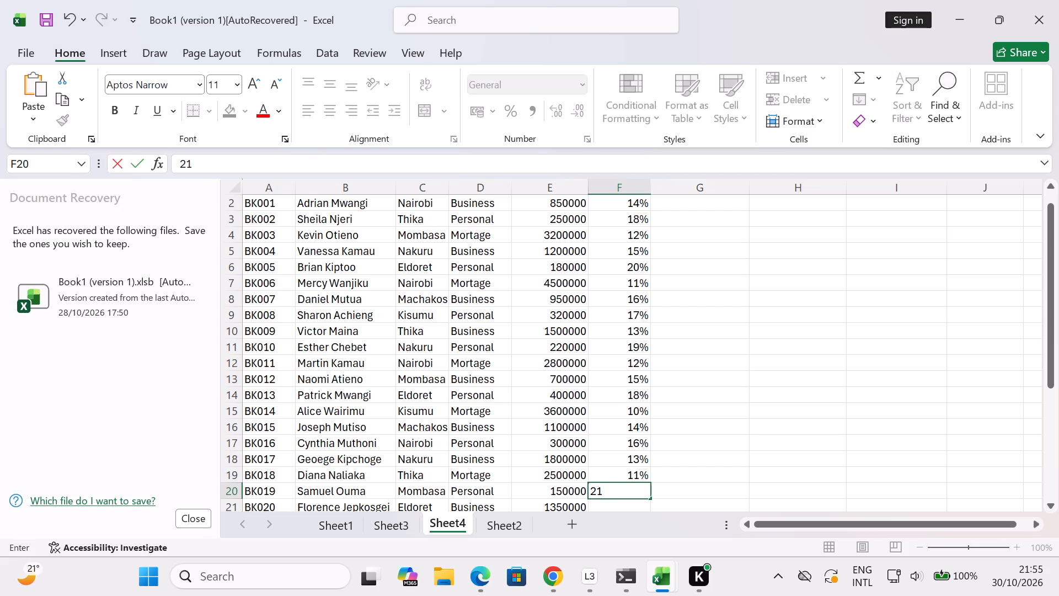
key("shift+percent")
key("Down")
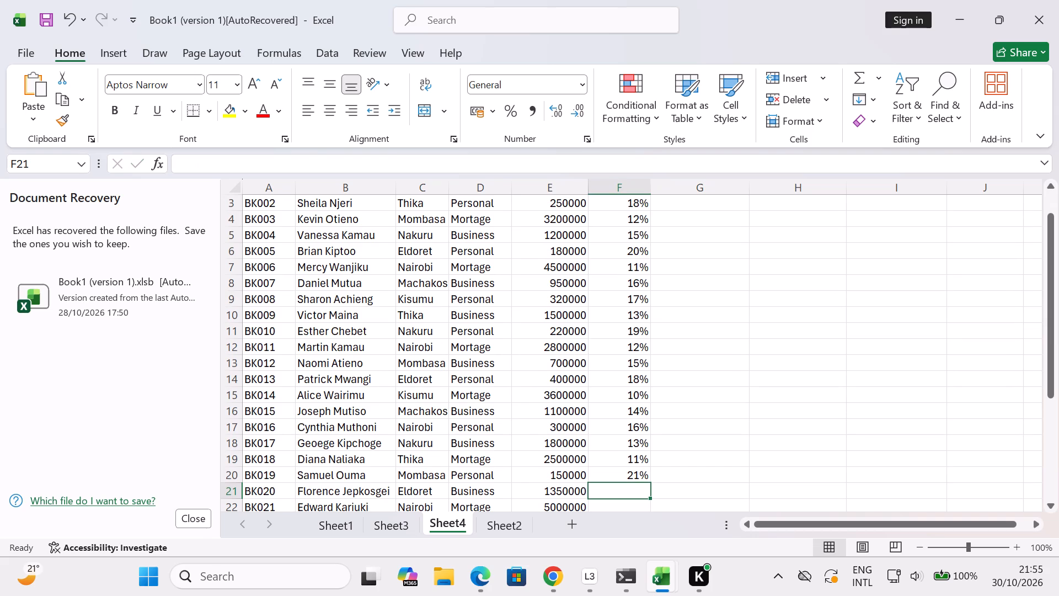
Enter the Interest% values 15% for loan BK020 and 10% for loan BK021.
key("1")
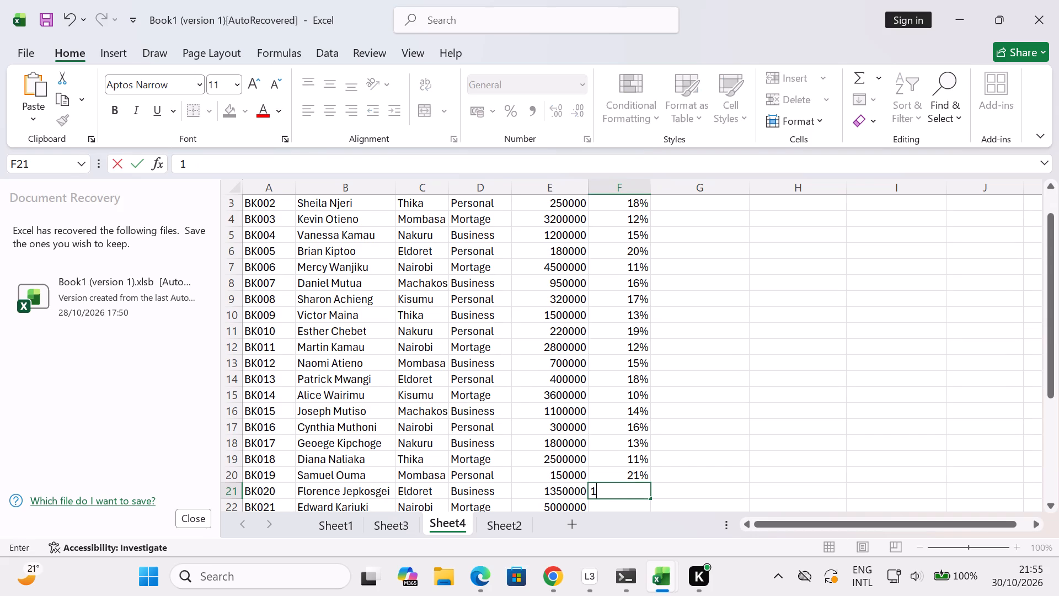
key("5")
key("shift+percent")
key("Down")
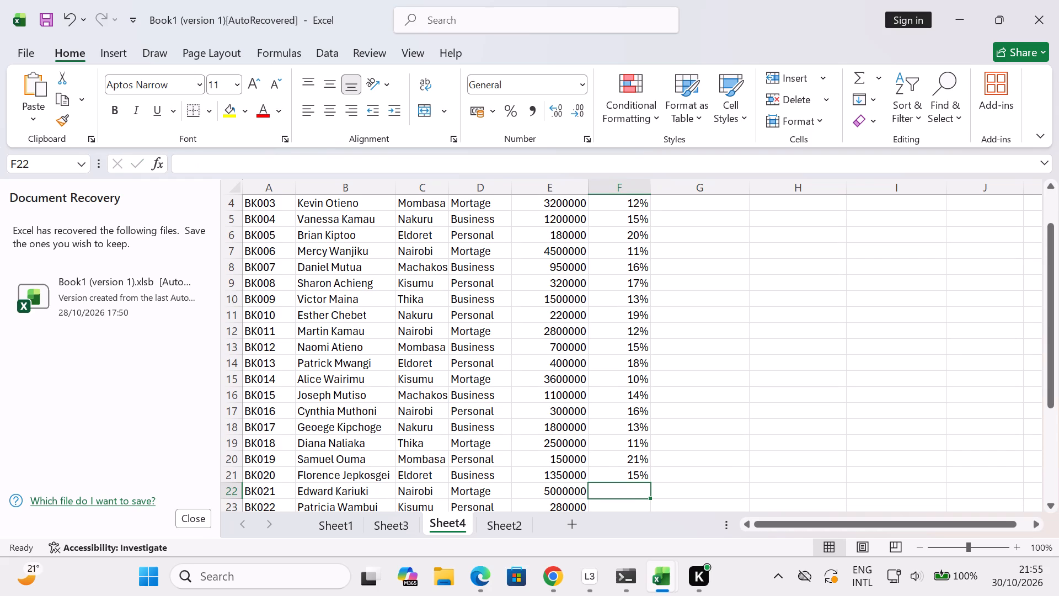
key("1")
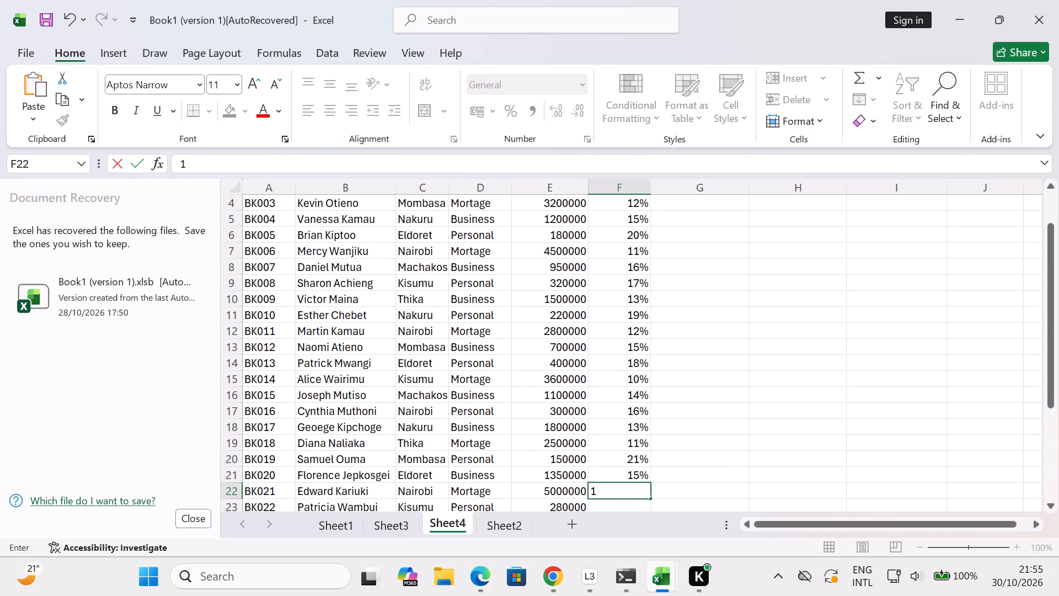
key("0")
key("shift+percent")
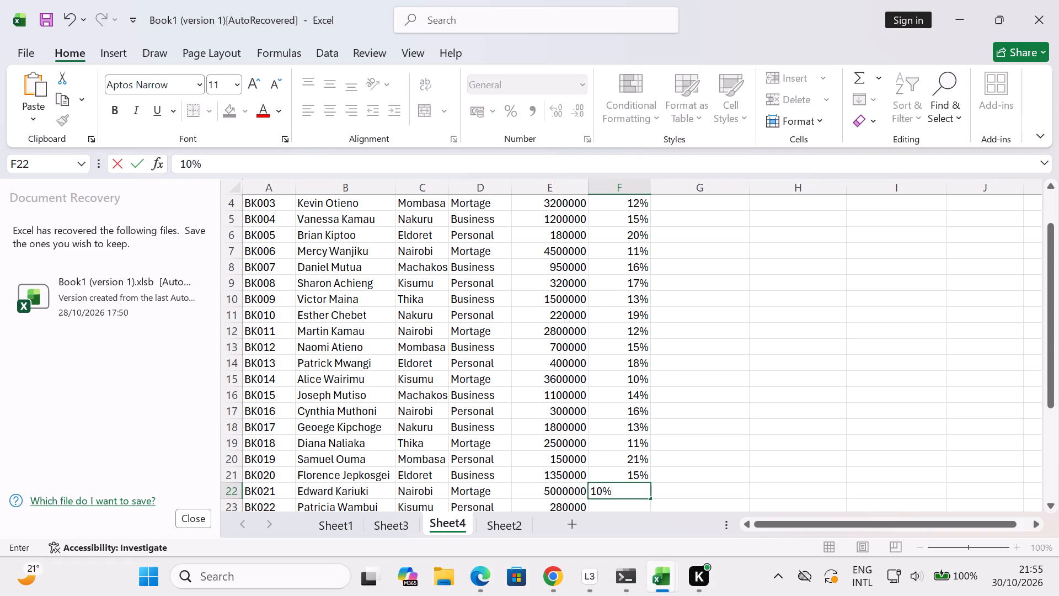
key("Down")
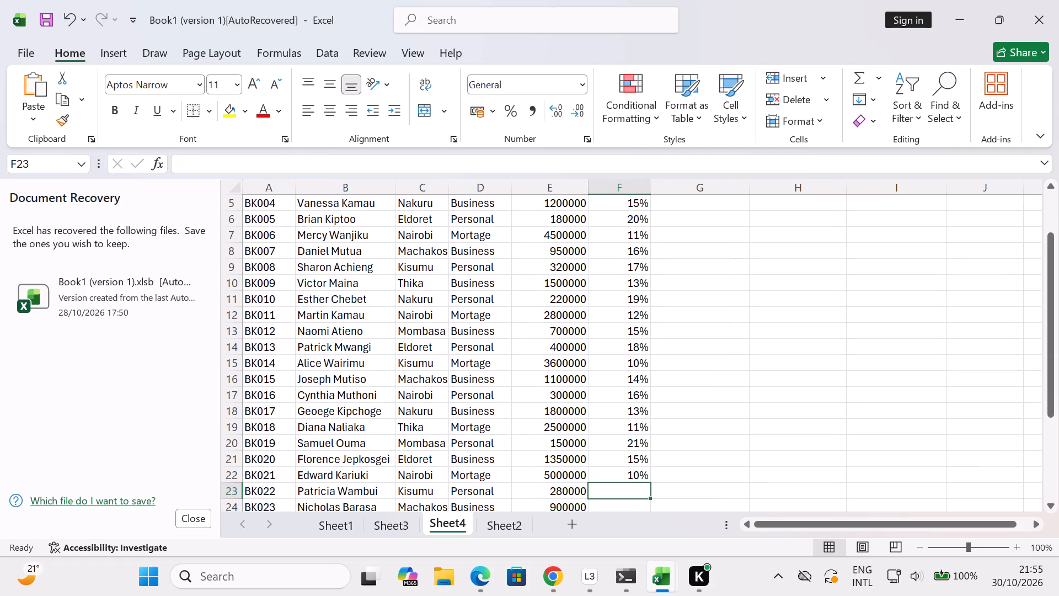
Enter the Interest% values 18% for loan BK022 and 14% for loan BK023.
key("1")
key("8")
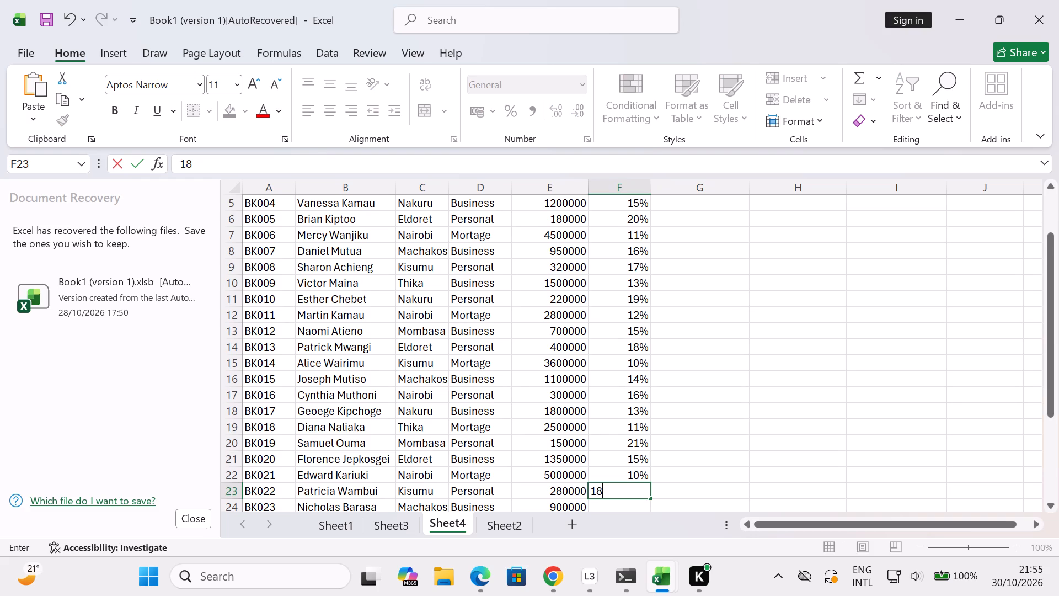
key("shift+percent")
key("Down")
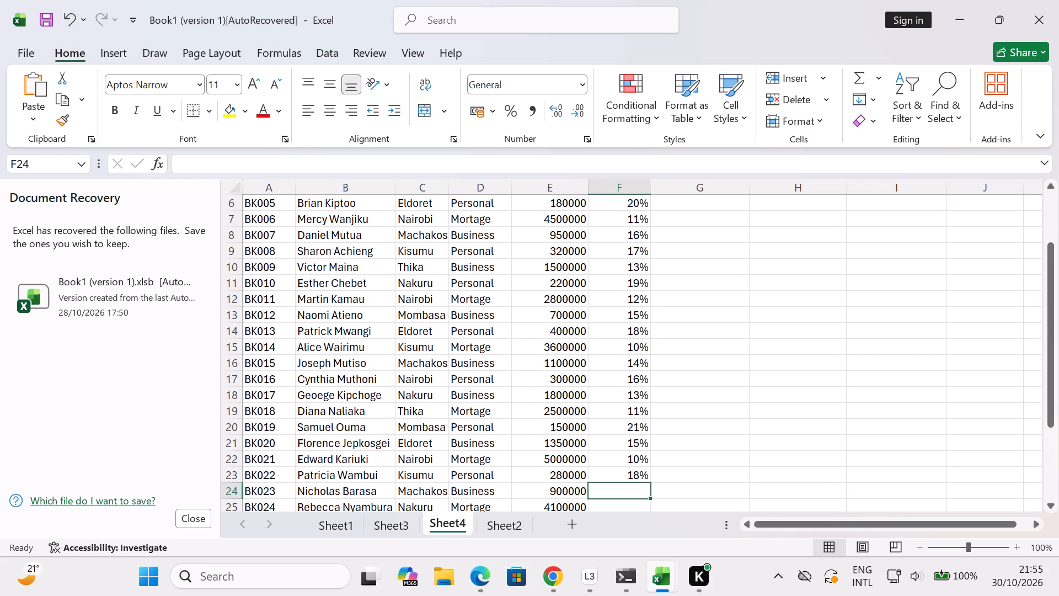
key("1")
key("4")
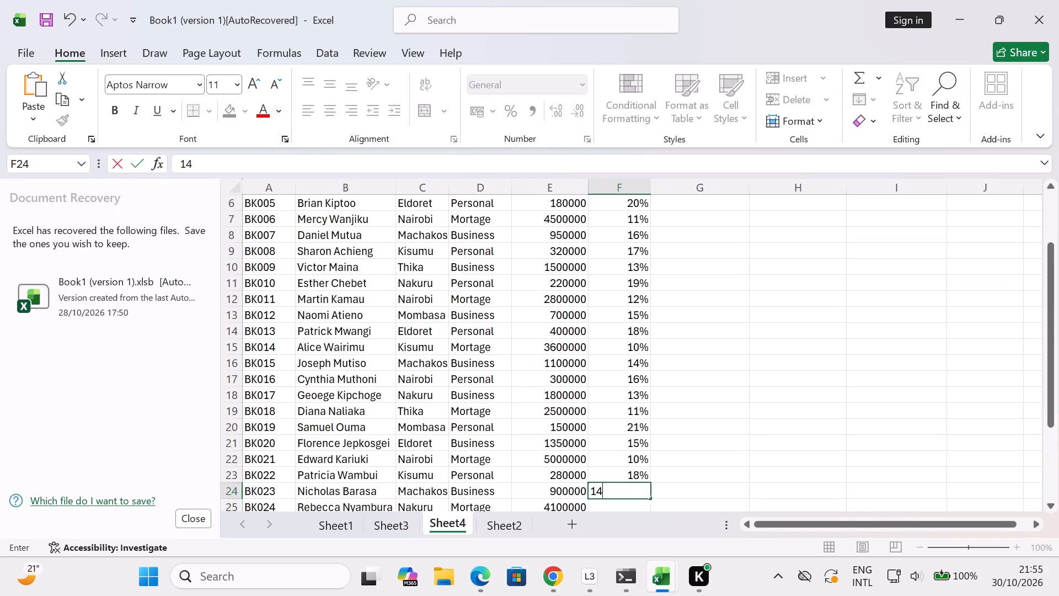
key("shift+percent")
key("Down")
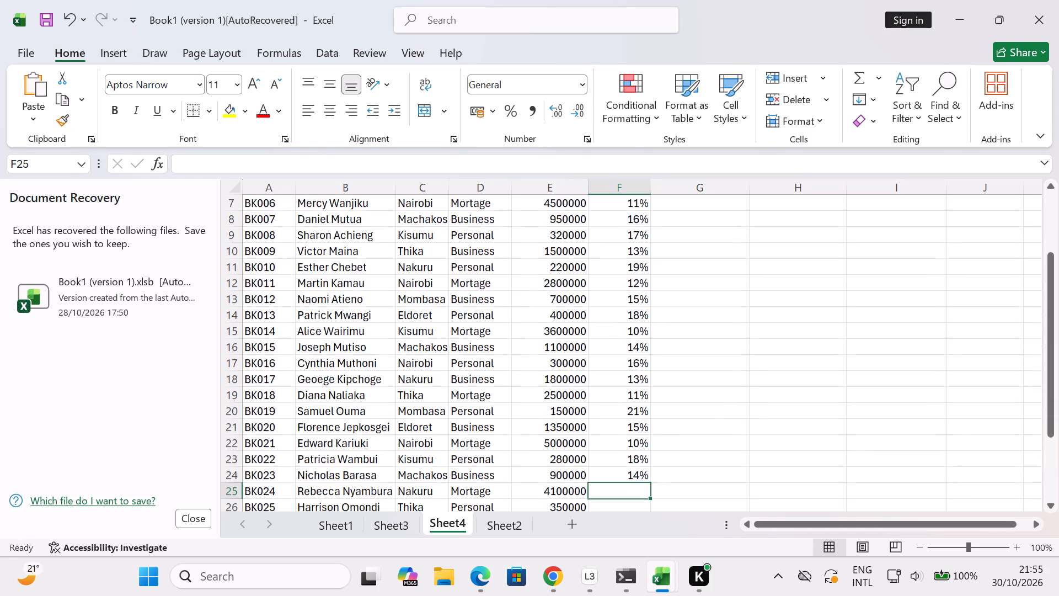
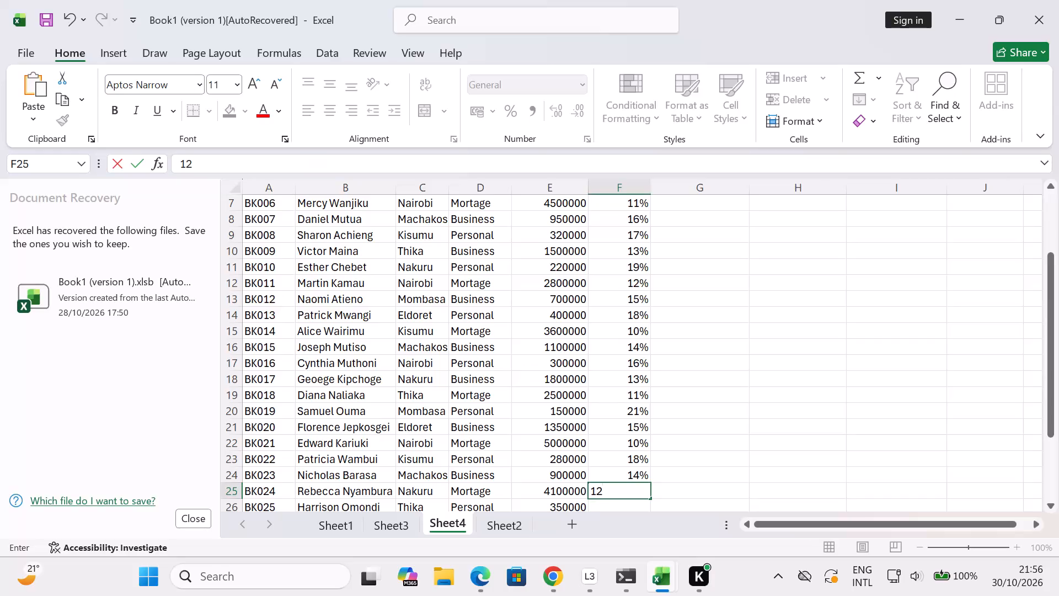
Complete the Interest% entry for loan BK024 as 12%, and fill in 17% for BK025 and 13% for BK026.
key("shift+percent")
key("Down")
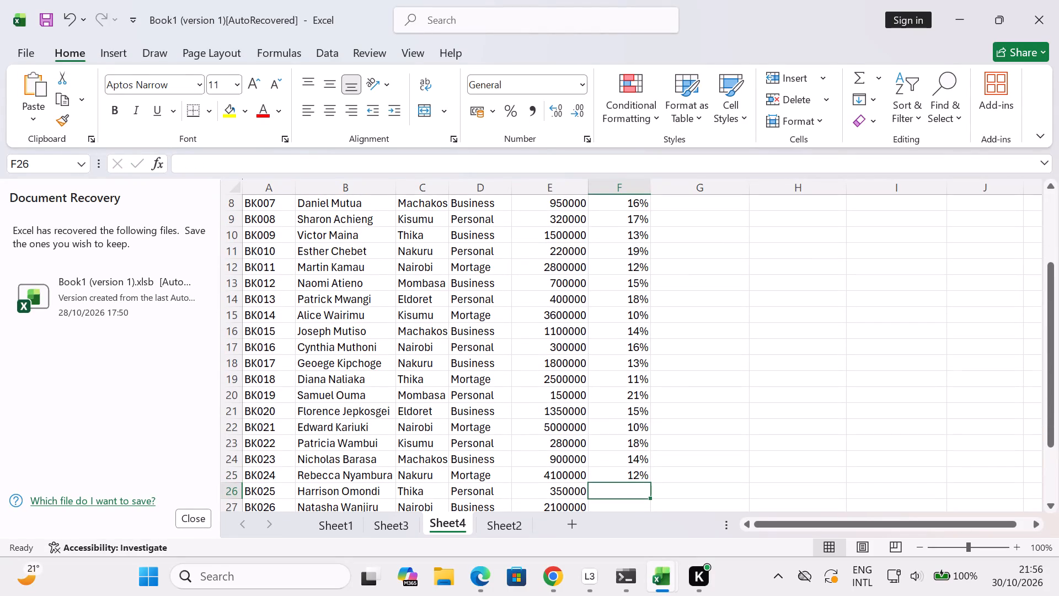
key("1")
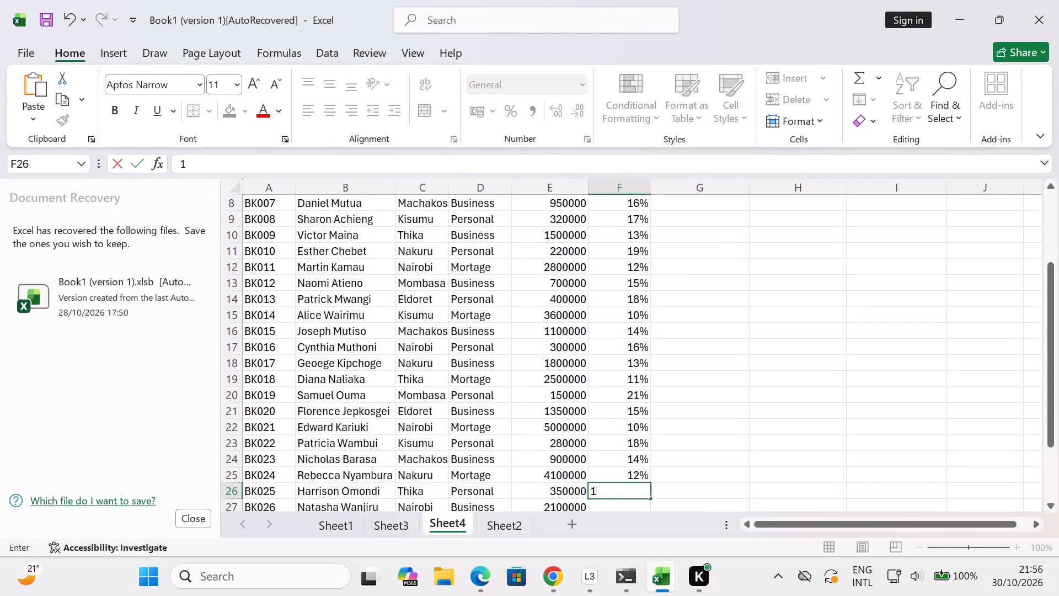
key("7")
key("shift+percent")
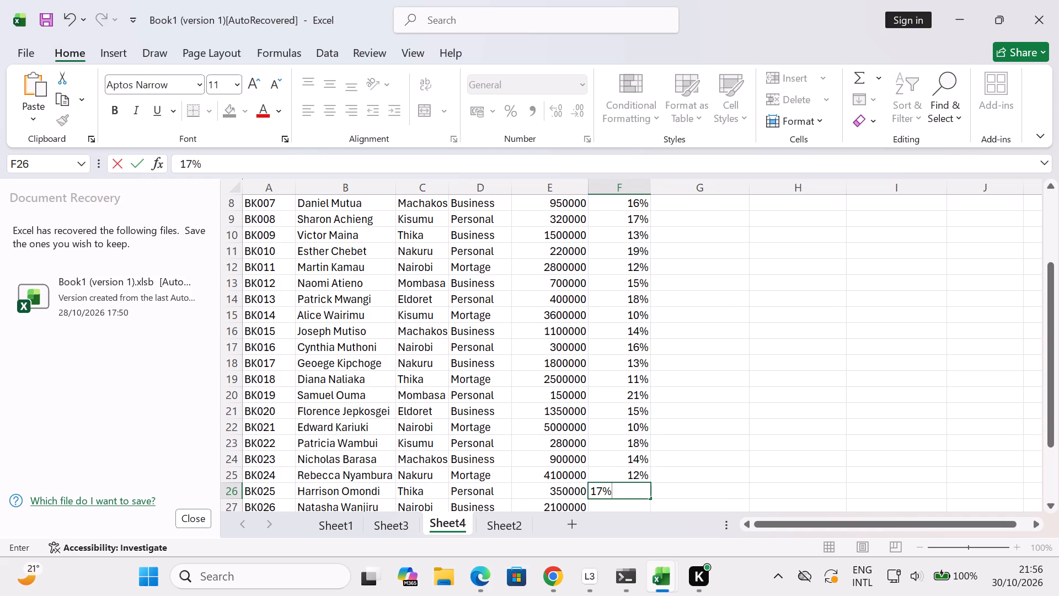
key("Down")
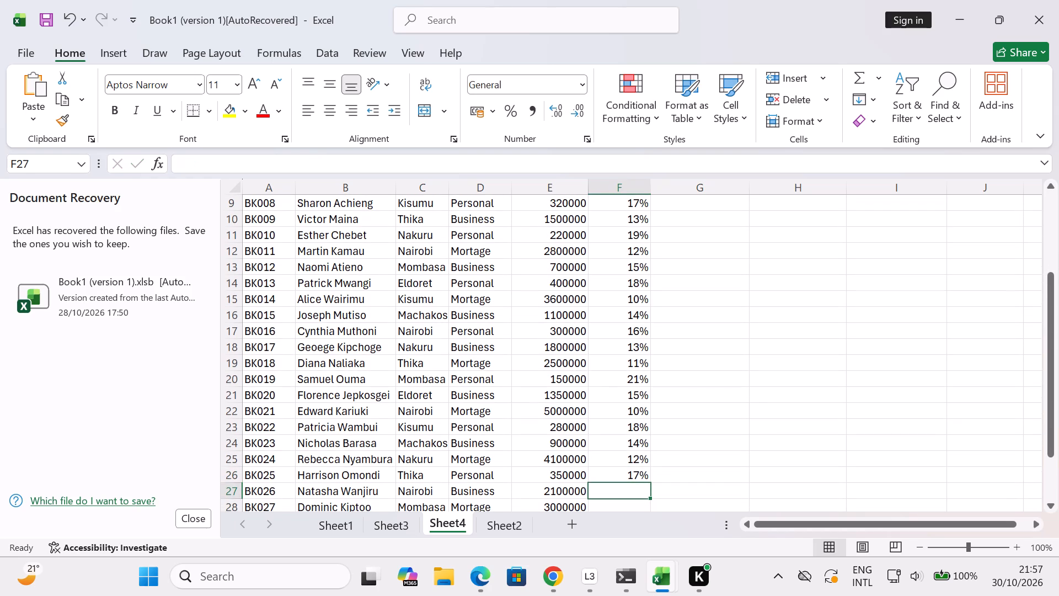
key("1")
key("3")
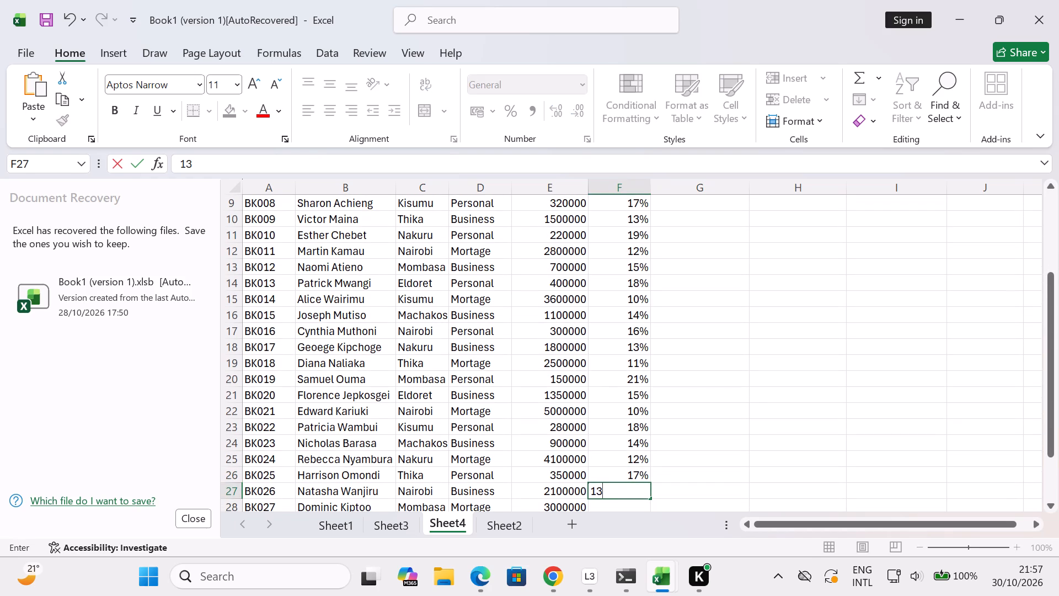
key("shift+percent")
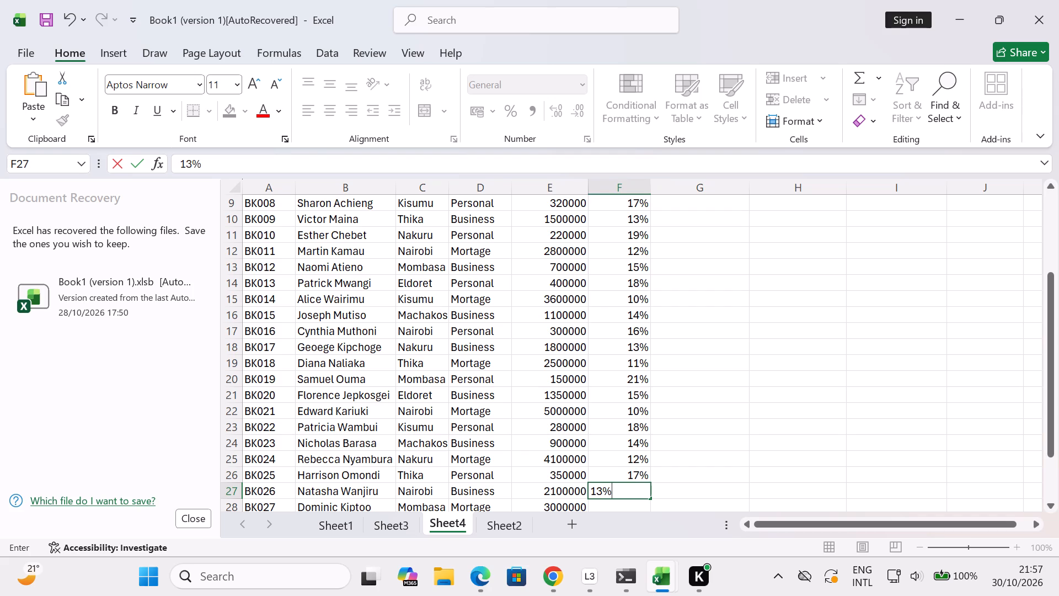
key("Down")
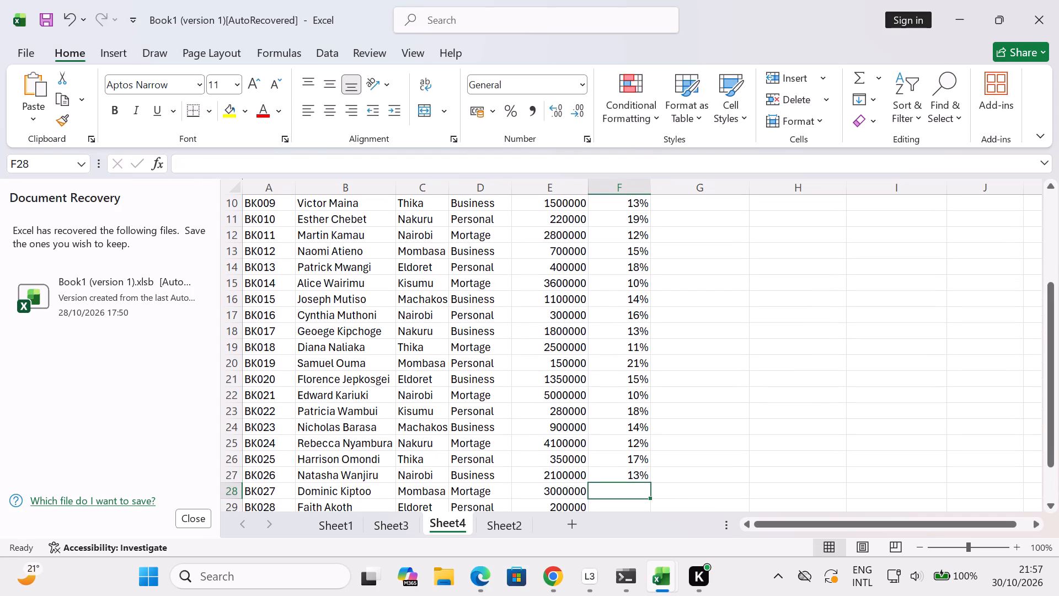
Enter the Interest% values 11% for loan BK027 and 20% for loan BK028.
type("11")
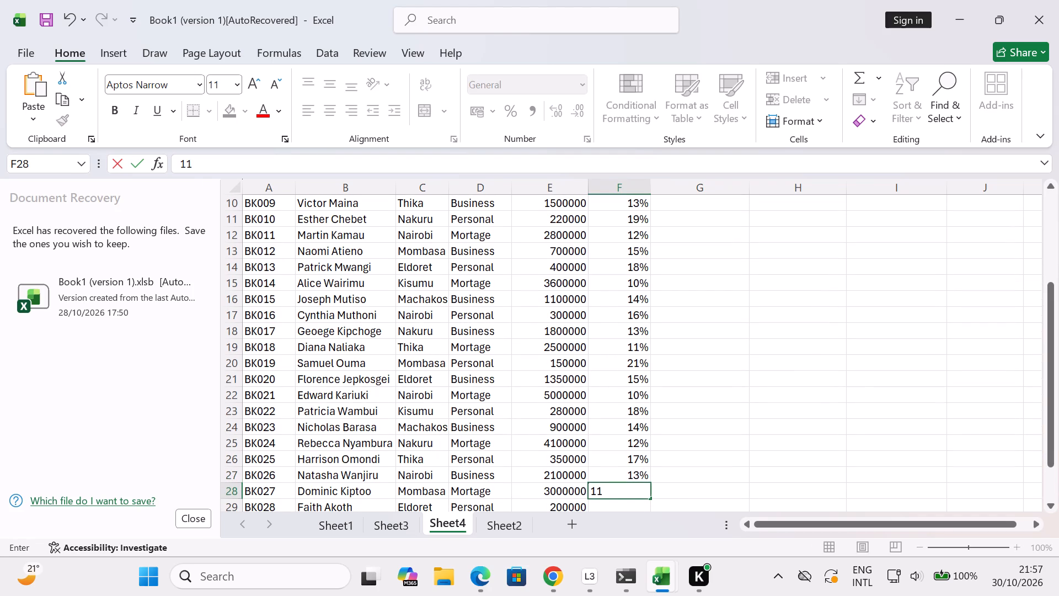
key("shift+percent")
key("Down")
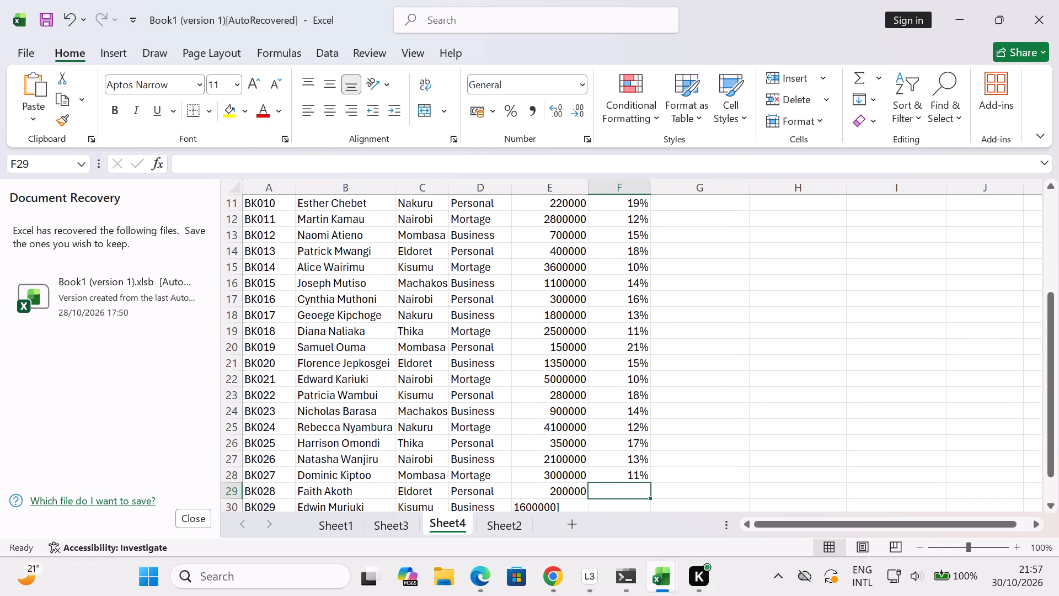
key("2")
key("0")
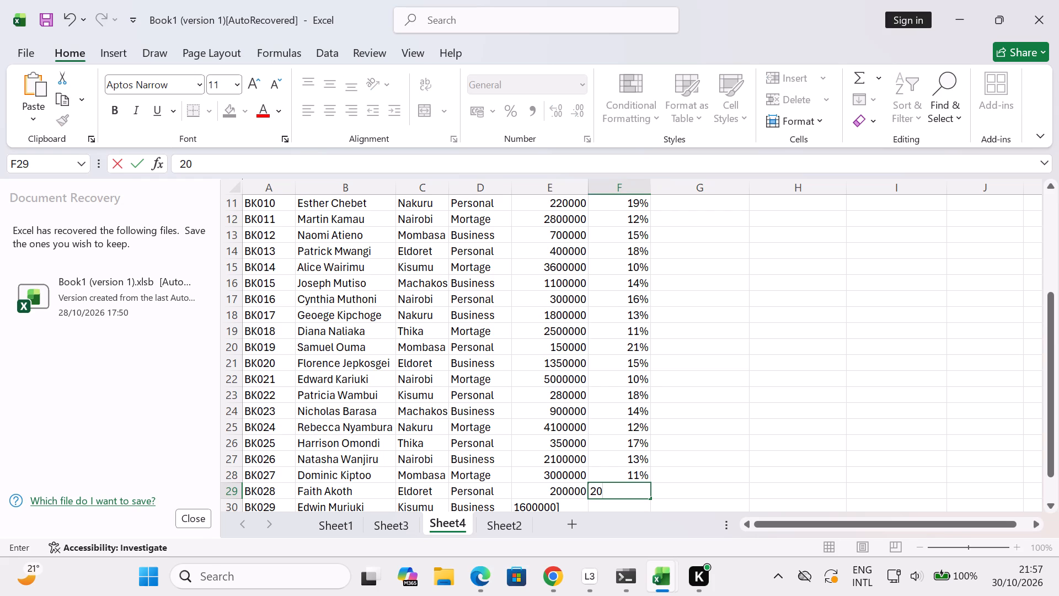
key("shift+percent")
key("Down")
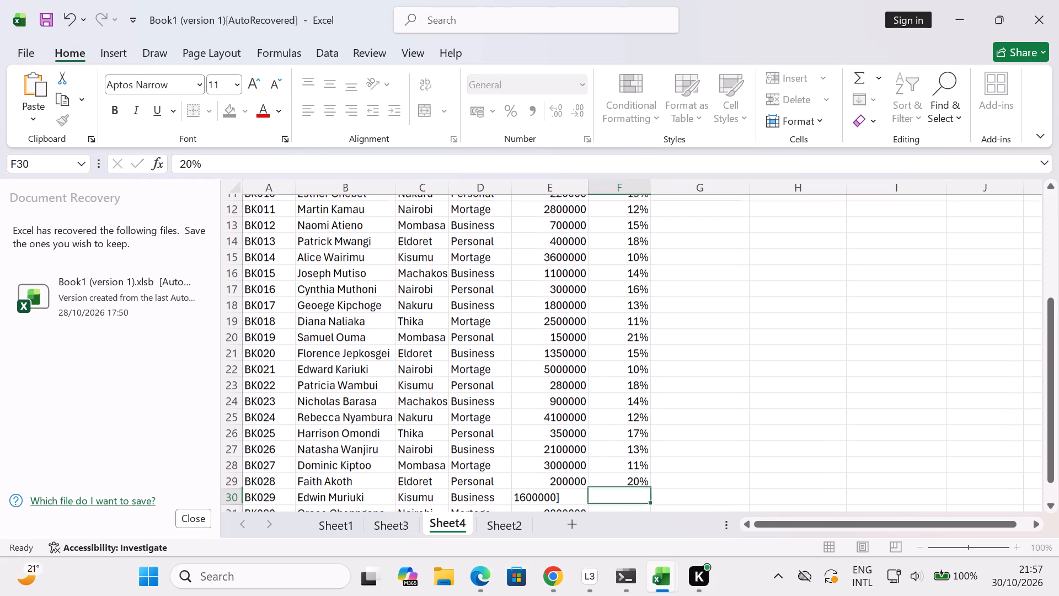
Correct the mistyped Loan Amount for loan BK029 to 1600000.
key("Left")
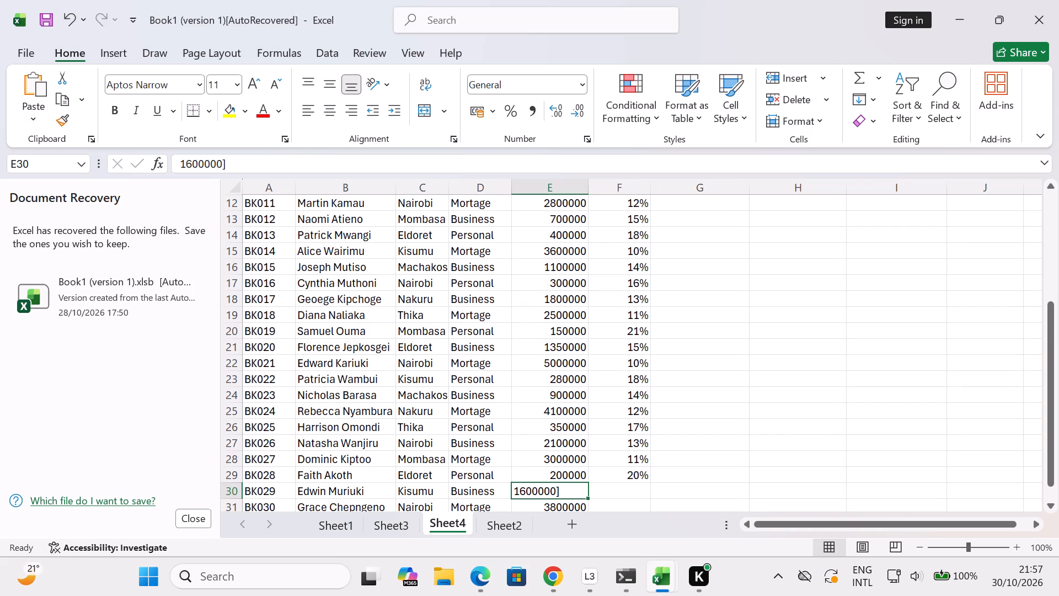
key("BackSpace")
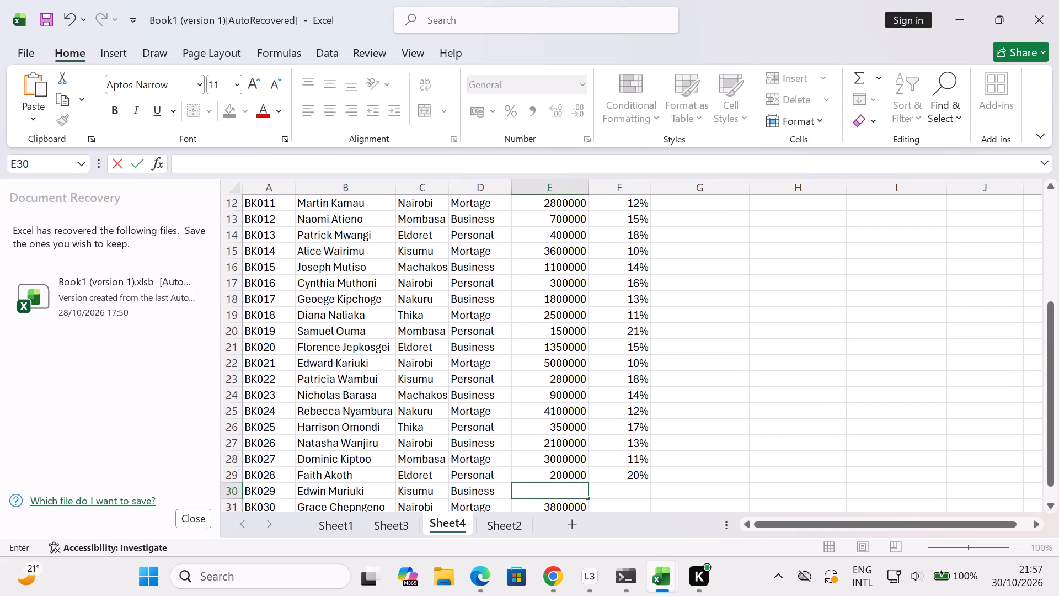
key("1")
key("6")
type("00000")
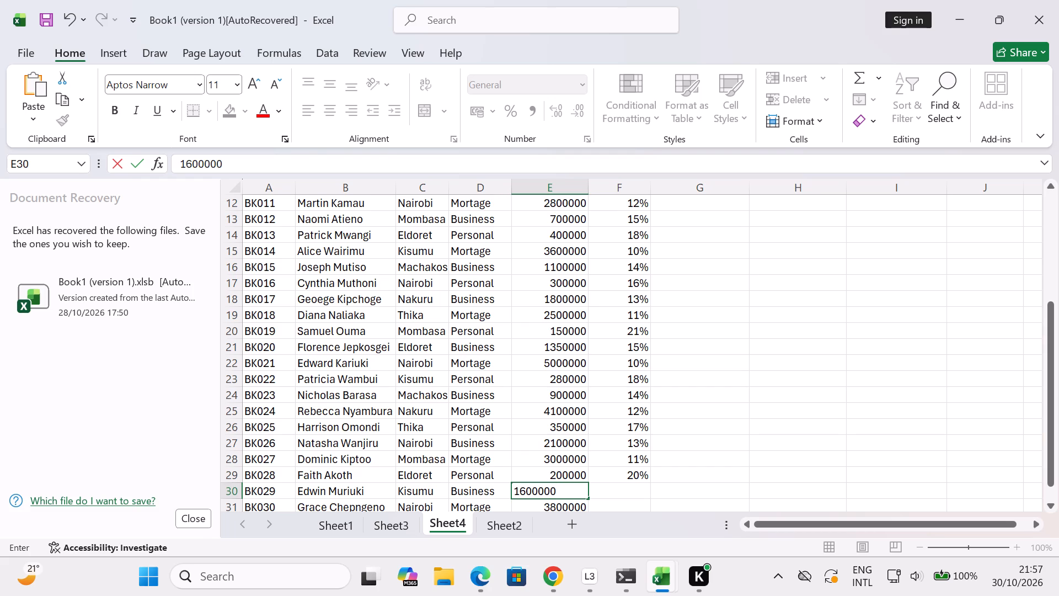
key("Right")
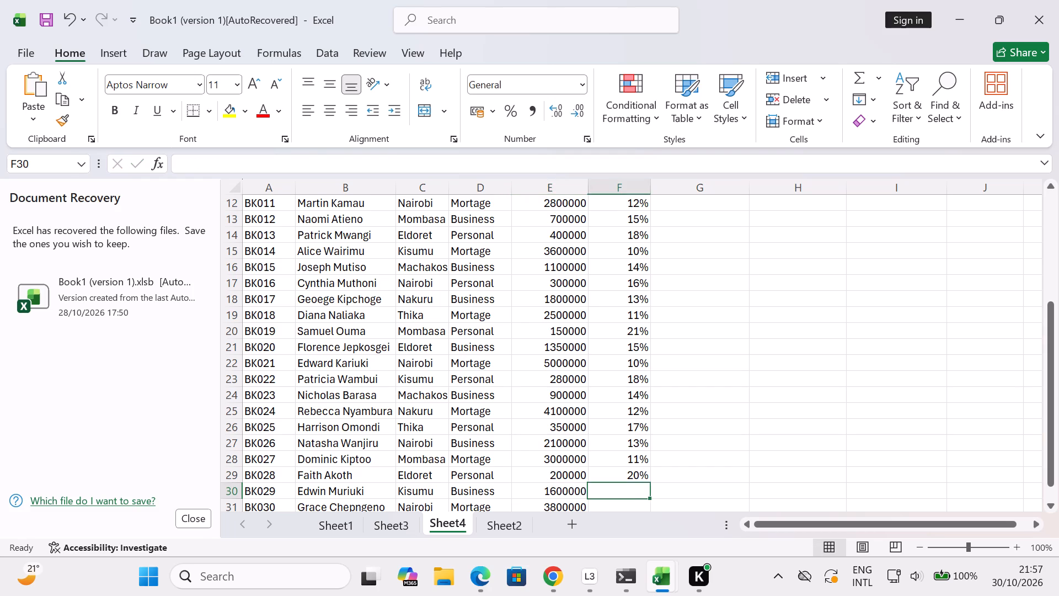
Enter the Interest% values 15% for loan BK029 and 10% for loan BK030.
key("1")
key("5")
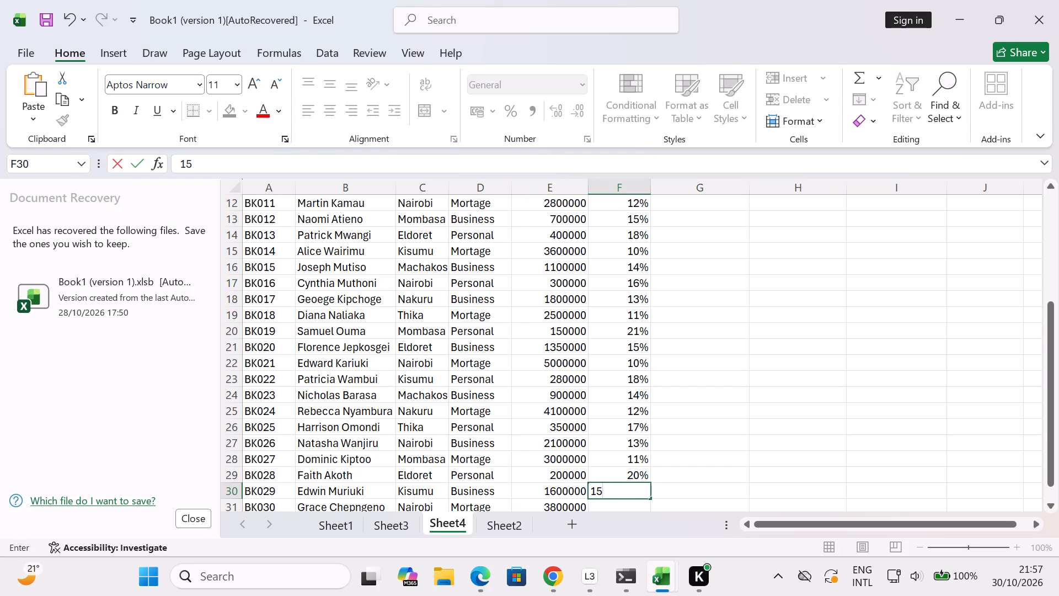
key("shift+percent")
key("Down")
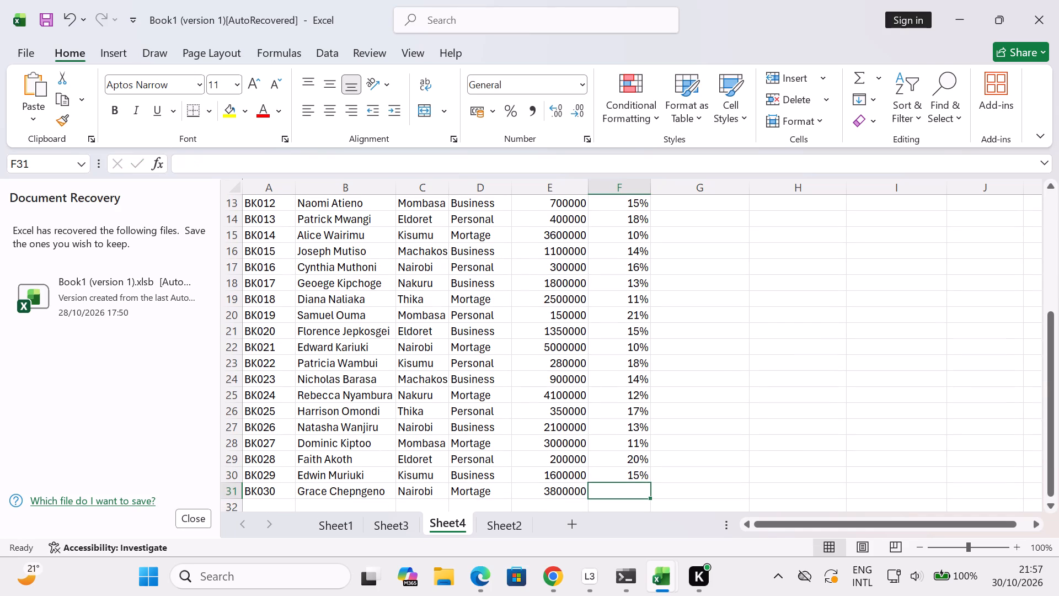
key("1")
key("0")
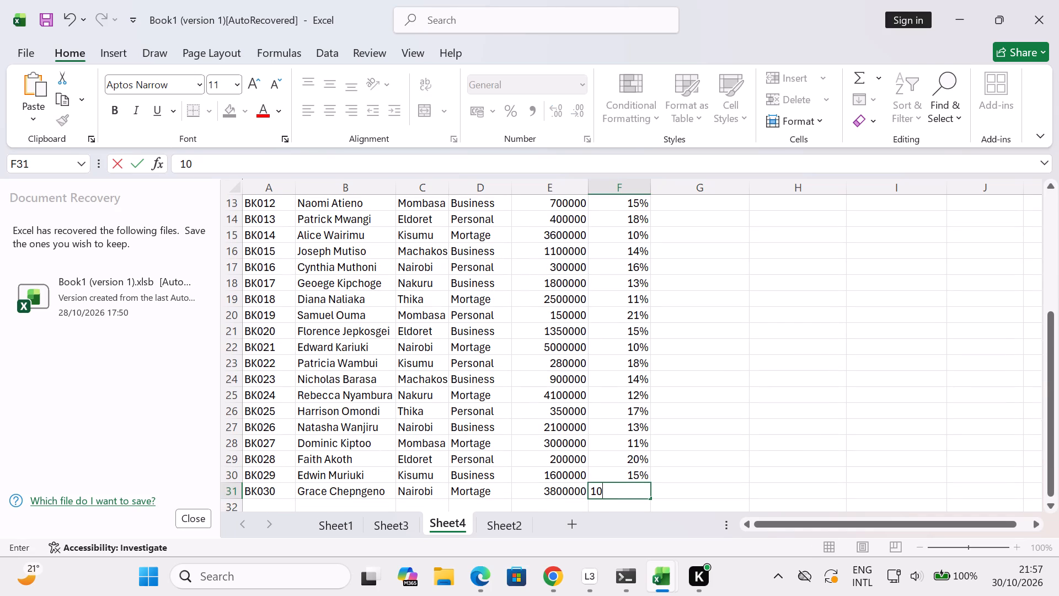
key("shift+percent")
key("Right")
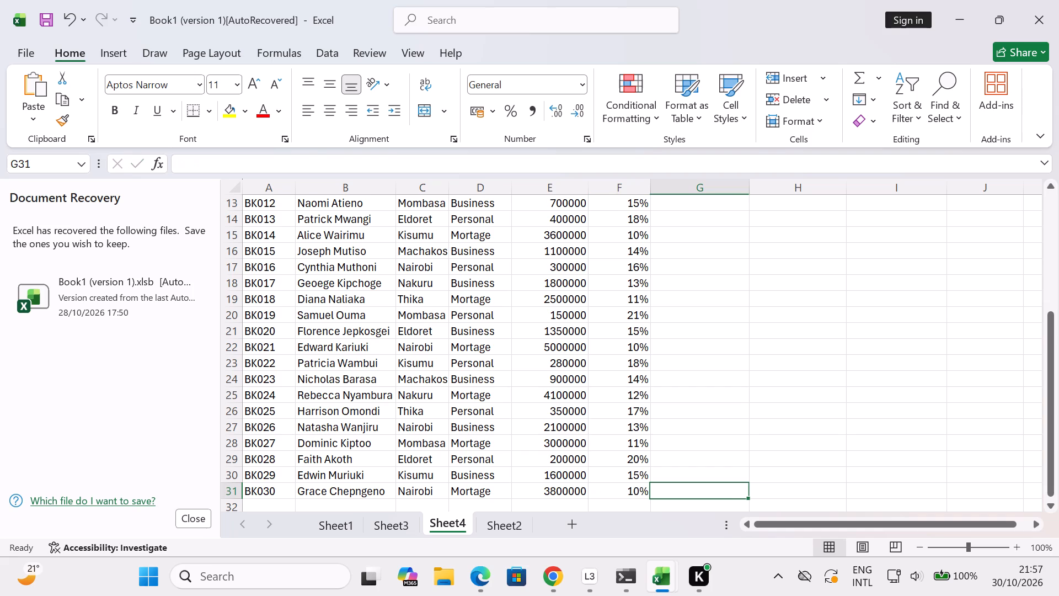
Fill in the Duration(Months) column from the first loan, with 24 for BK001, 12 for BK002 and 120 for BK003.
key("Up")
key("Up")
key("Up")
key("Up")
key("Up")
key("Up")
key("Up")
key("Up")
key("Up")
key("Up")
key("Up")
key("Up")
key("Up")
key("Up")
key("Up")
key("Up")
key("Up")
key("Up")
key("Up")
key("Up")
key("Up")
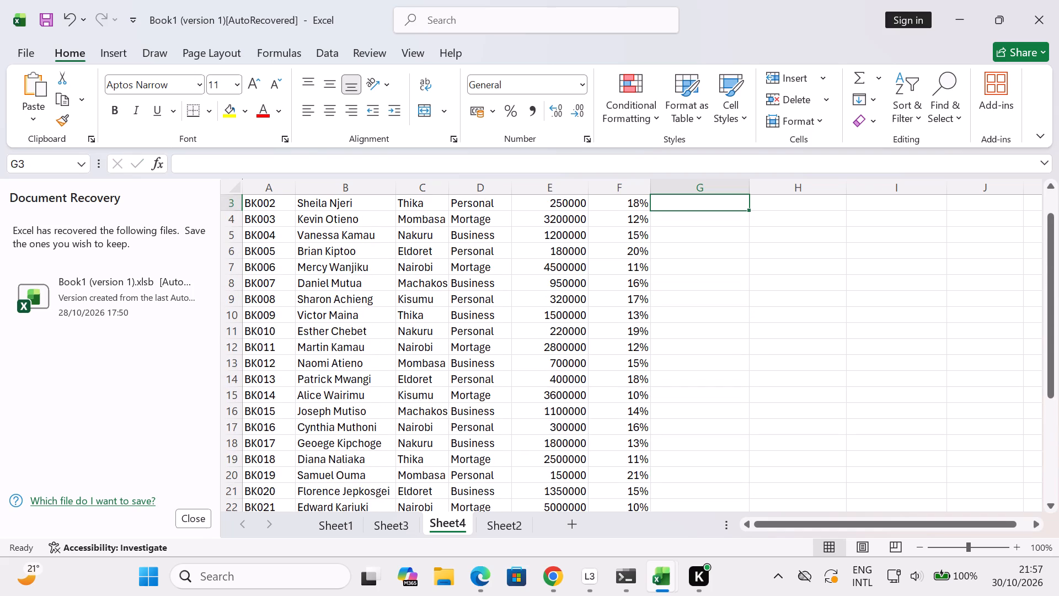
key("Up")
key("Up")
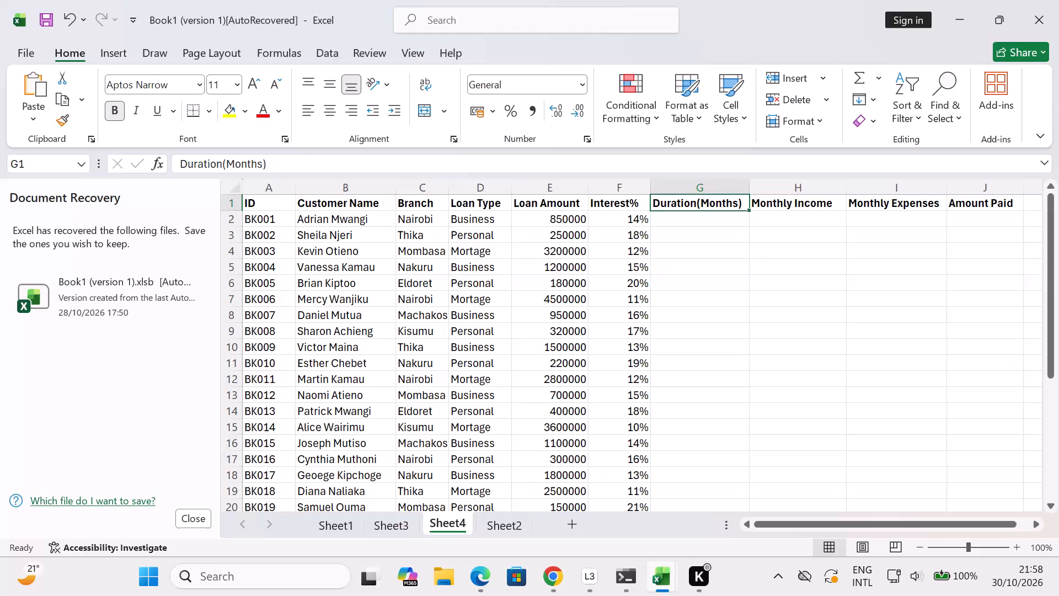
left_click_drag(1052, 281, 1041, 398)
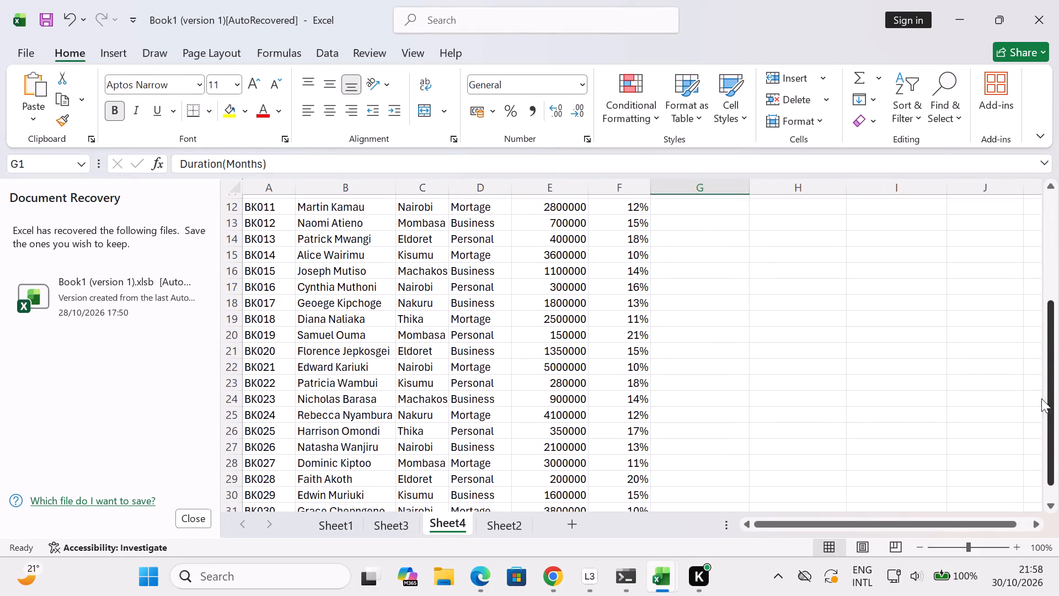
left_click_drag(1041, 398, 1058, 247)
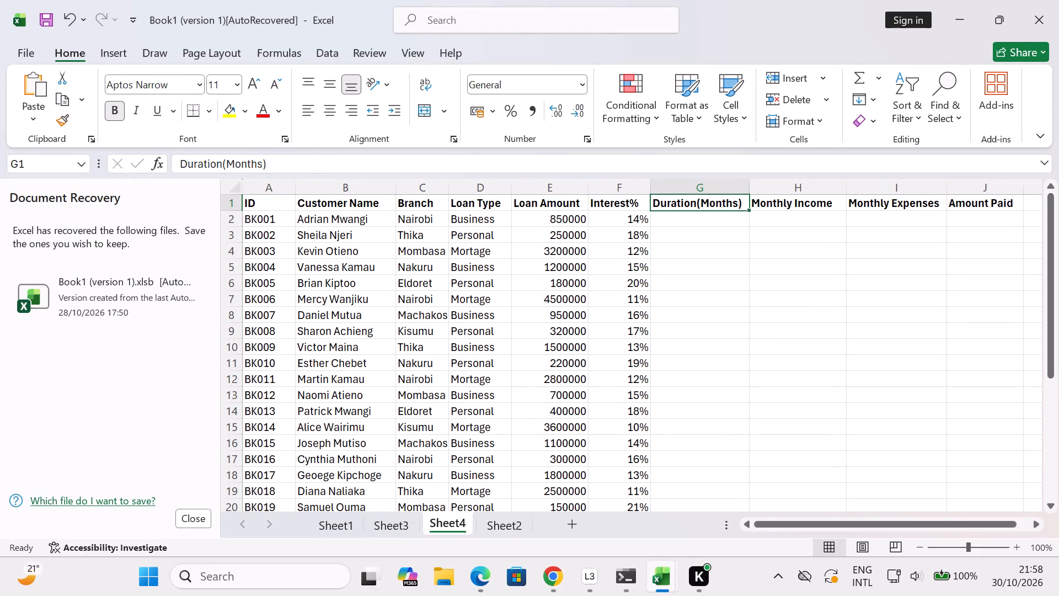
key("Down")
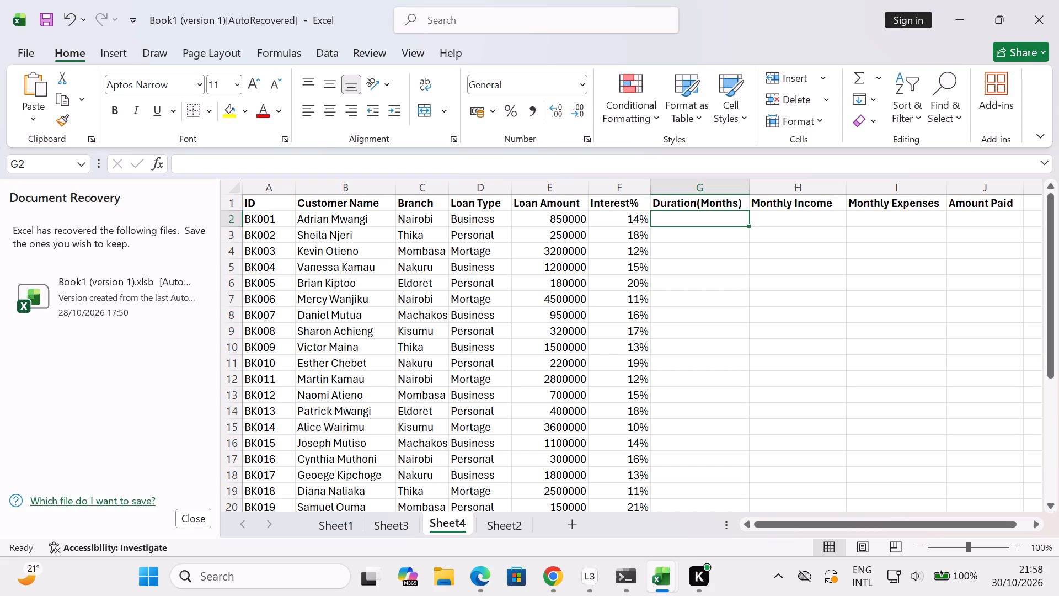
type("24")
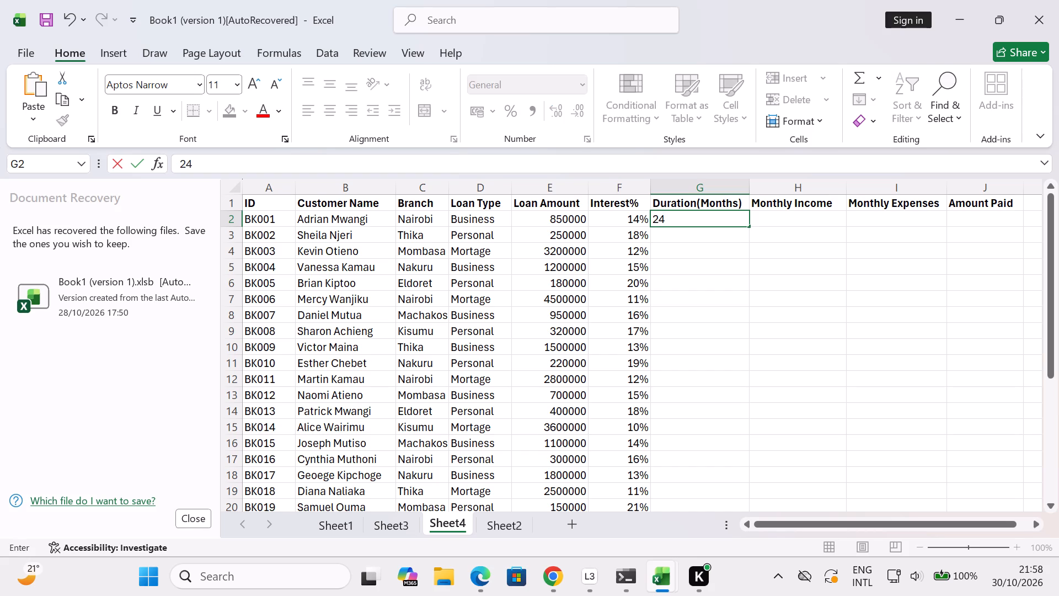
key("Down")
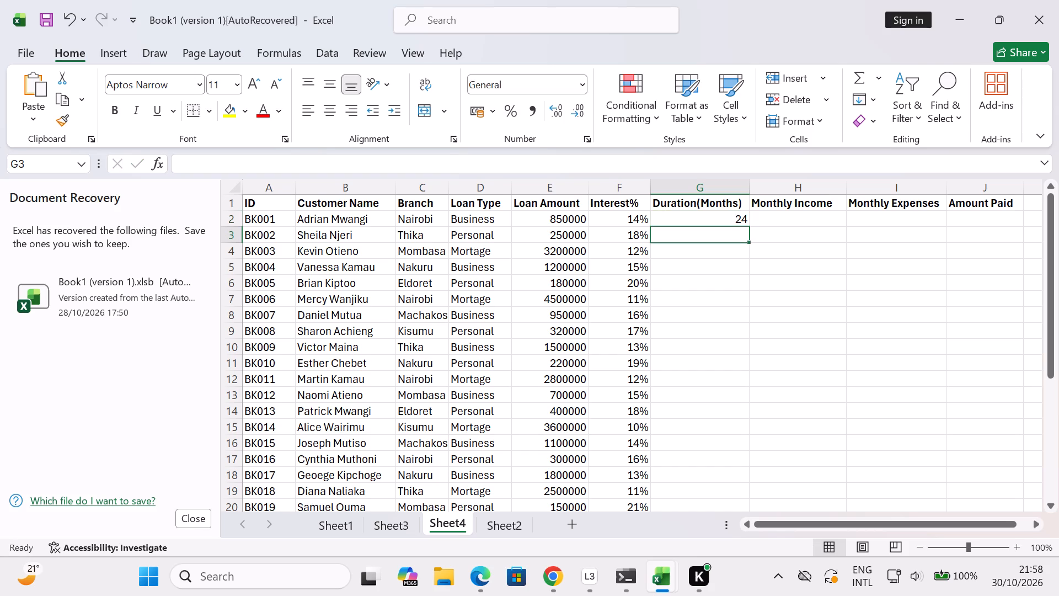
type("12")
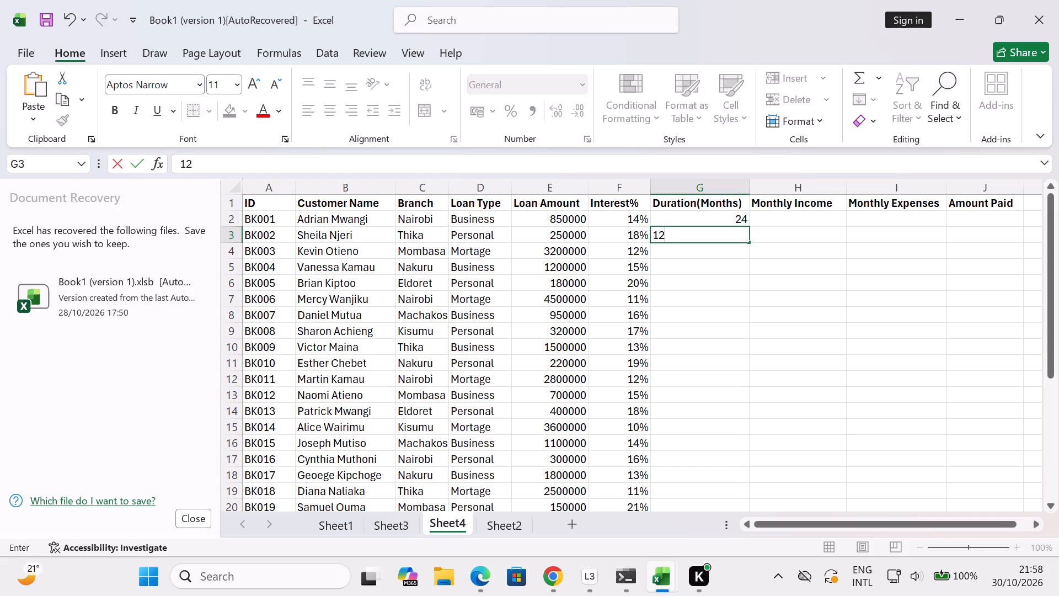
key("Down")
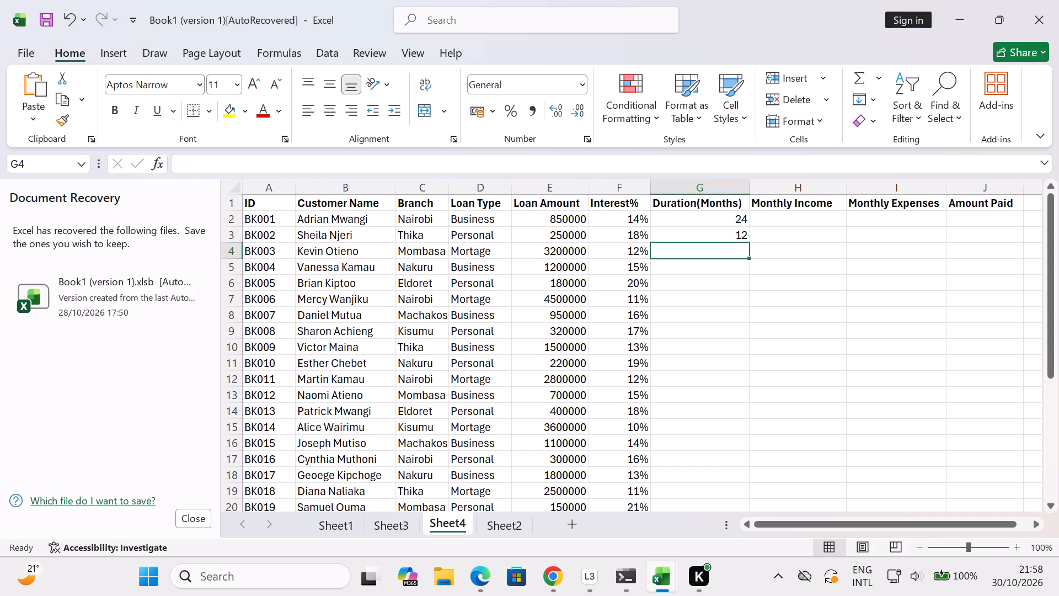
type("12")
key("0")
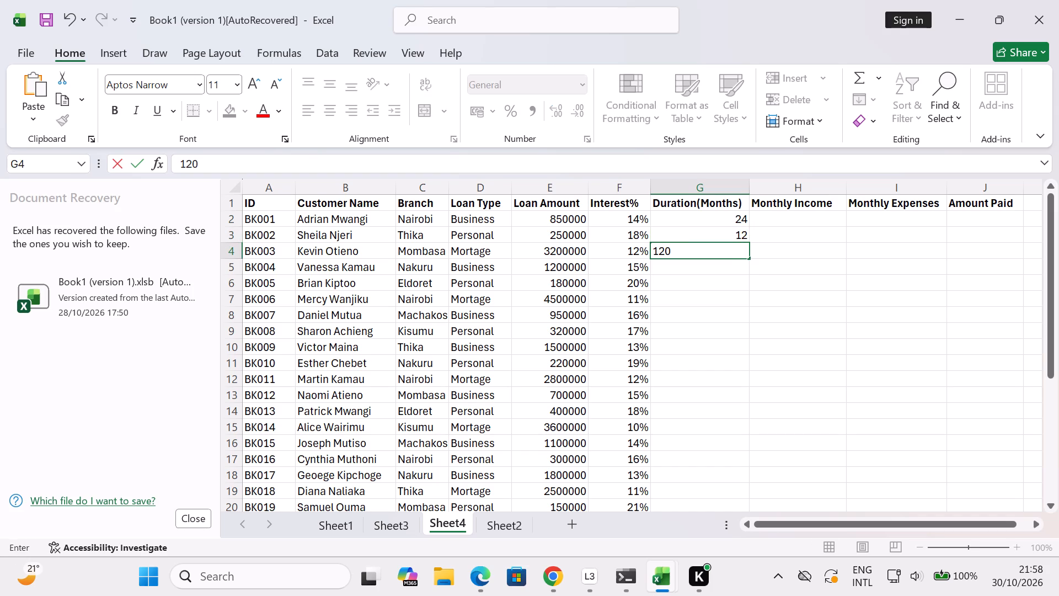
key("Down")
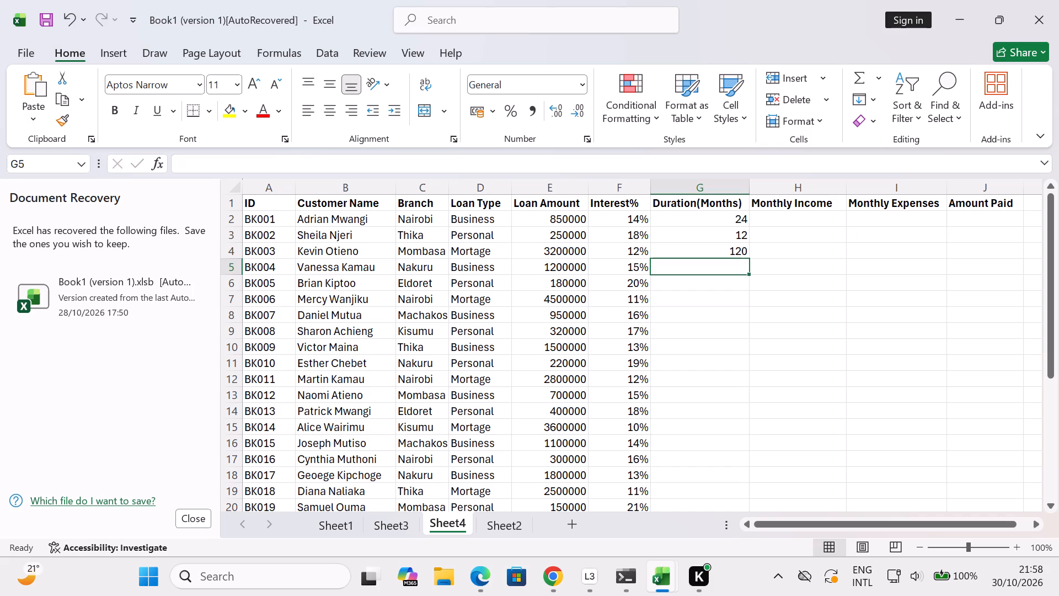
Enter the Duration(Months) values 36 for loan BK004, 12 for BK005 and 180 for BK006.
key("3")
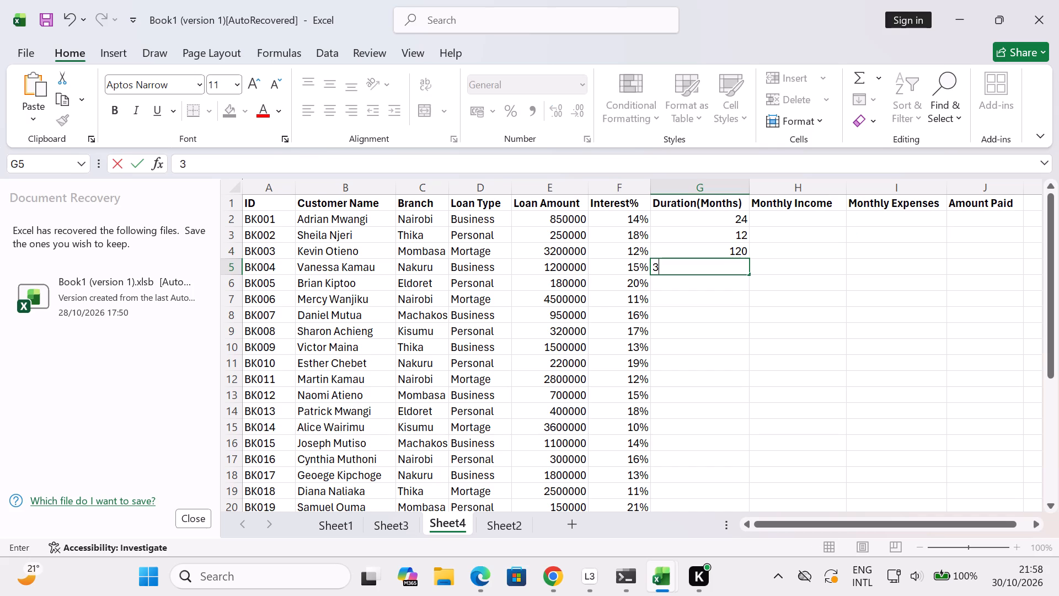
key("6")
key("Down")
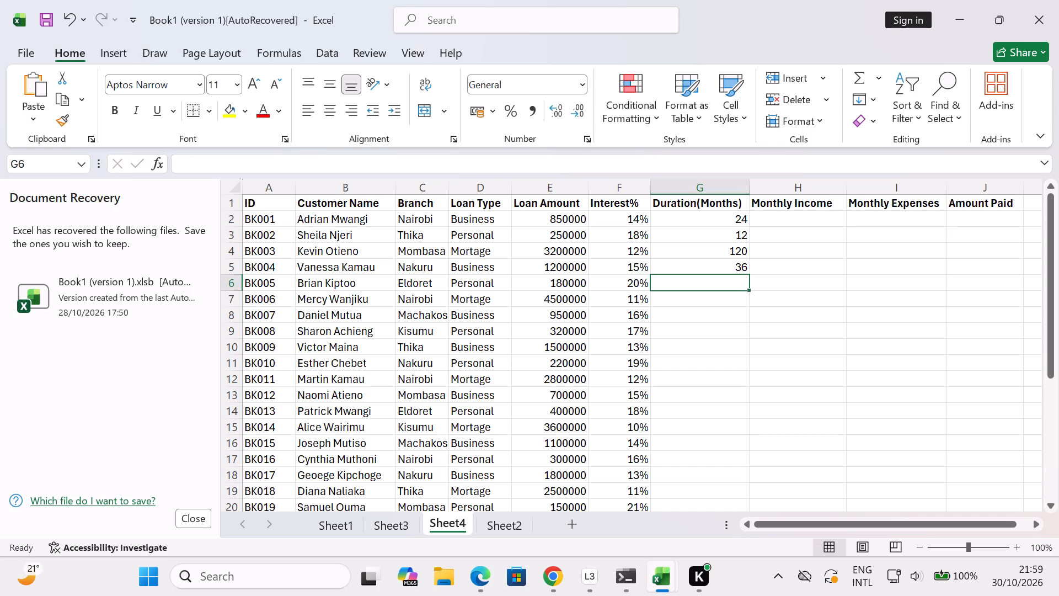
type("12")
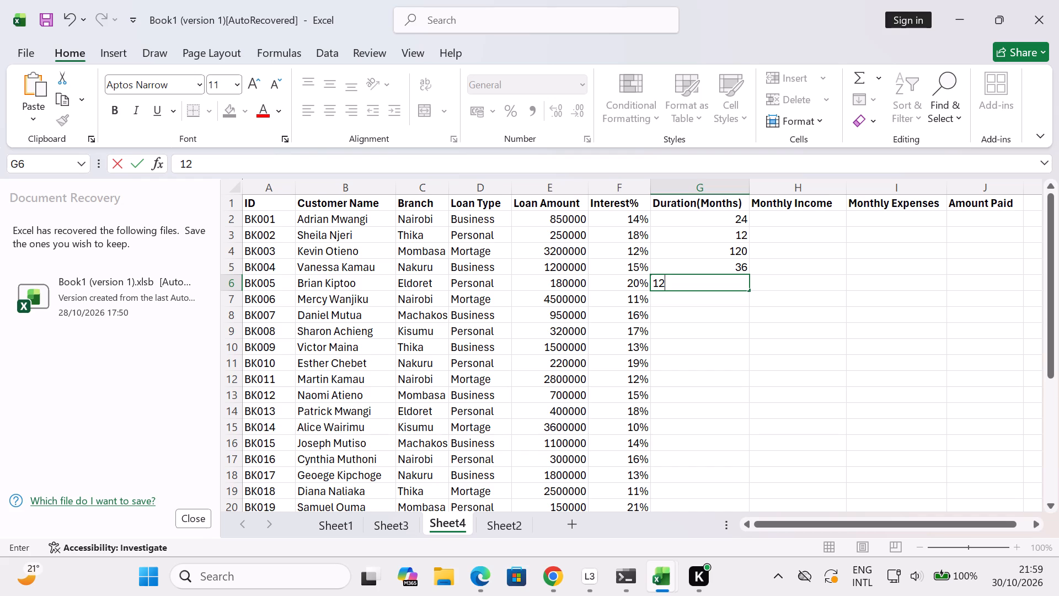
key("Down")
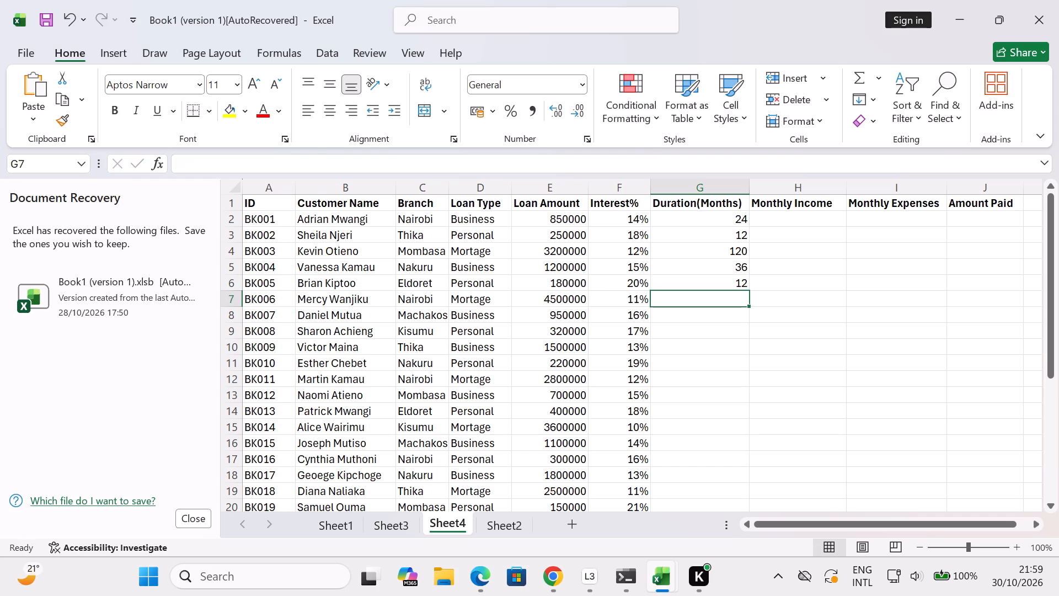
key("1")
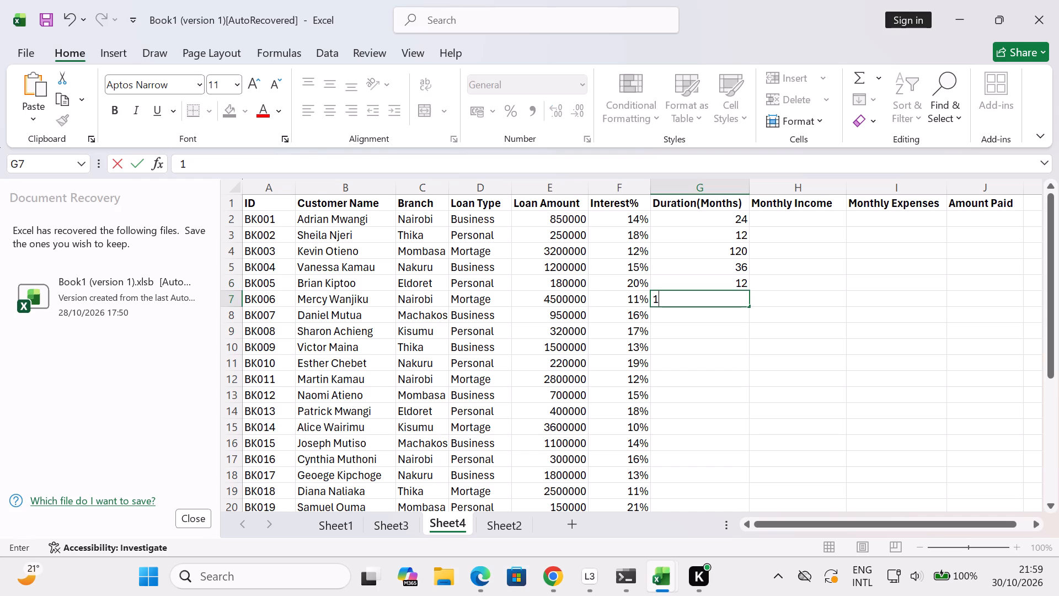
type("80")
key("Down")
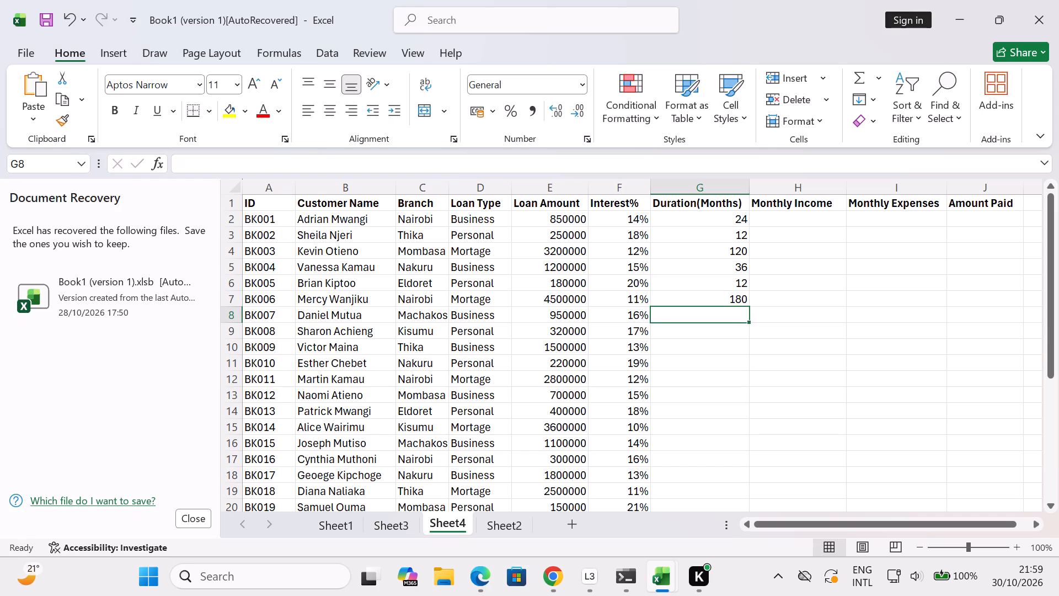
Enter the Duration(Months) values 36 for loan BK007, 24 for BK008 and 48 for BK009.
type("36")
key("Down")
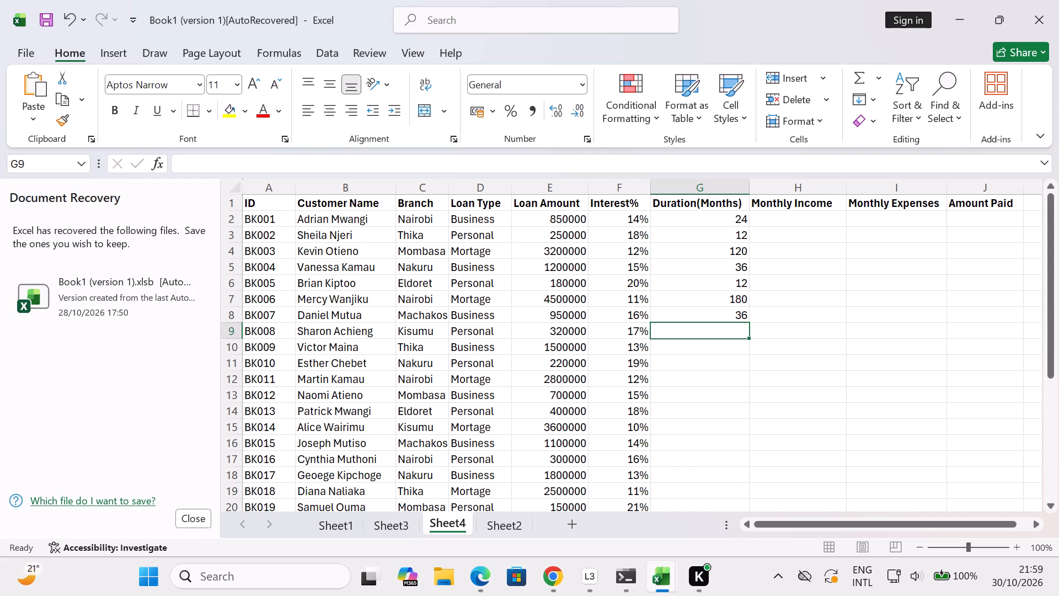
type("24")
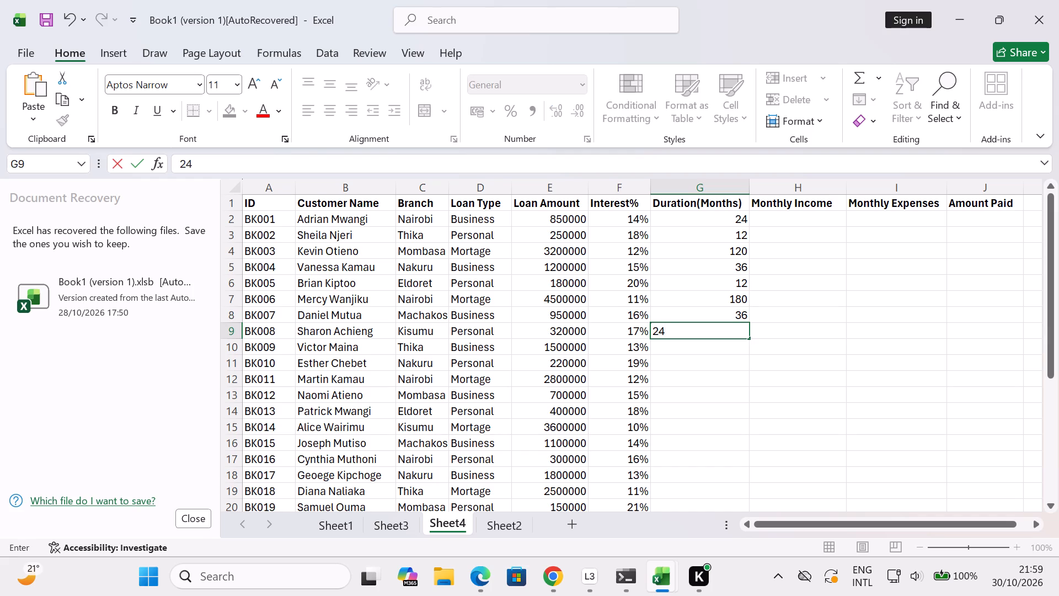
key("Down")
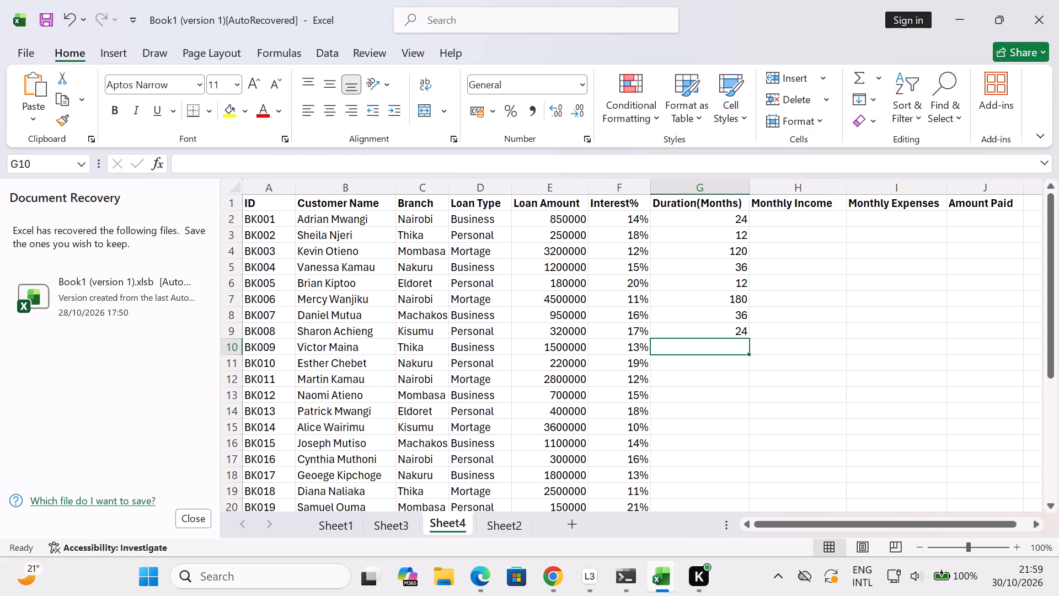
key("4")
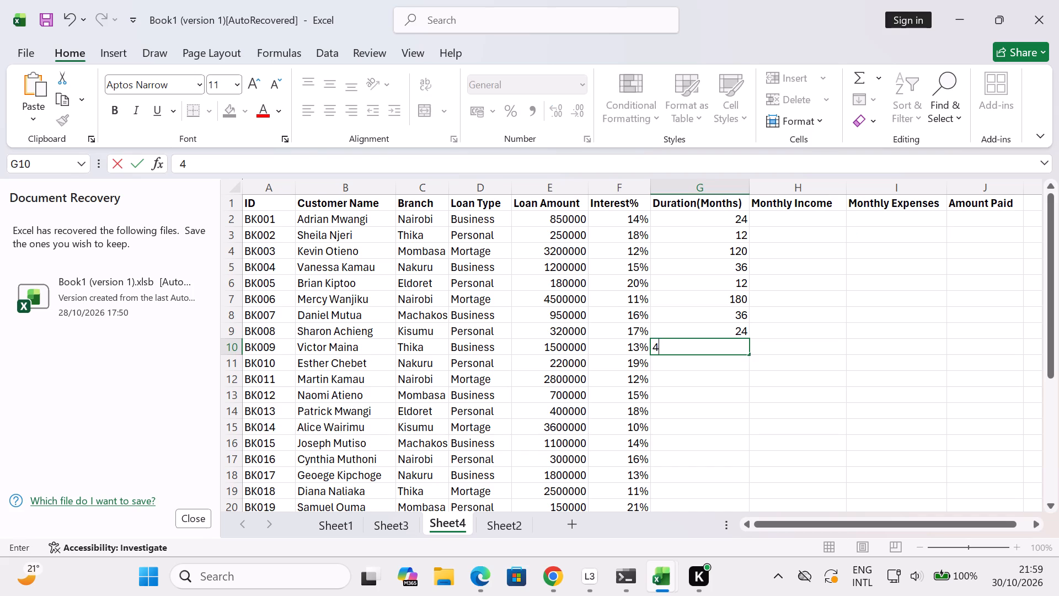
key("8")
key("Down")
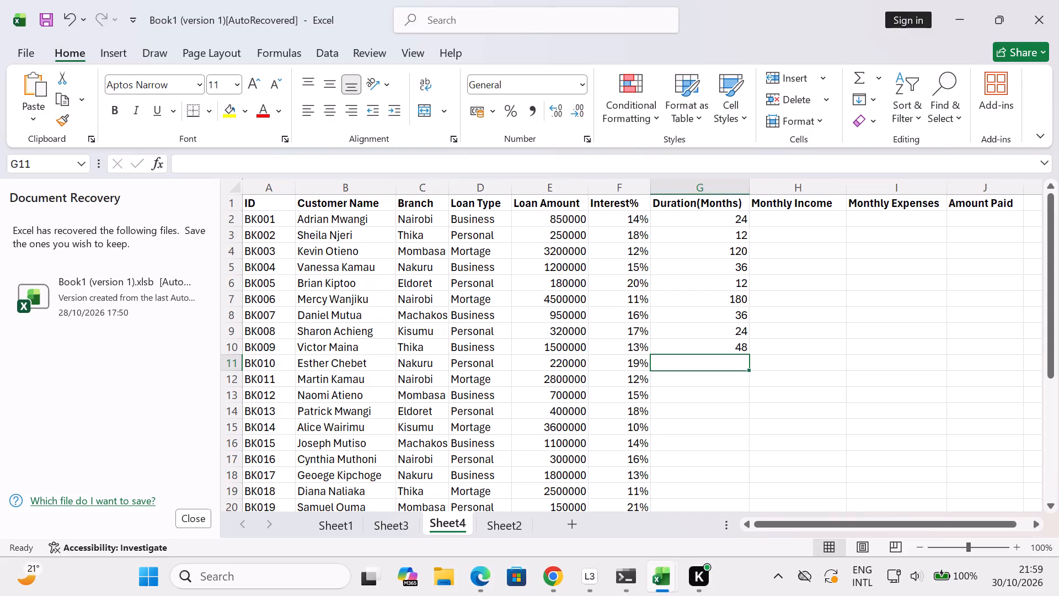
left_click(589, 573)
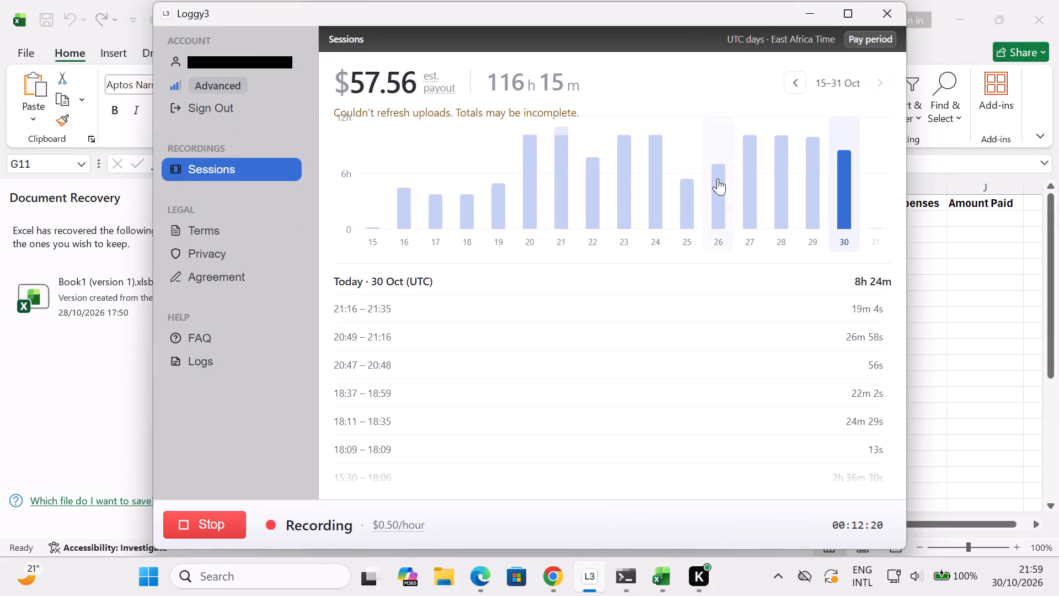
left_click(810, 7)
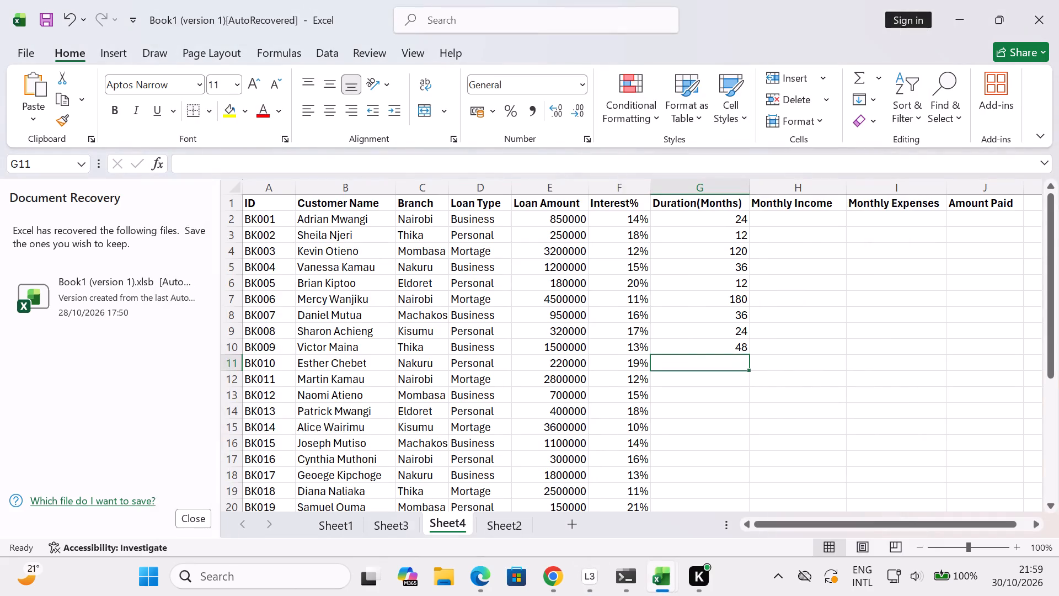
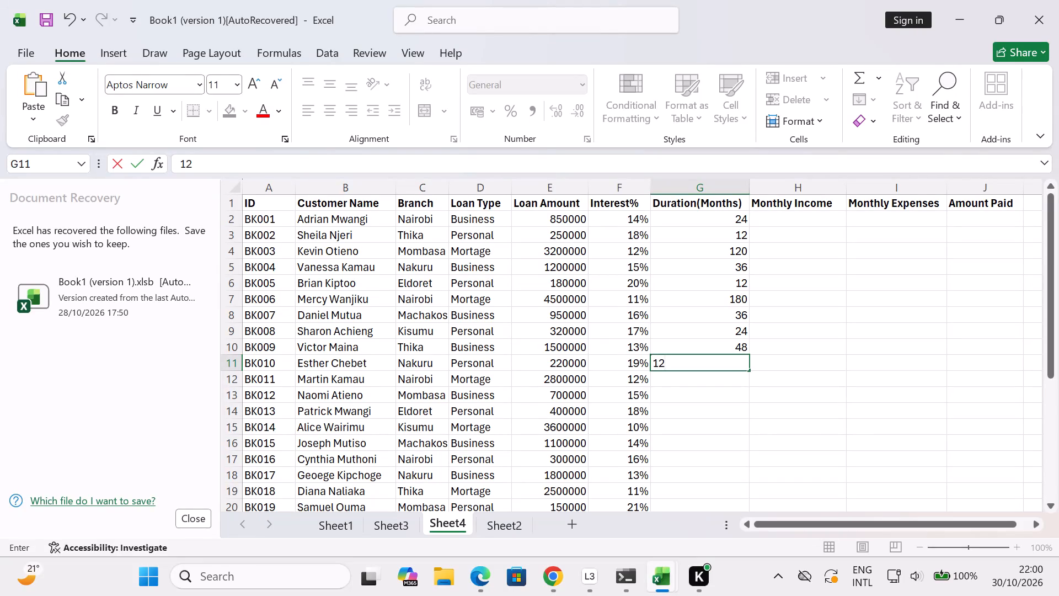
Complete the Duration(Months) value 12 for loan BK010, and enter 120 for BK011 and 24 for BK012.
key("Down")
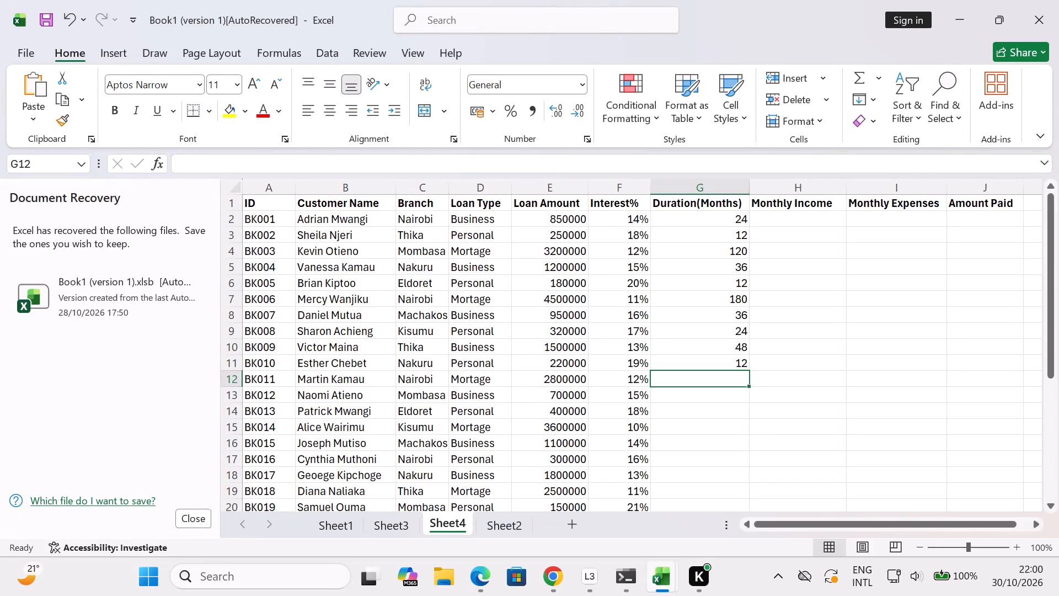
type("12")
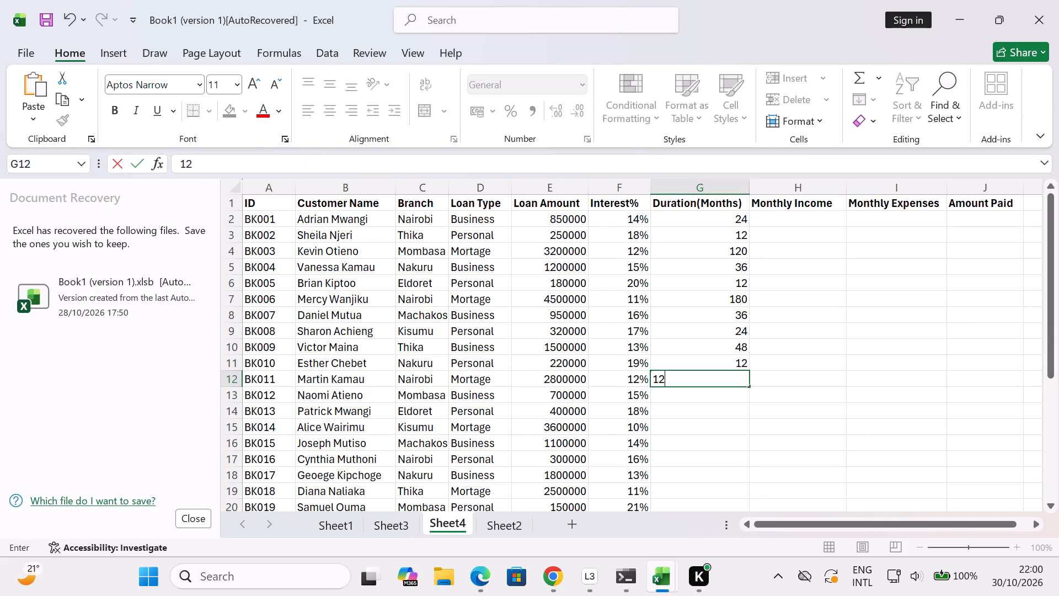
key("0")
key("Down")
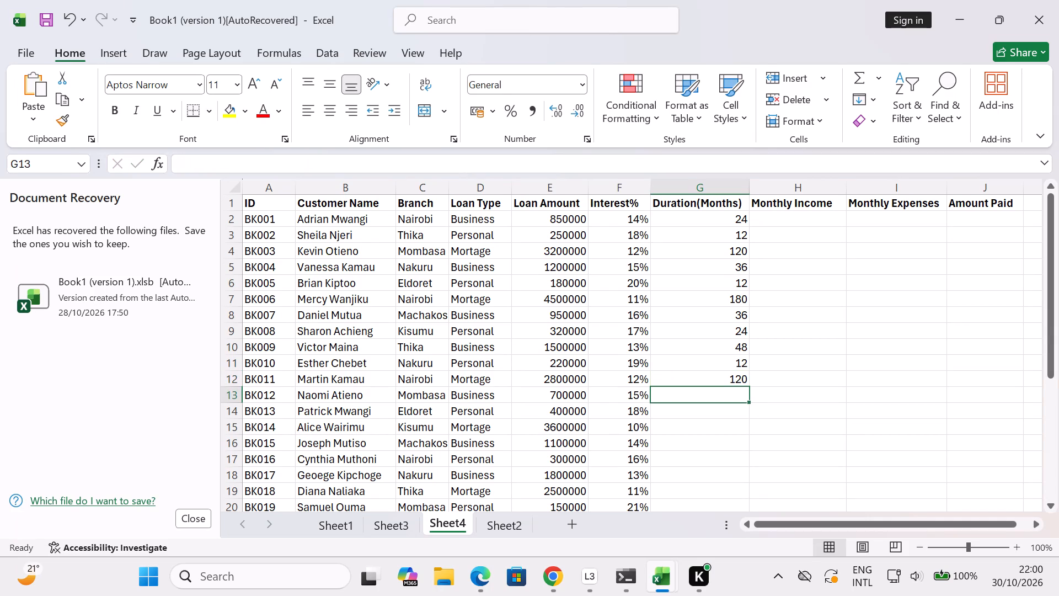
type("24")
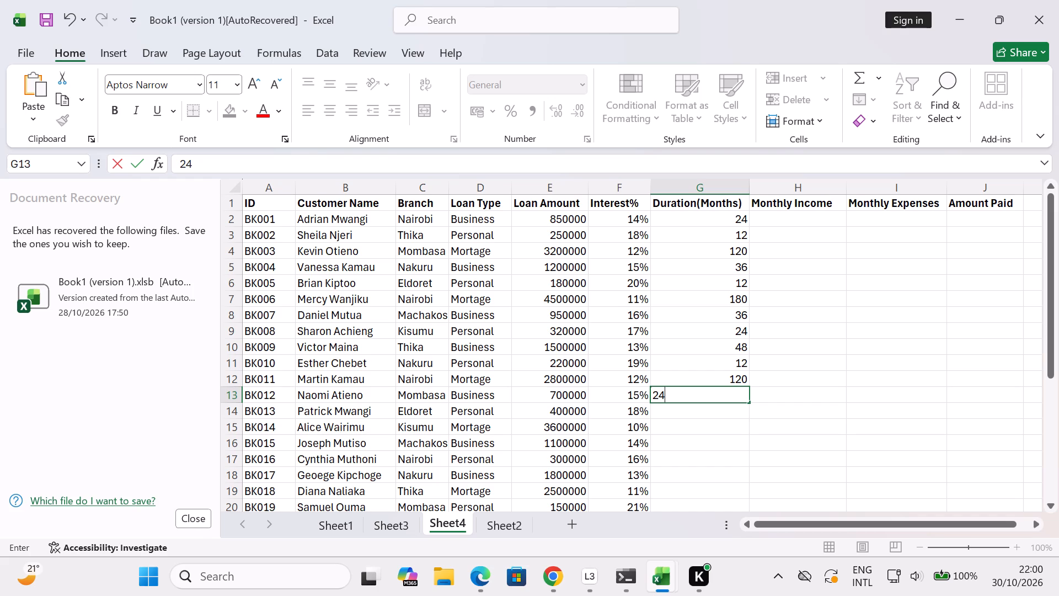
key("Down")
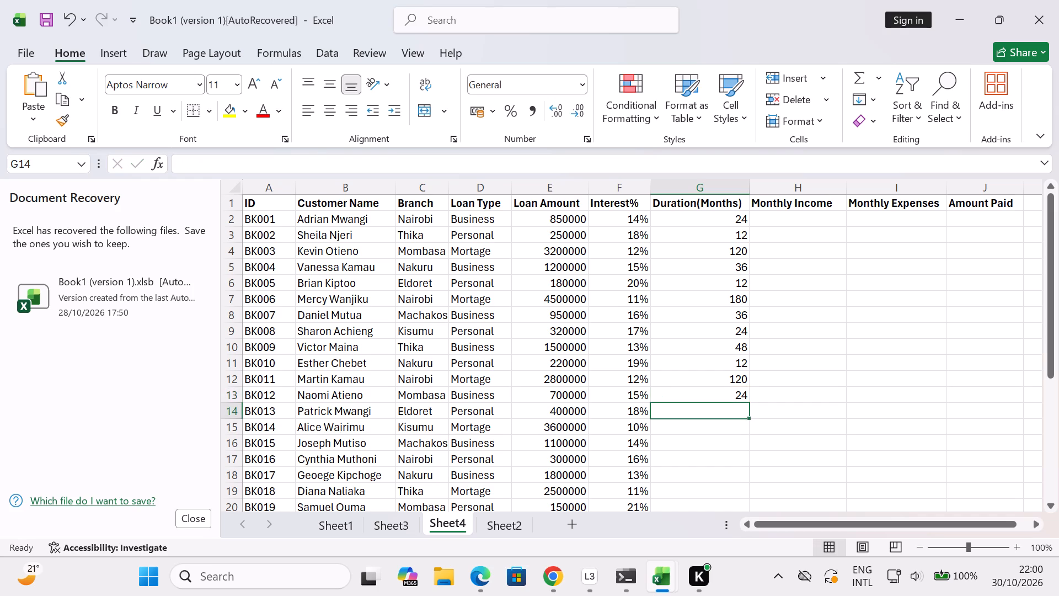
Enter the Duration(Months) values 24 for loan BK013, 180 for BK014 and 36 for BK015.
type("24")
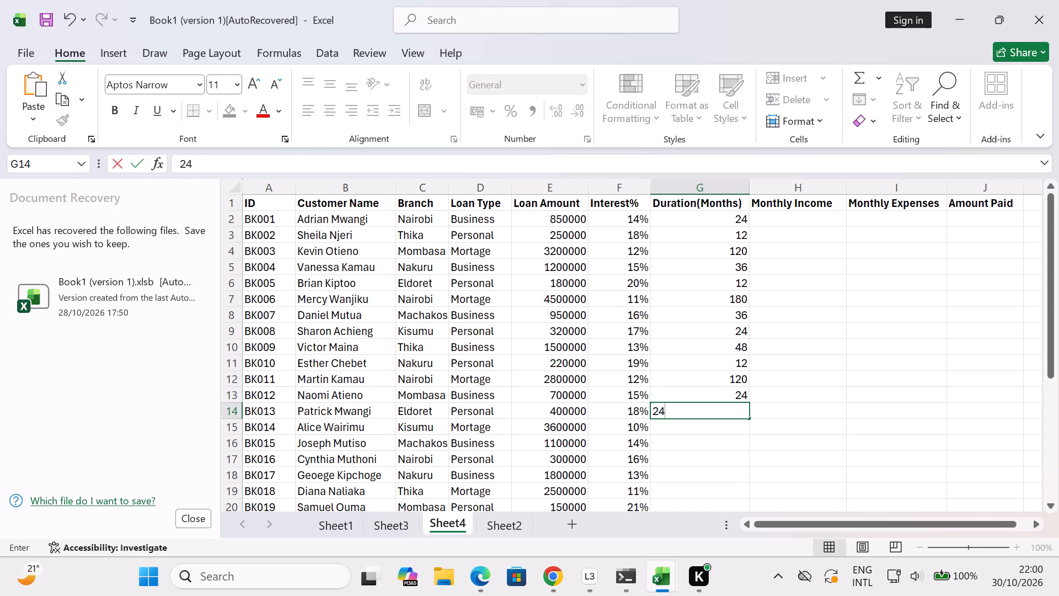
key("Down")
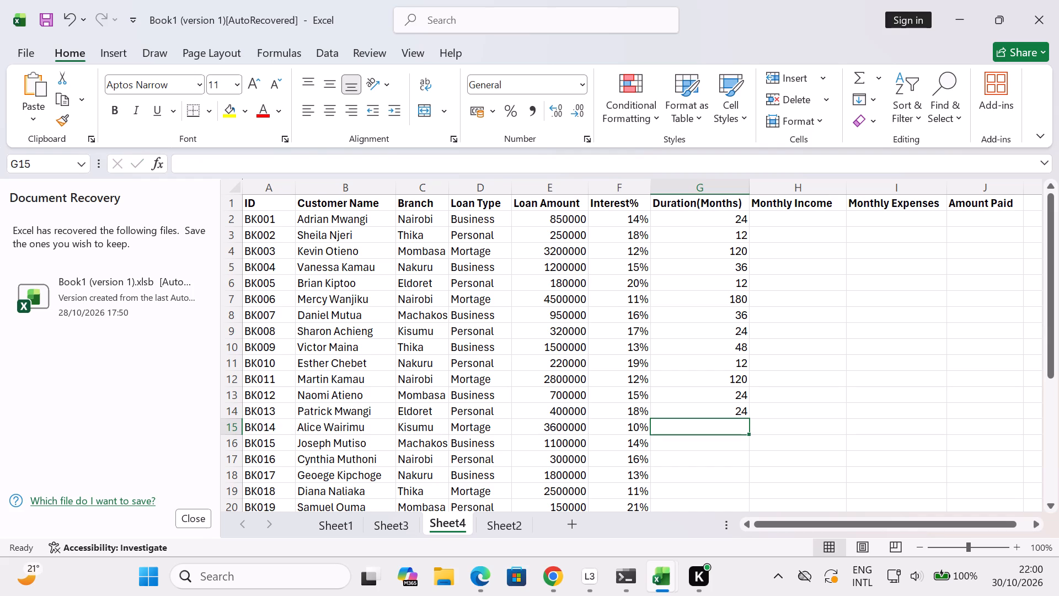
key("1")
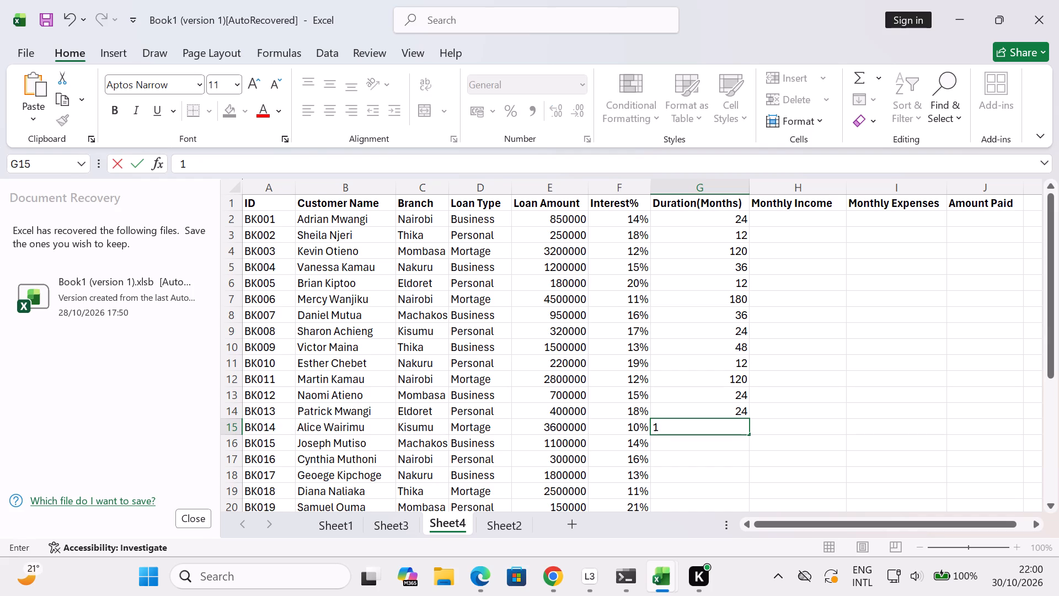
type("80")
key("Down")
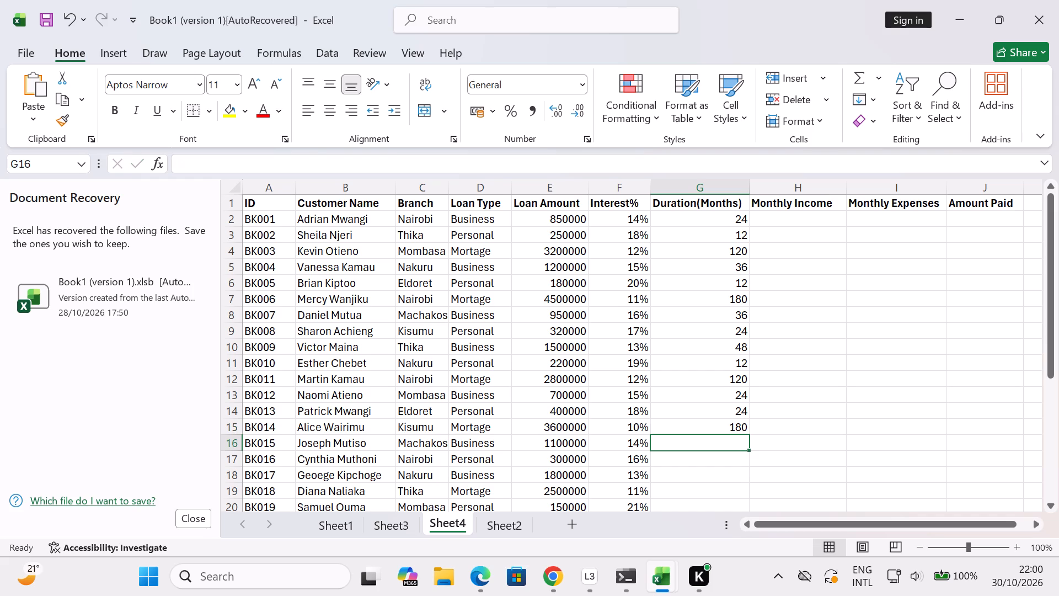
type("36")
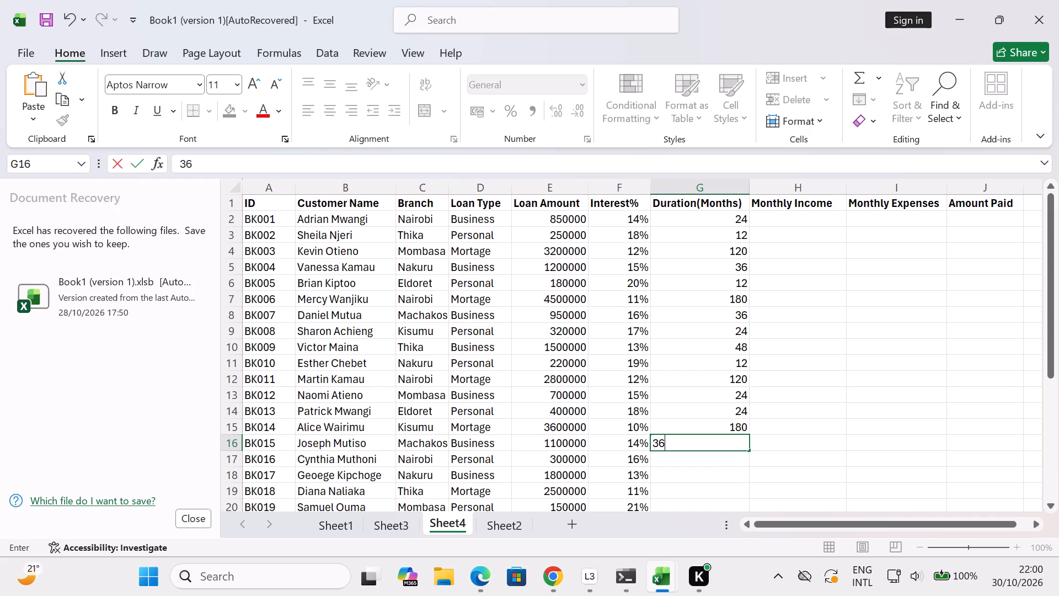
key("Down")
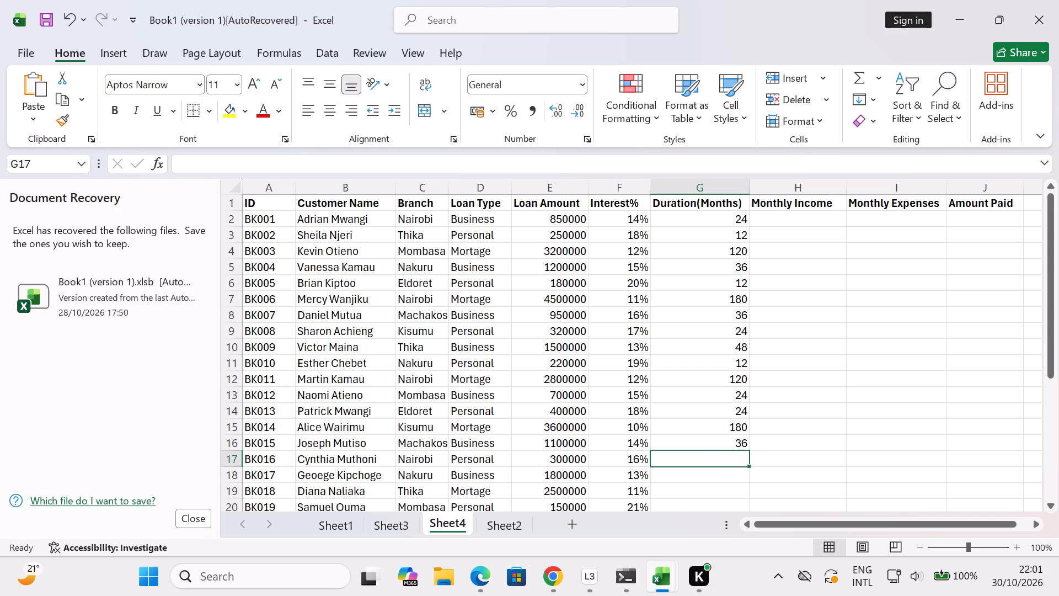
Enter the Duration(Months) values 18 for loan BK016, 48 for BK017 and 120 for BK018.
key("1")
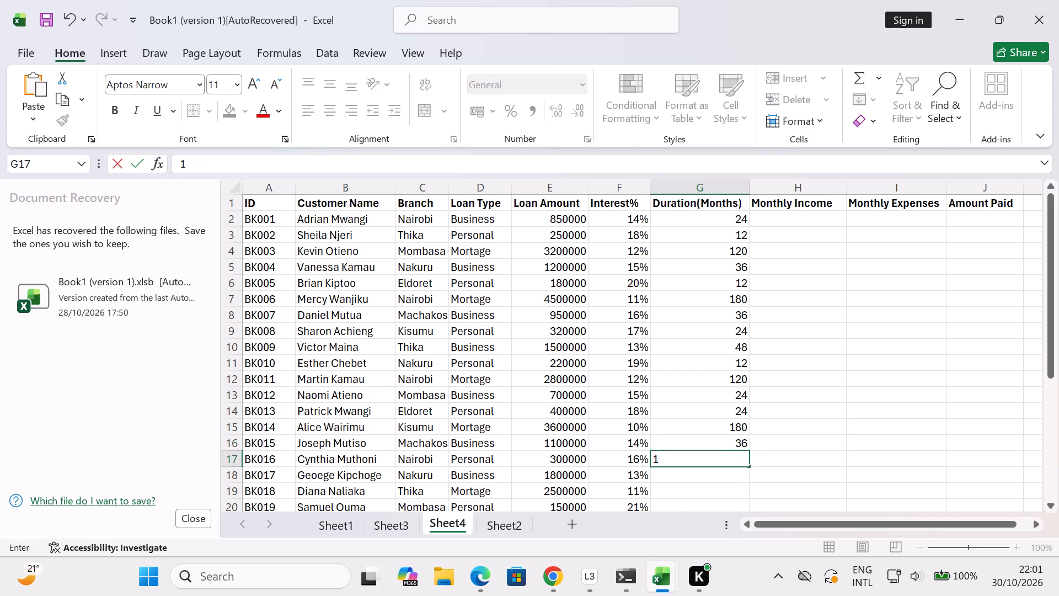
key("8")
key("Down")
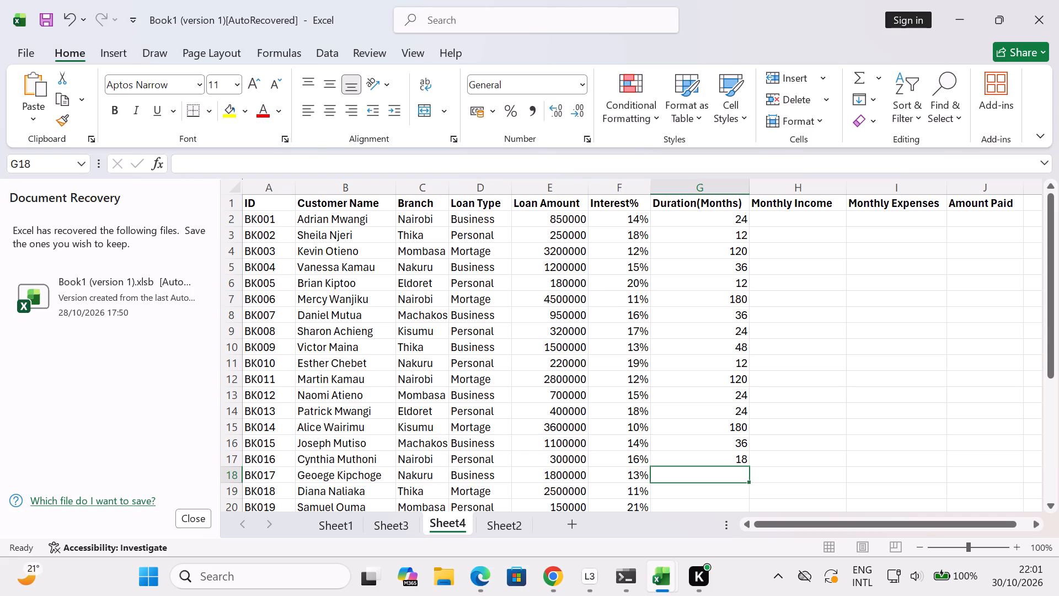
key("4")
key("8")
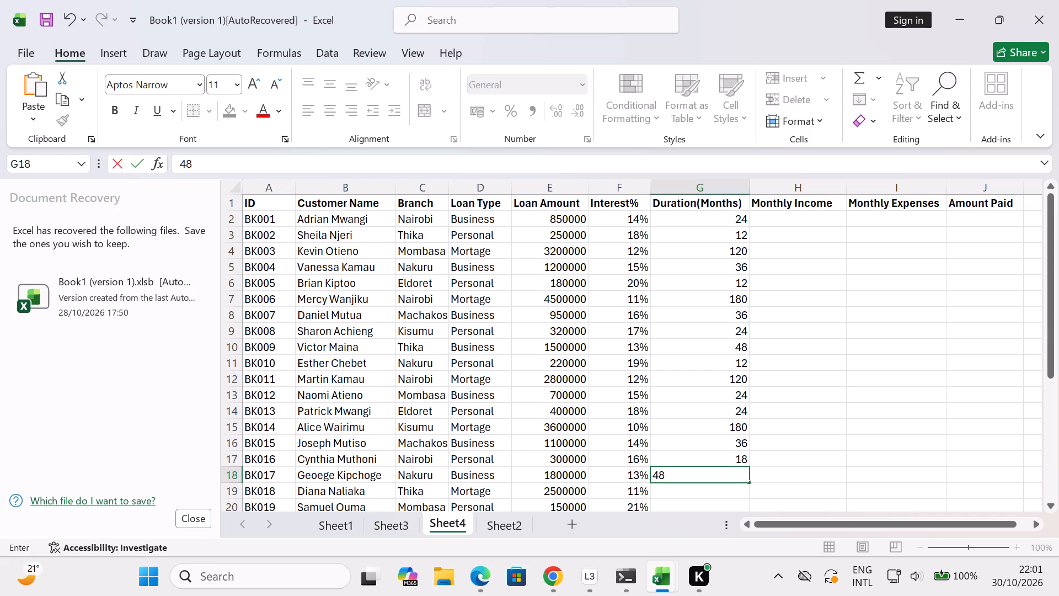
key("Down")
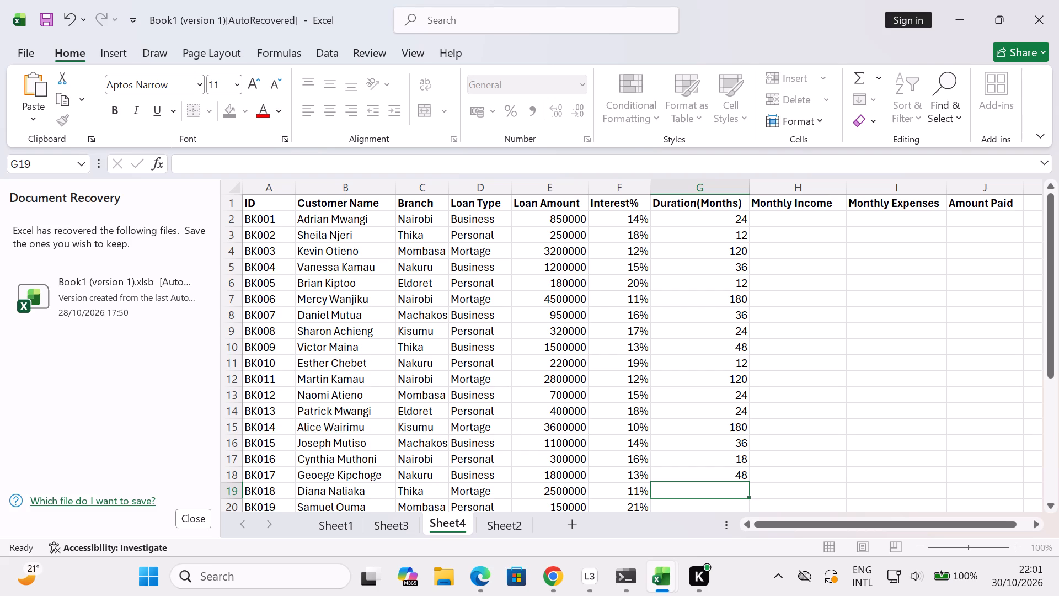
type("12")
key("0")
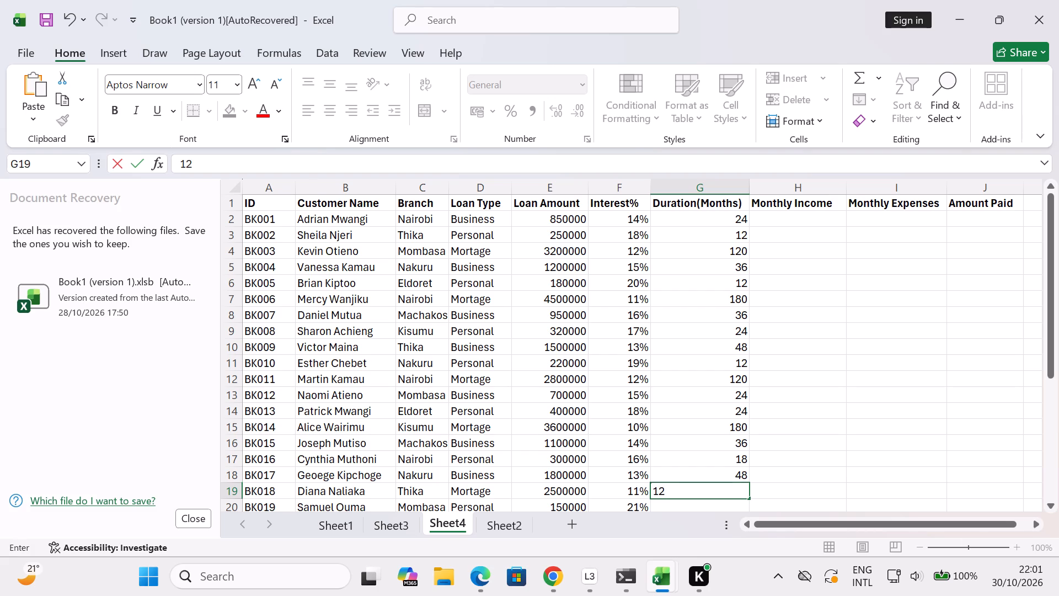
key("Down")
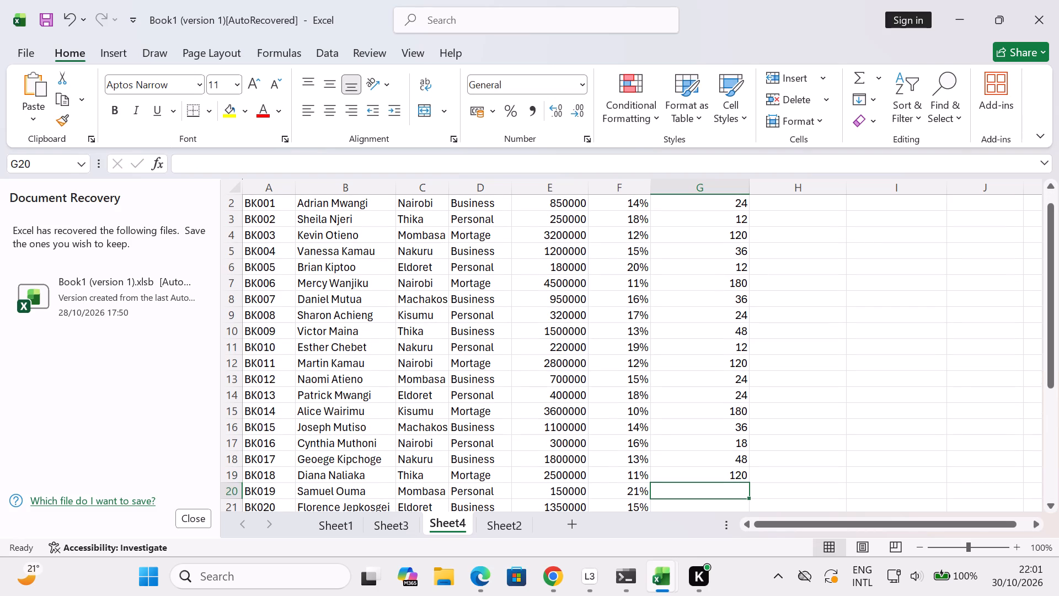
Enter the Duration(Months) values 12 for loan BK019, 36 for BK020 and 180 for BK021.
type("12")
key("Down")
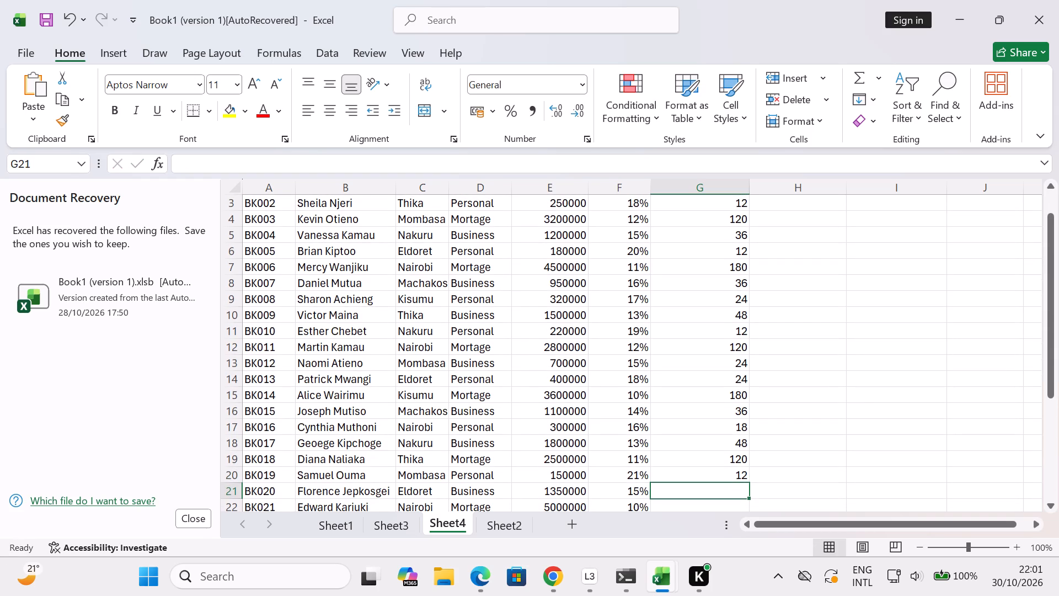
key("3")
key("6")
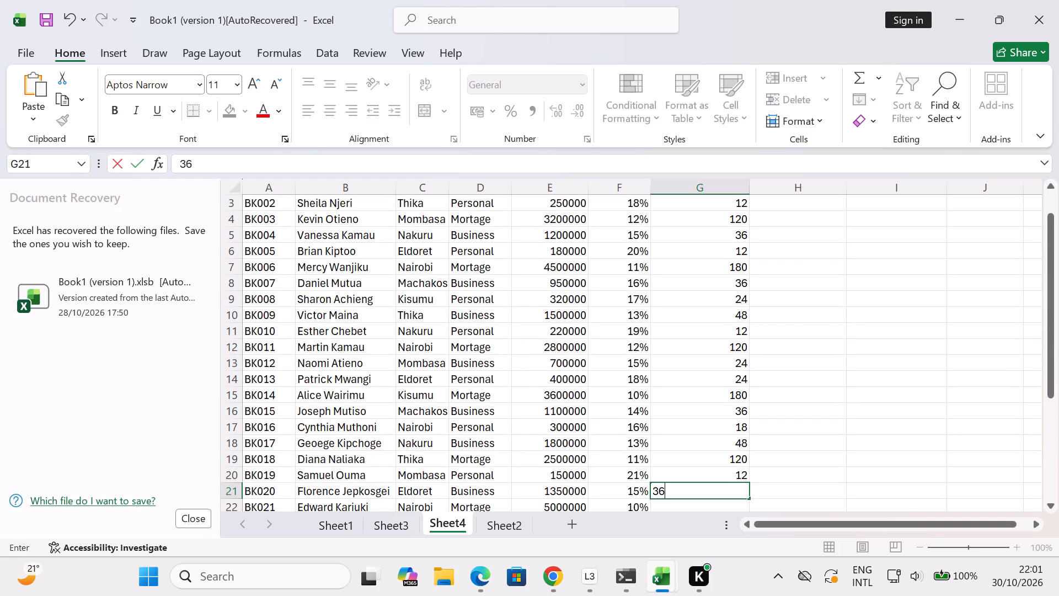
key("Down")
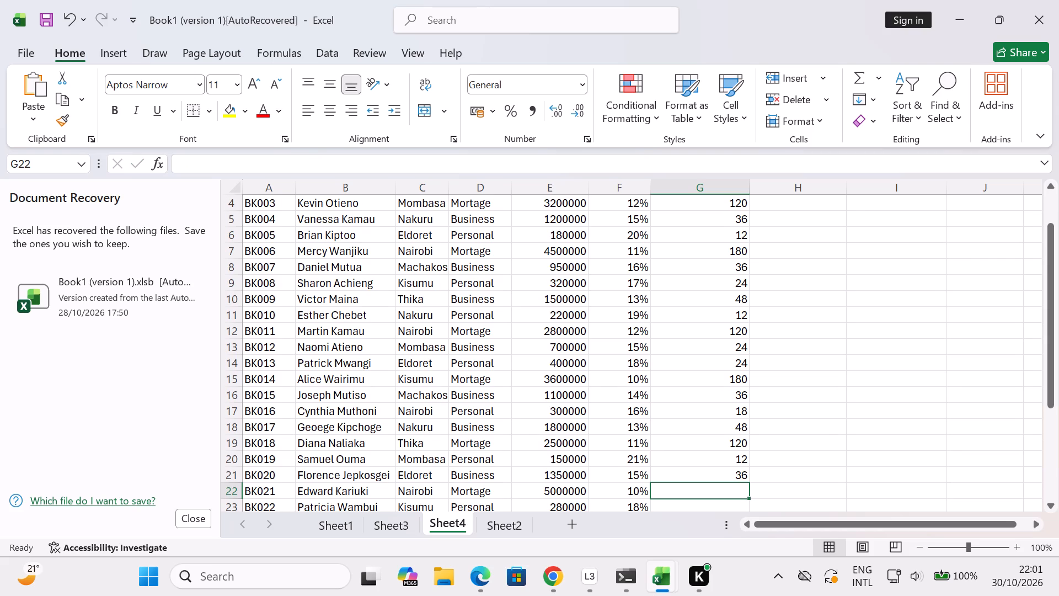
key("1")
type("80")
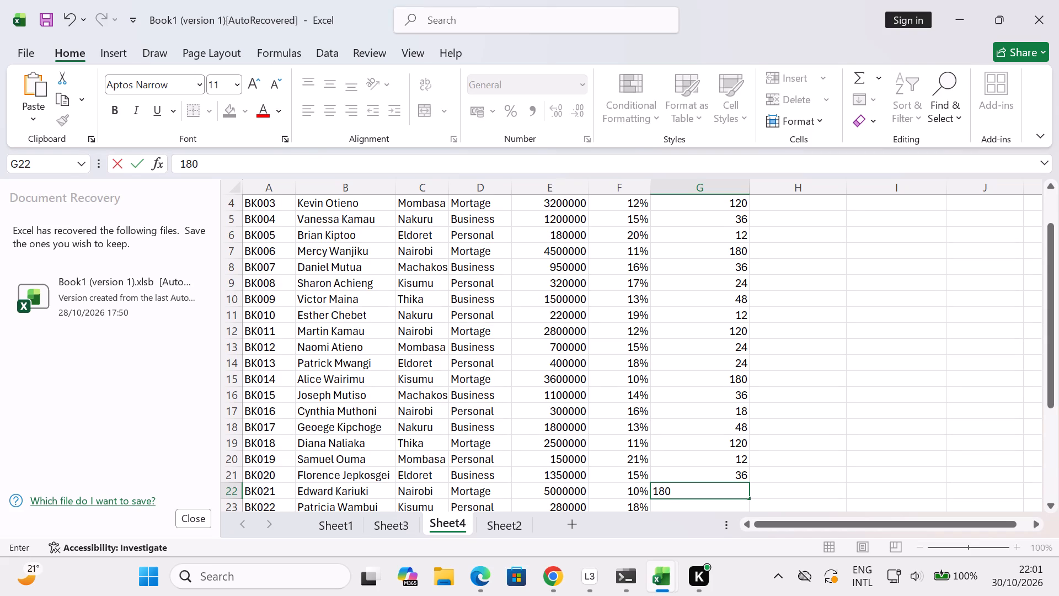
key("Down")
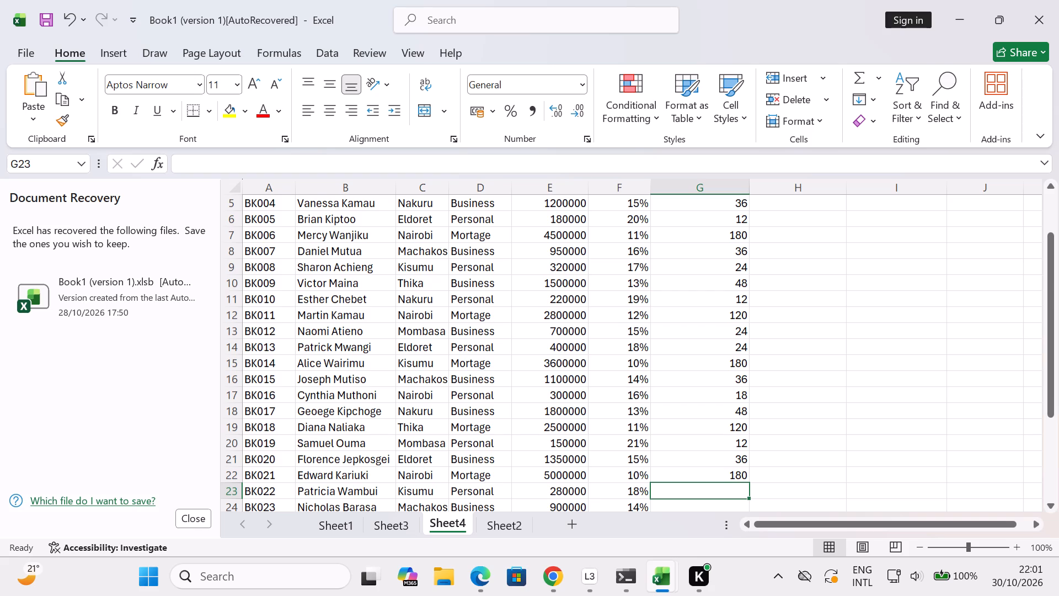
Enter the Duration(Months) values 18 for loan BK022 and 24 for BK023.
key("1")
key("8")
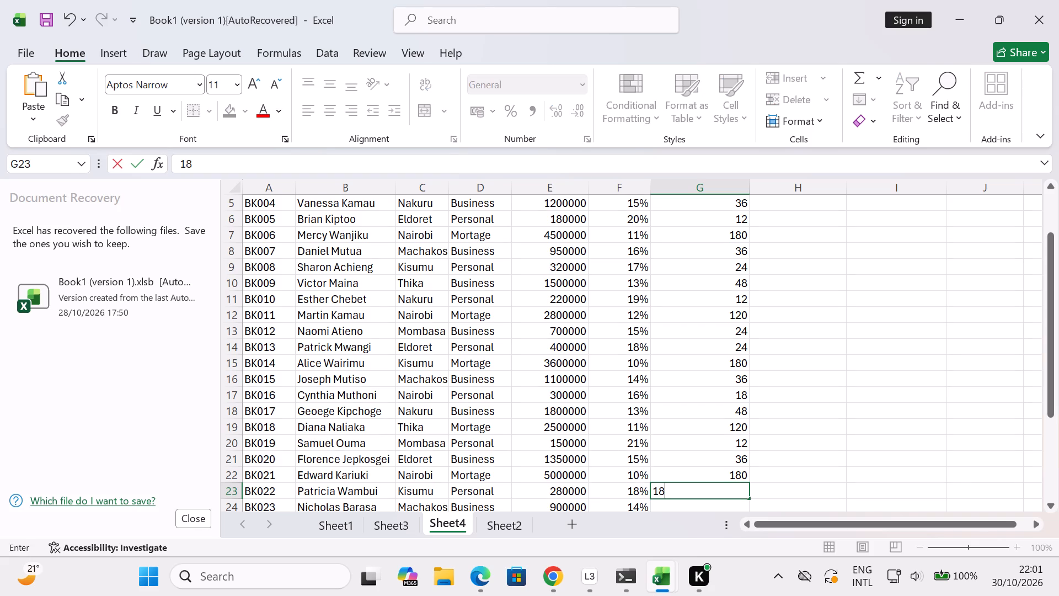
key("Down")
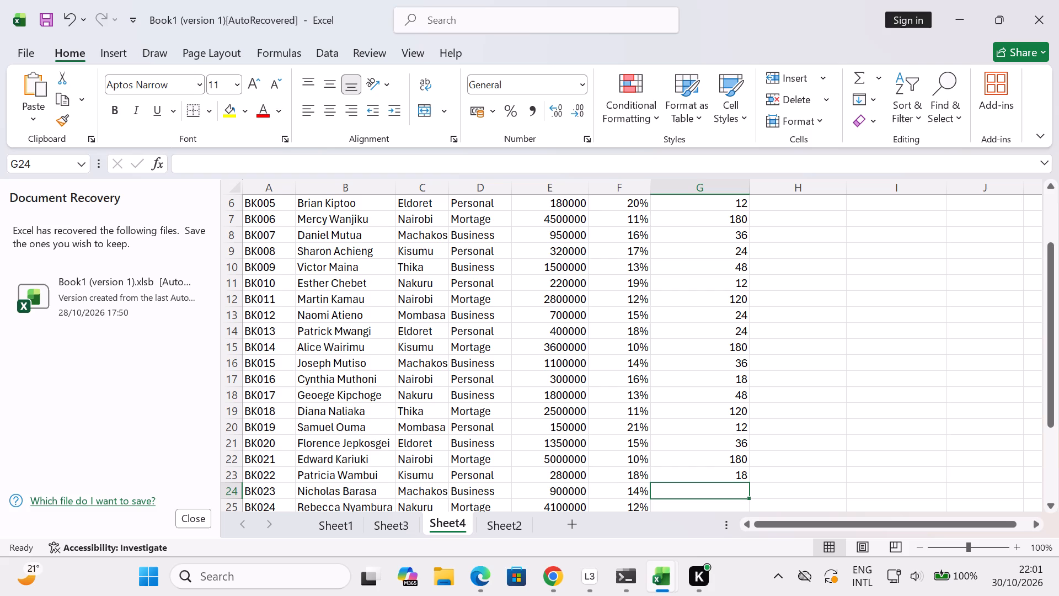
type("24")
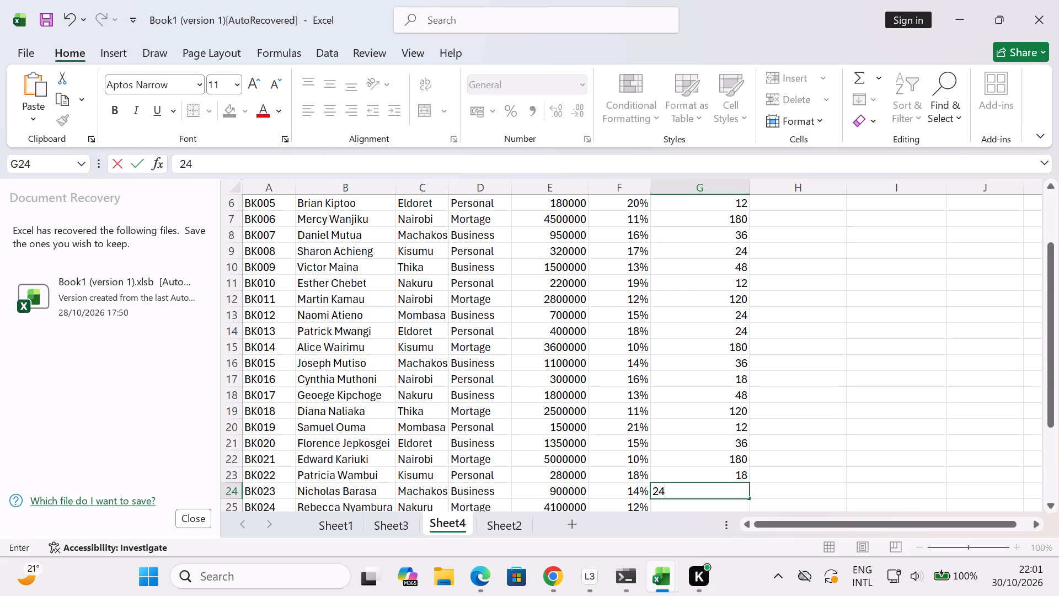
key("Down")
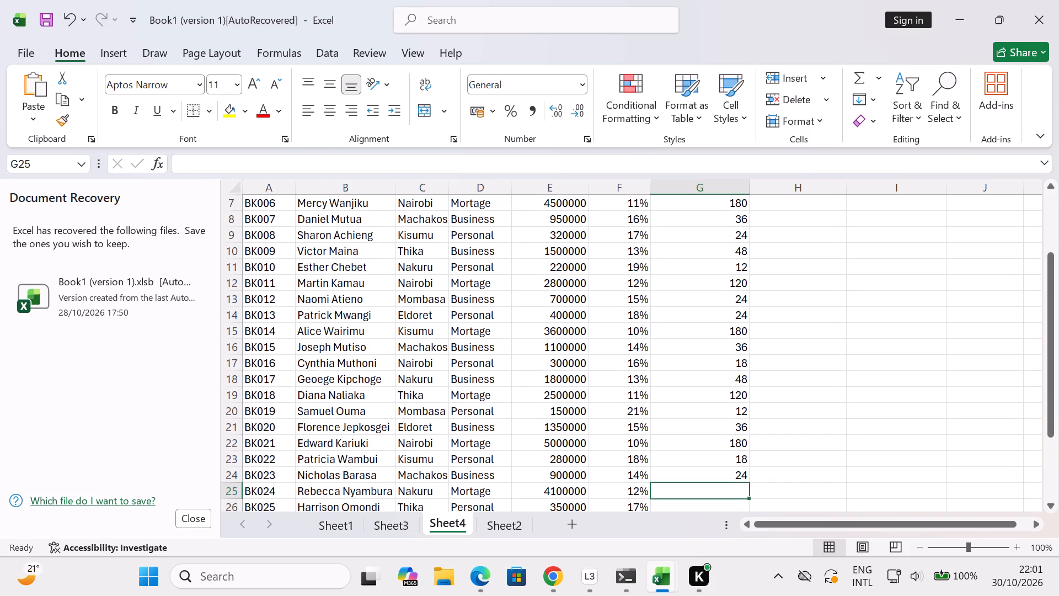
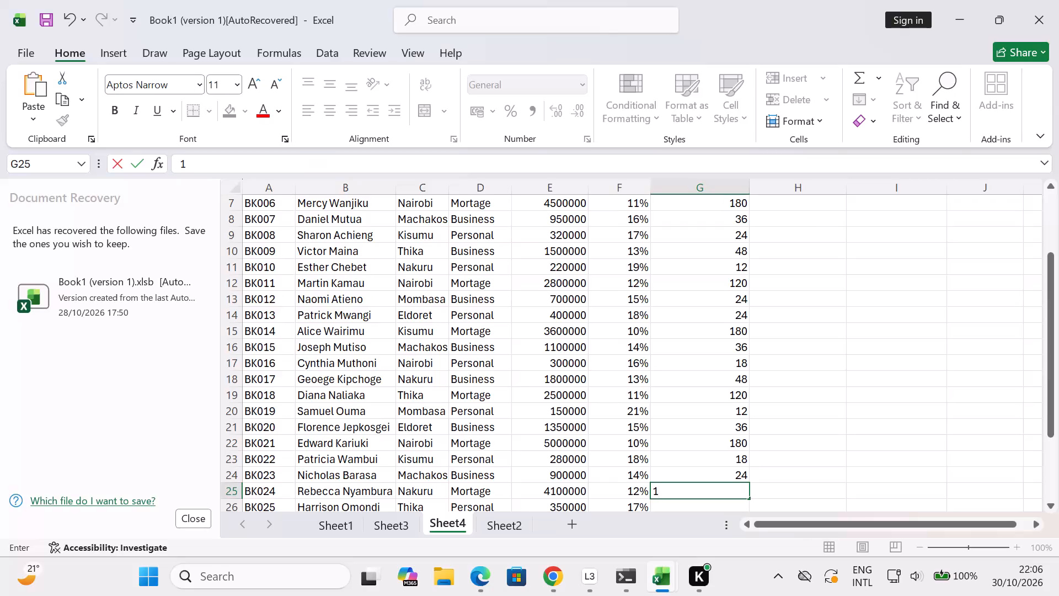
Enter the Duration(Months) values 180 for loan BK024, 24 for BK025 and 48 for BK026.
key("8")
key("0")
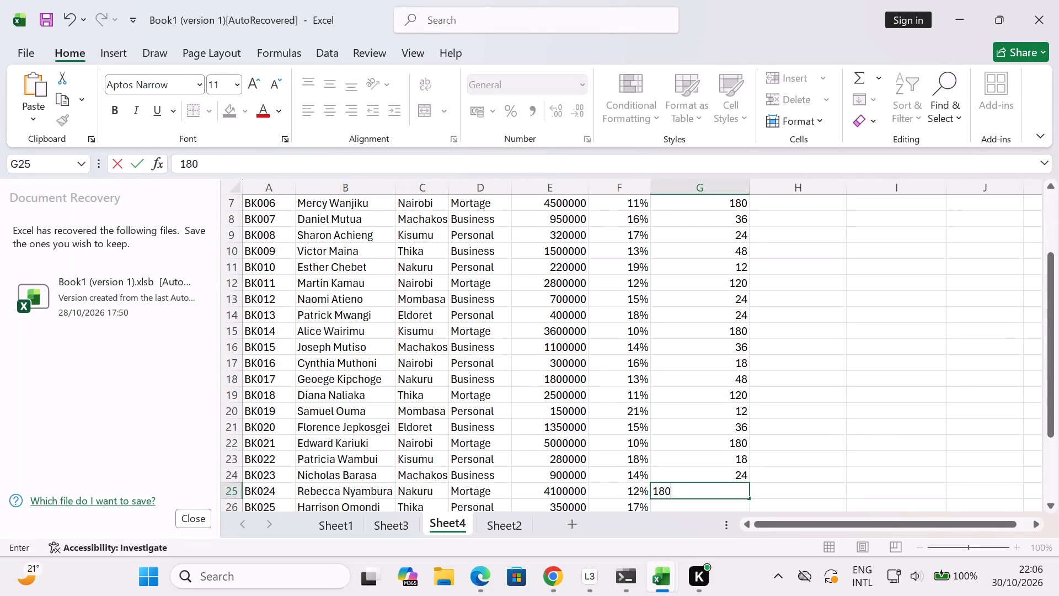
key("Down")
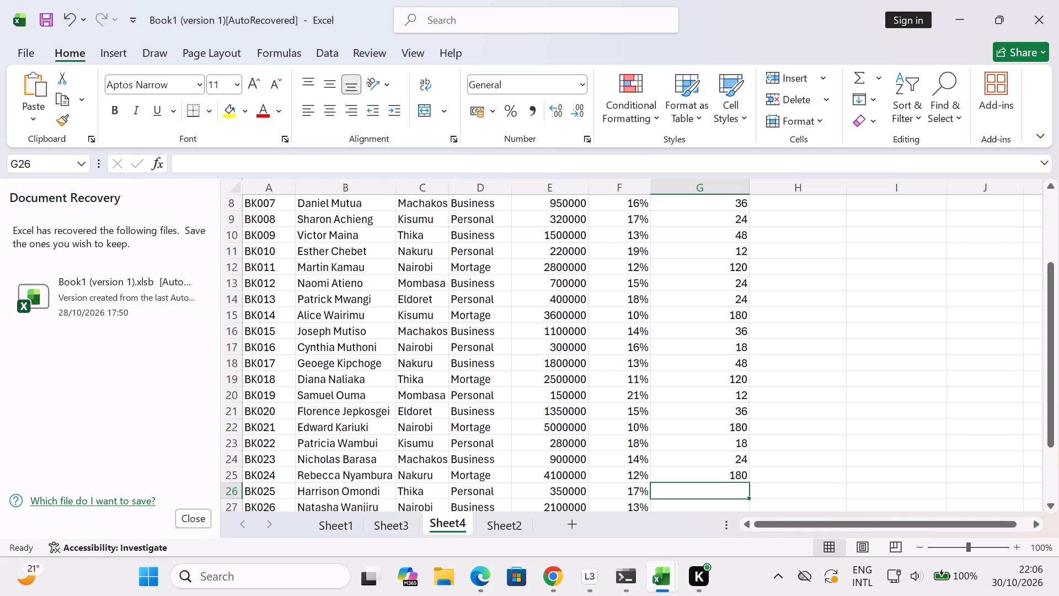
type("24")
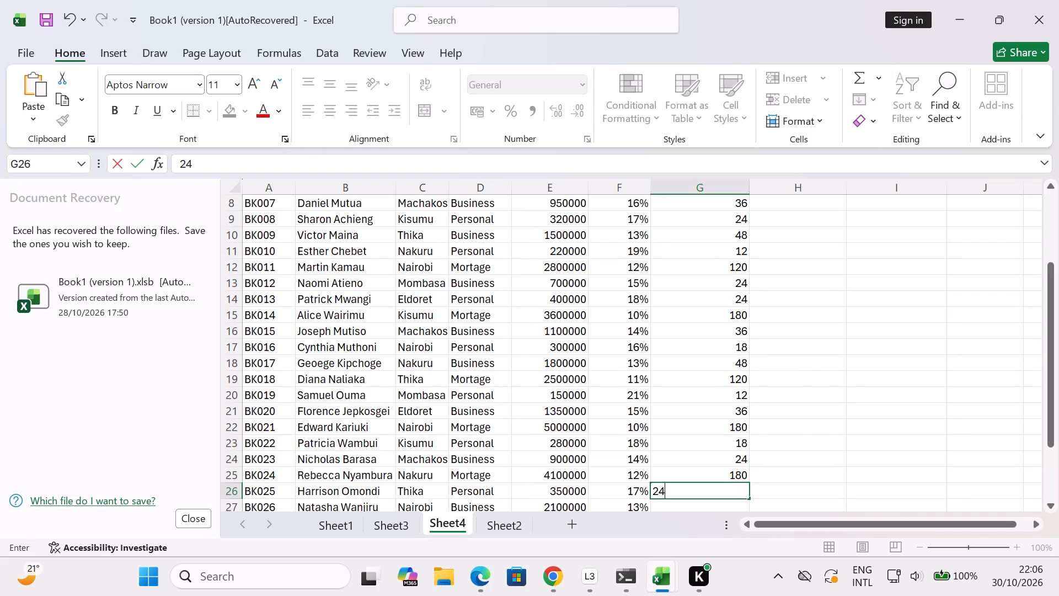
key("Down")
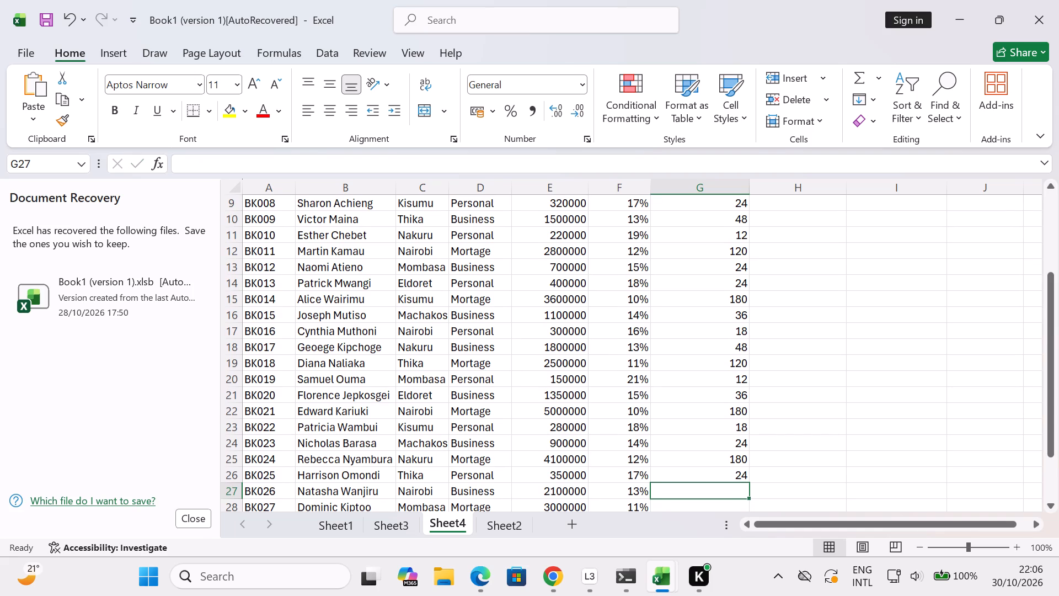
key("4")
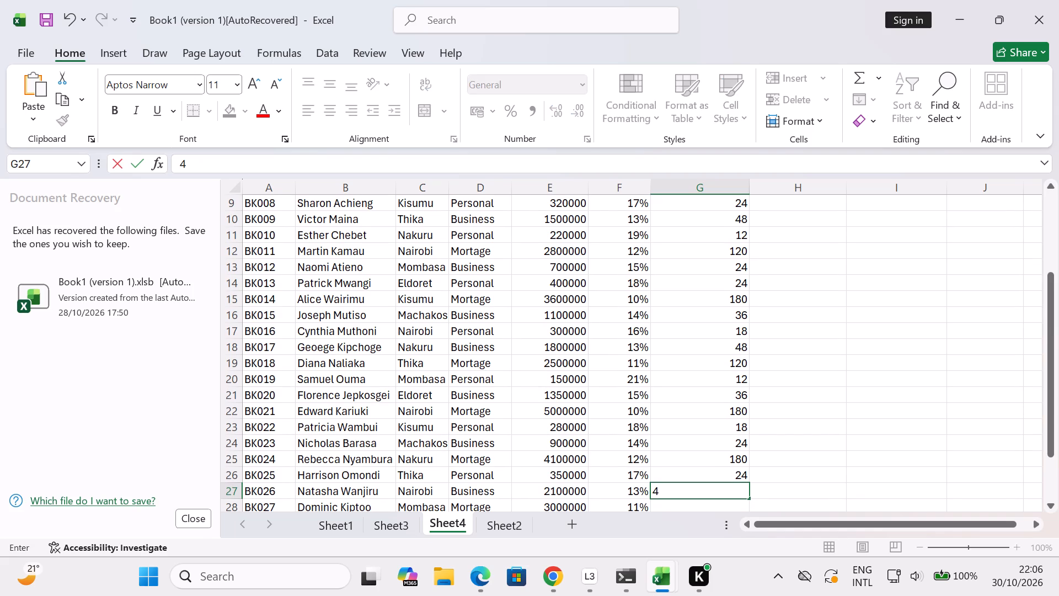
key("8")
key("Down")
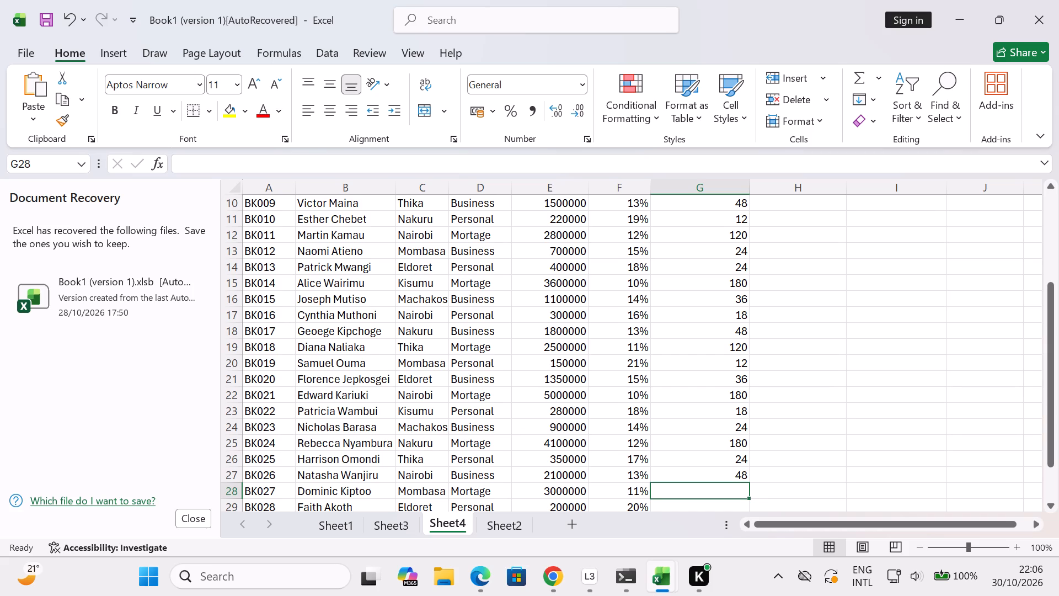
Enter the Duration(Months) values 120 for loan BK027 and 12 for BK028.
type("12")
key("0")
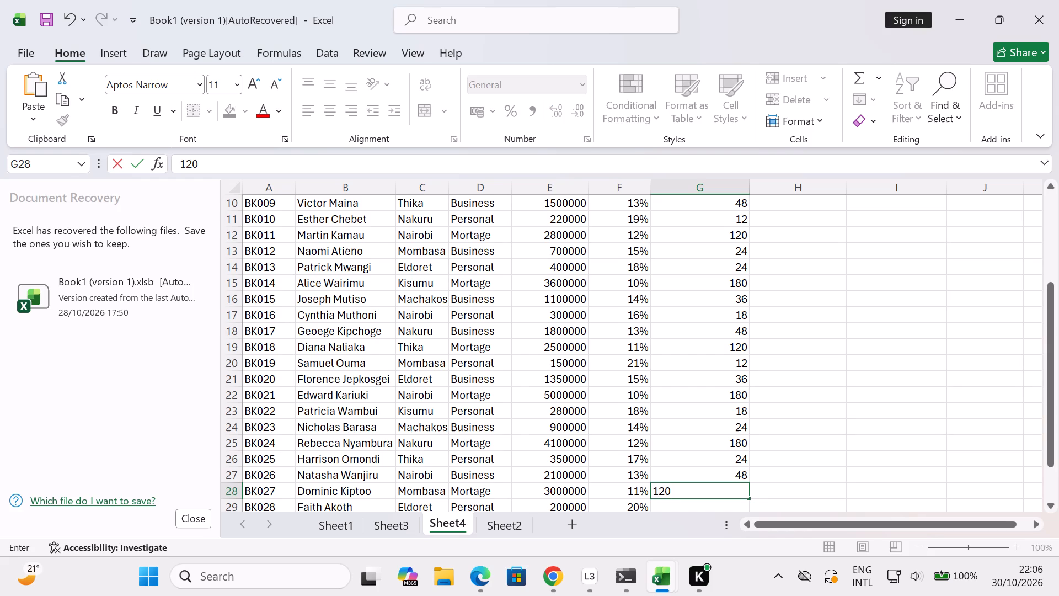
key("Down")
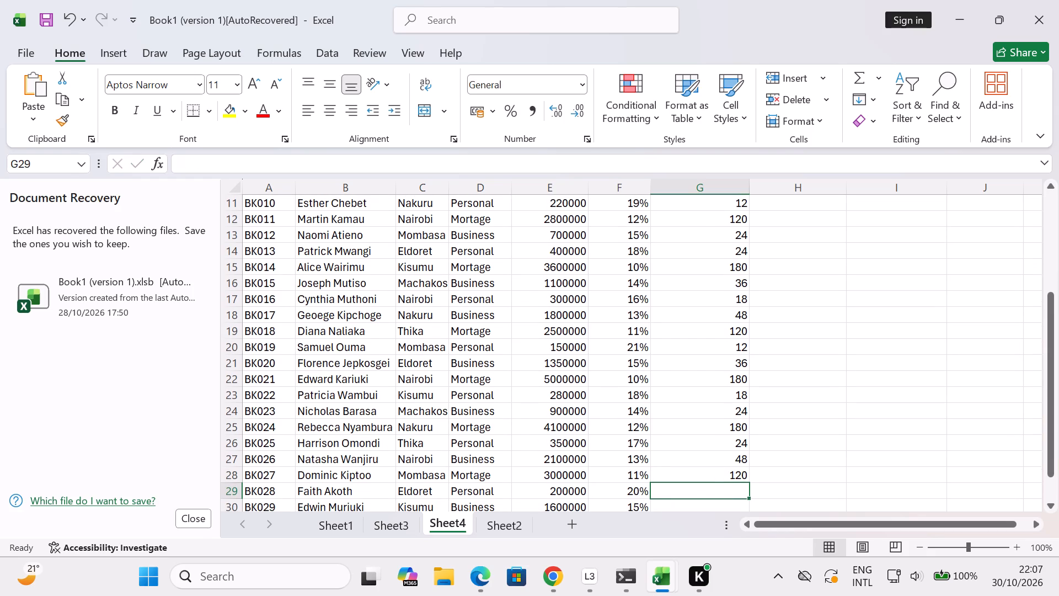
type("12")
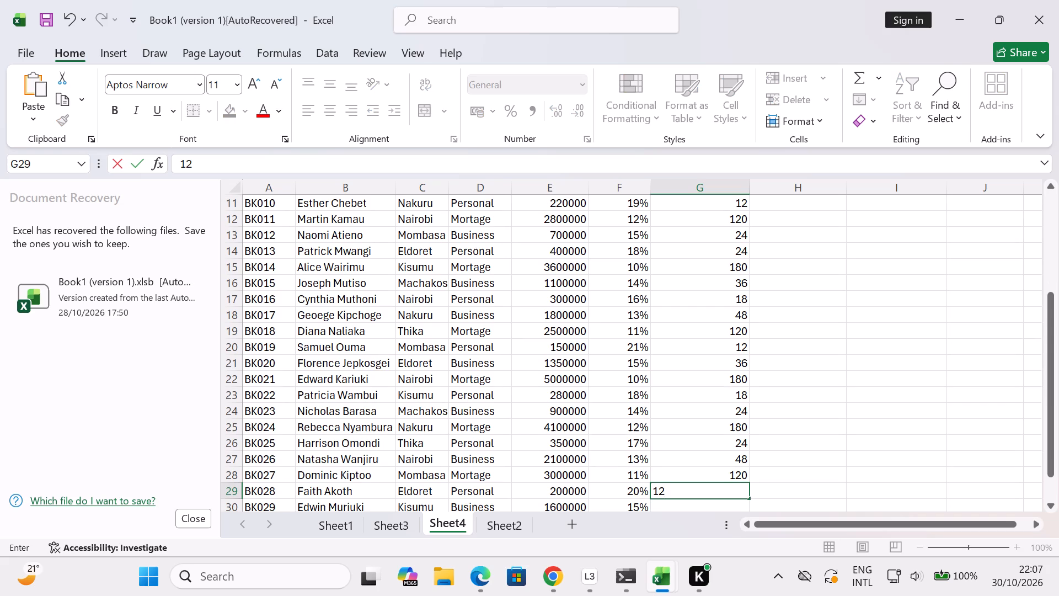
key("Down")
Enter the Duration(Months) values 36 for loan BK029 and 180 for BK030, completing the column.
key("3")
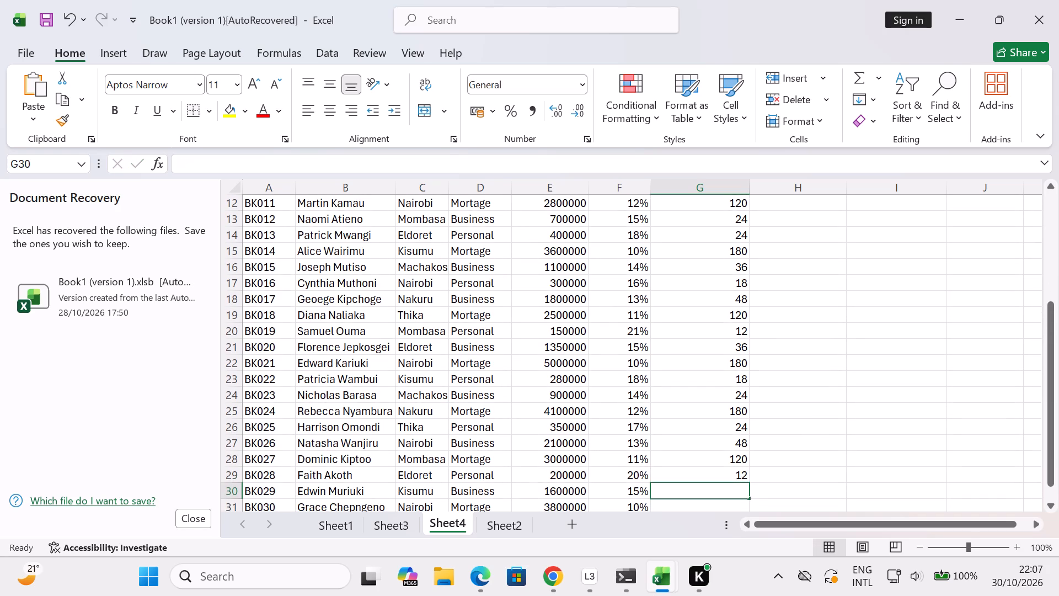
key("6")
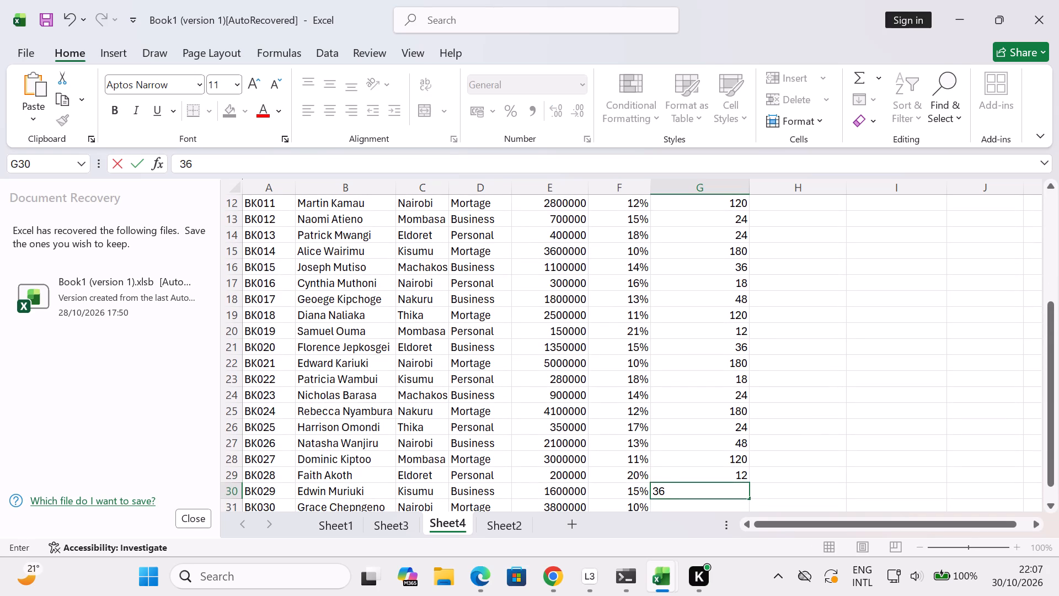
key("Down")
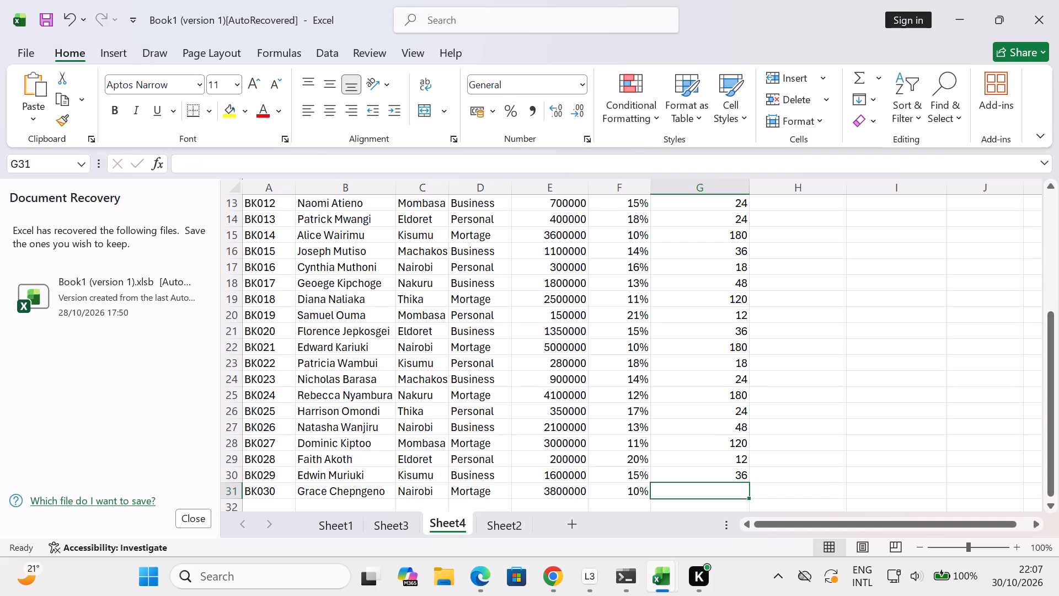
key("1")
key("8")
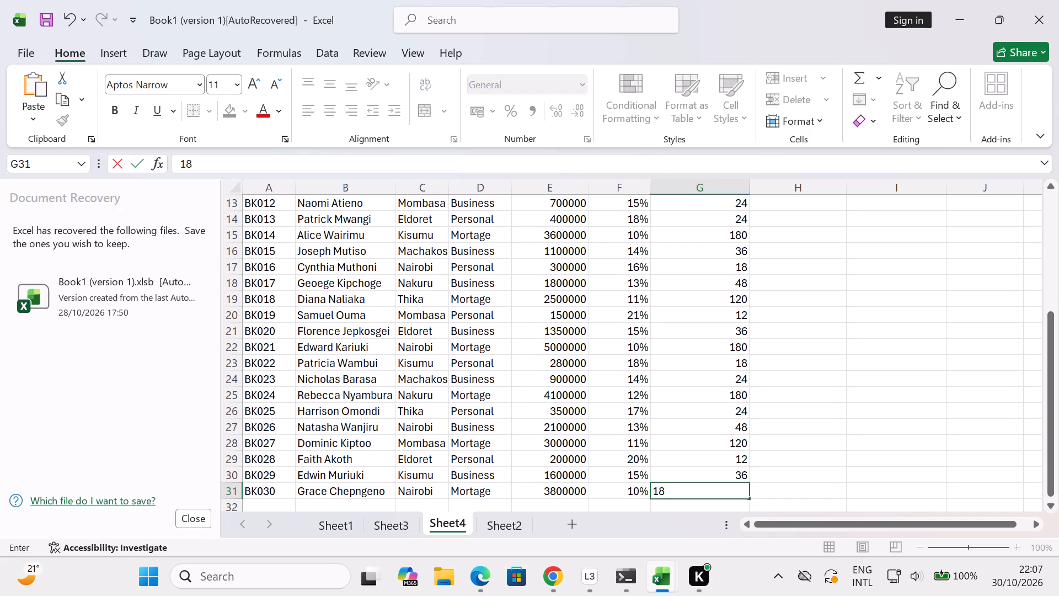
key("0")
key("Right")
Go to the empty Monthly Income cell of the first loan, BK001, at the top of the table.
key("Up")
key("Up")
key("Up")
key("Up")
key("Up")
key("Up")
key("Up")
key("Up")
key("Up")
key("Up")
key("Up")
key("Up")
key("Up")
key("Up")
key("Up")
key("Up")
key("Up")
key("Up")
key("Up")
key("Up")
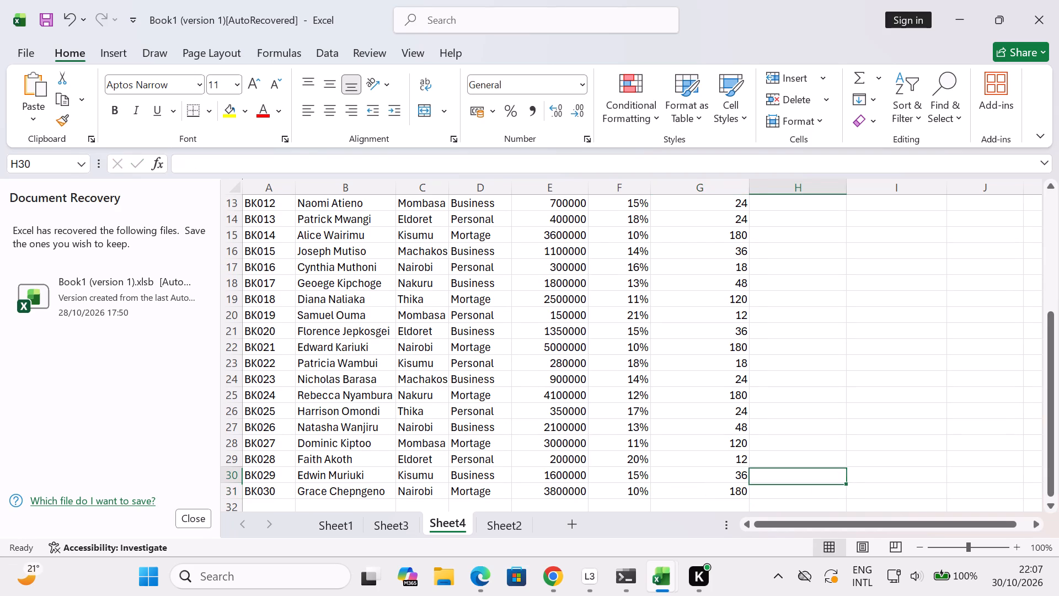
key("Up")
key("Up")
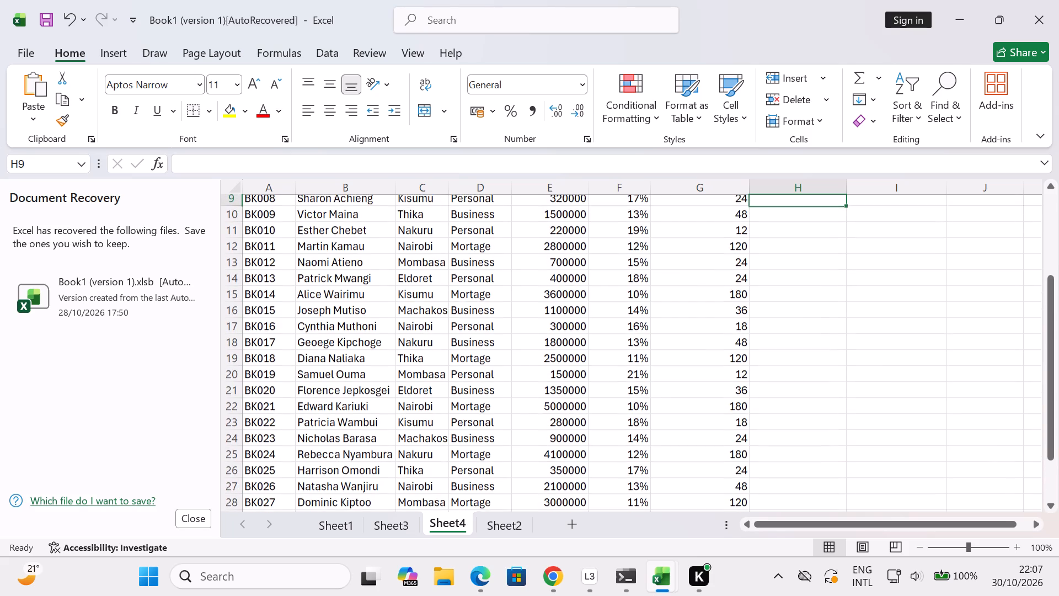
key("Up")
key("Up")
key("Up")
key("Up")
key("Up")
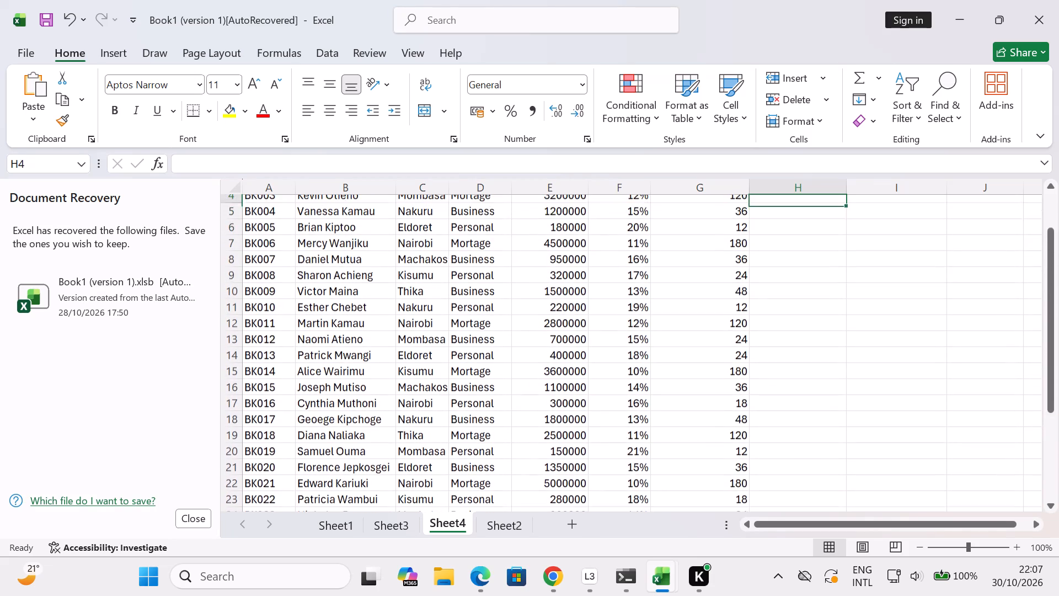
key("Up")
key("Up")
key("Up")
key("Up")
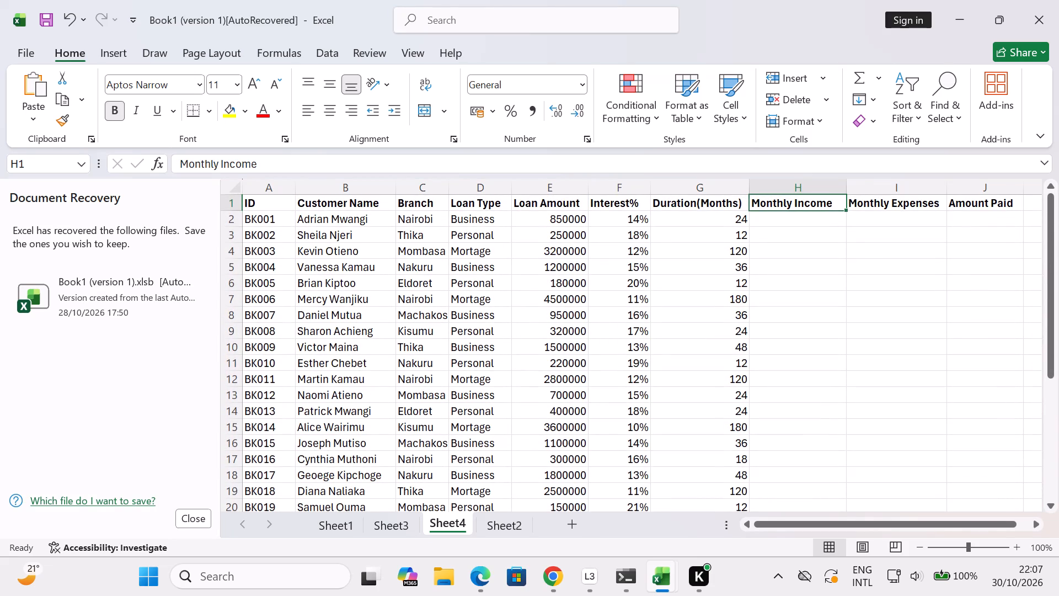
key("Down")
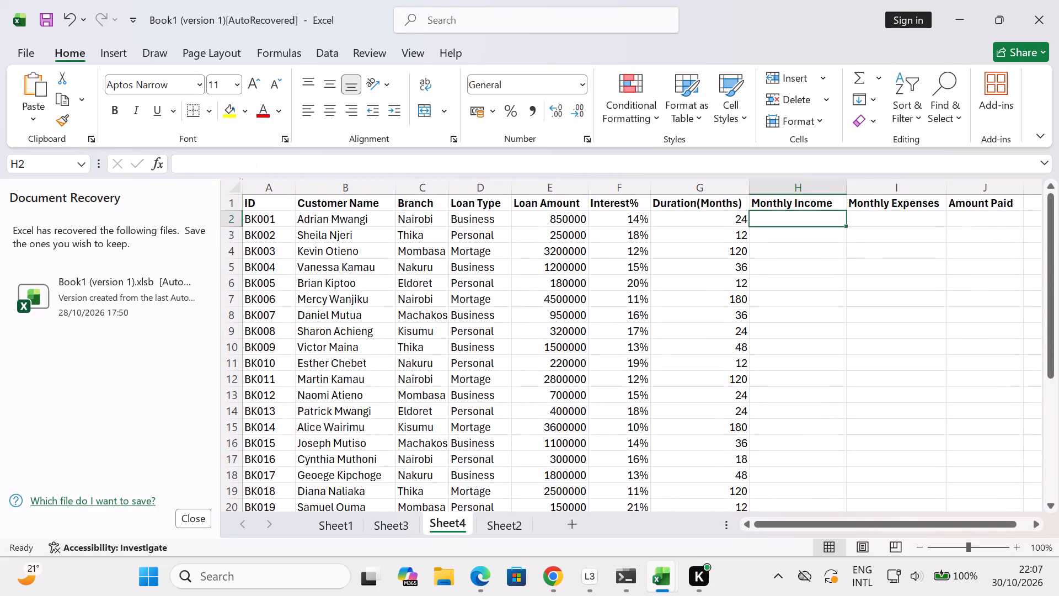
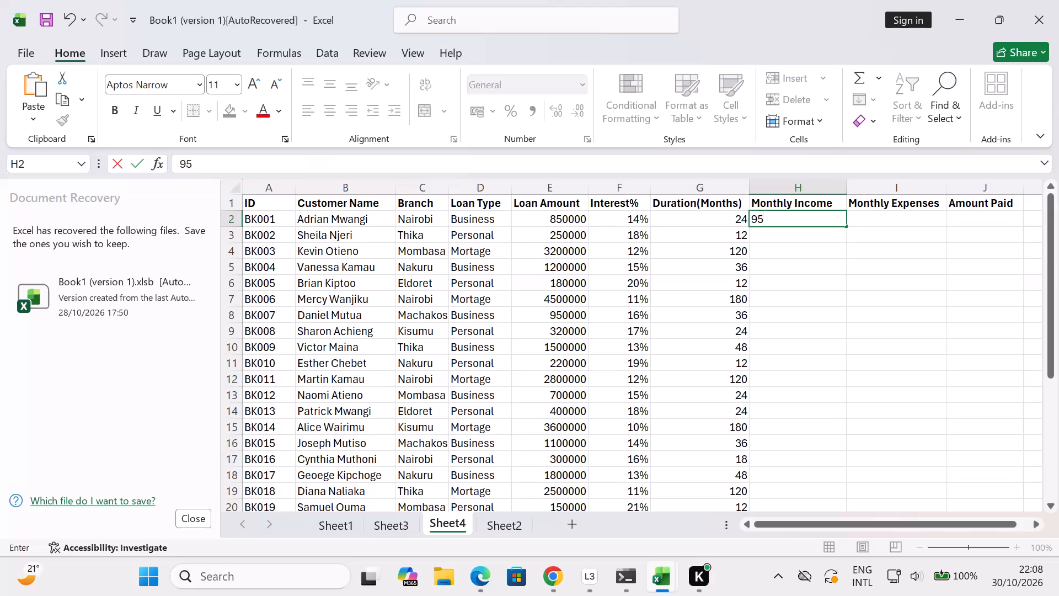
Enter the Monthly Income values 95000 for loan BK001 and 65000 for BK002.
type("000")
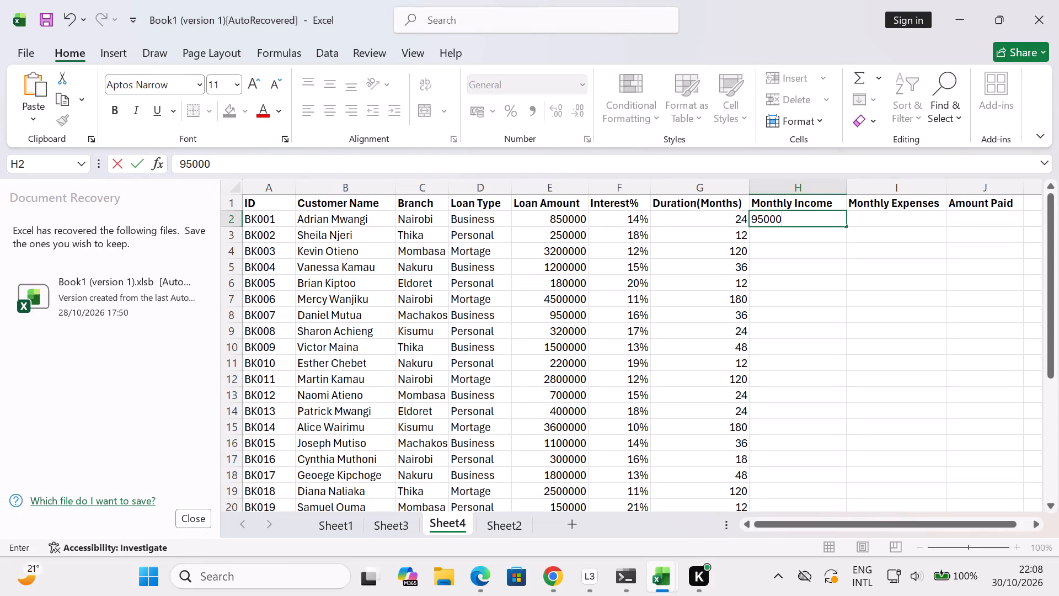
key("Down")
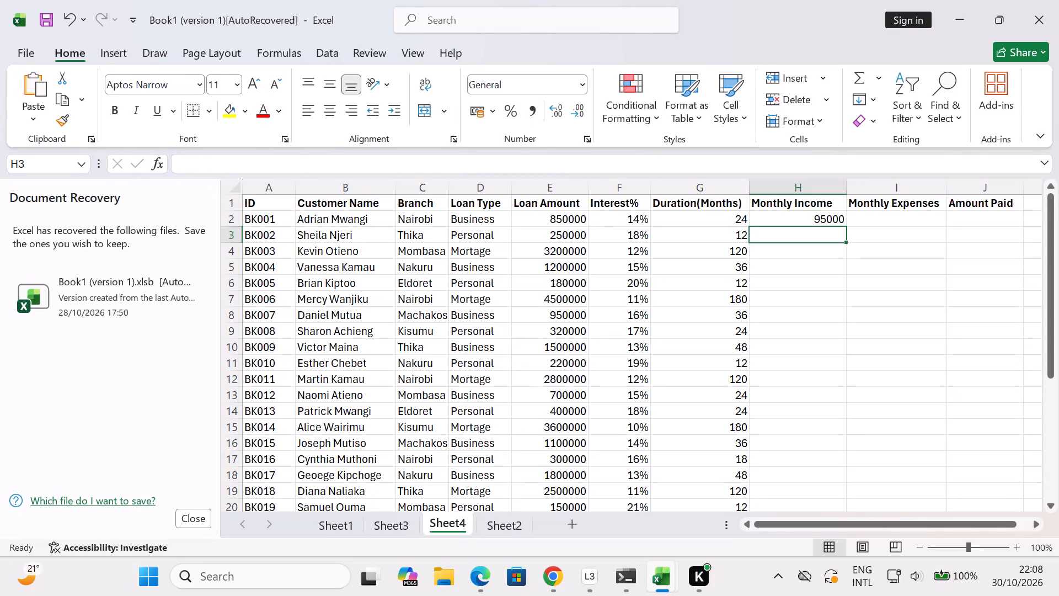
type("65")
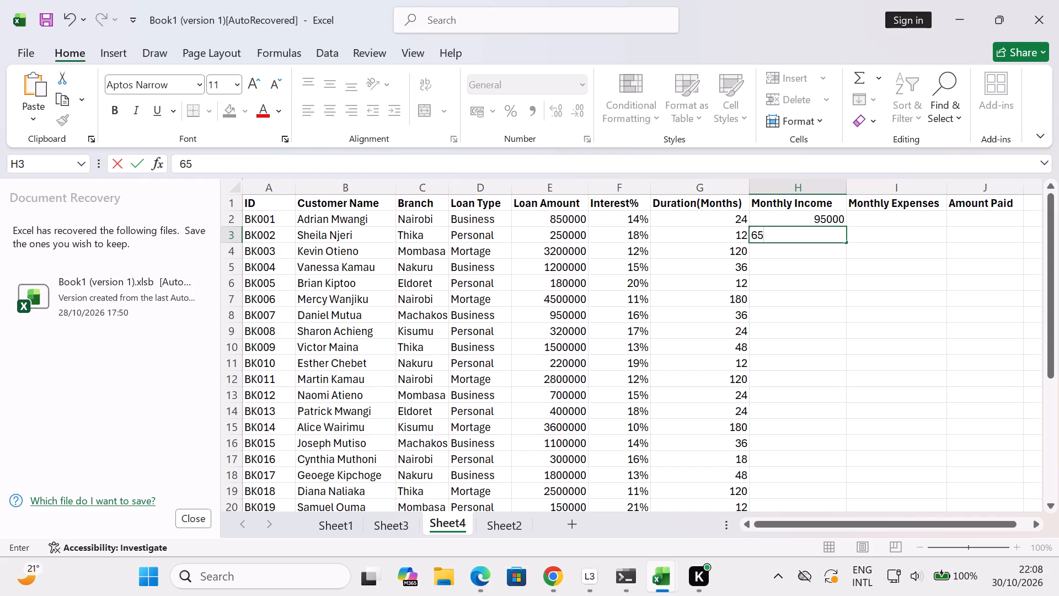
type("000")
key("Down")
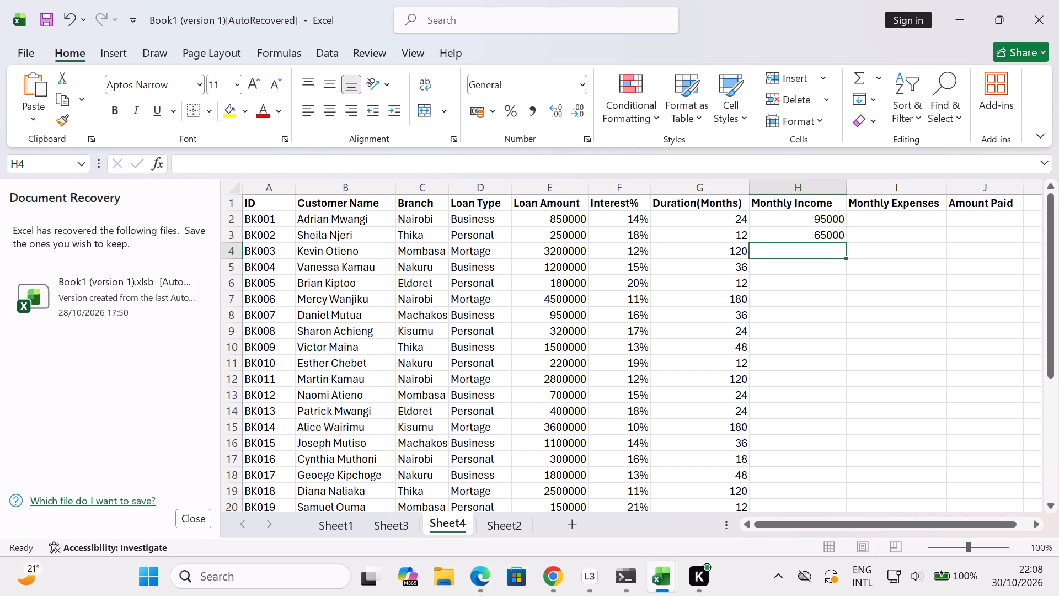
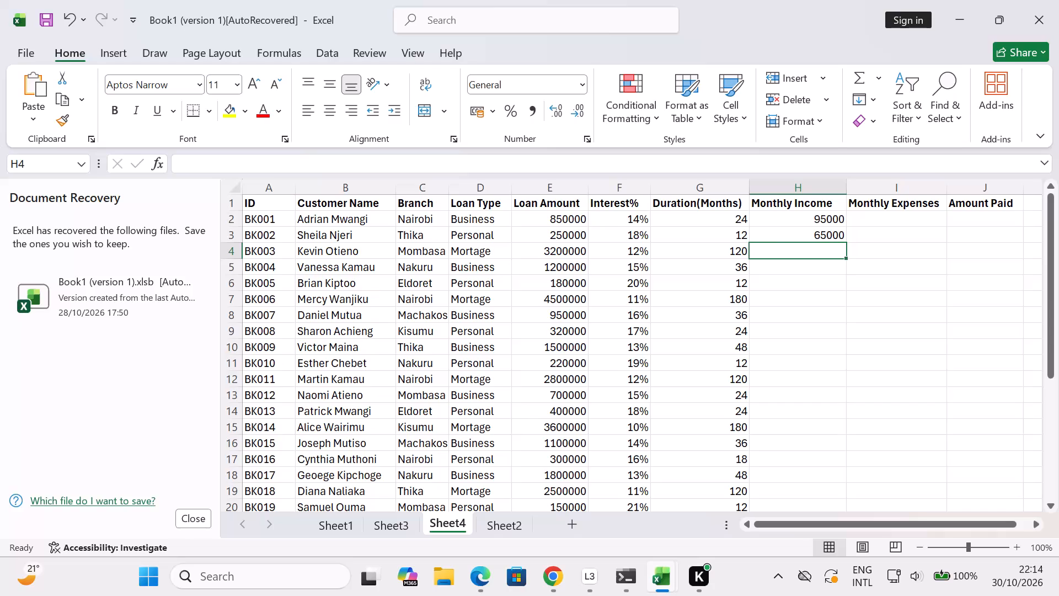
Enter 180000 as the Monthly Income for loan BK003.
key("1")
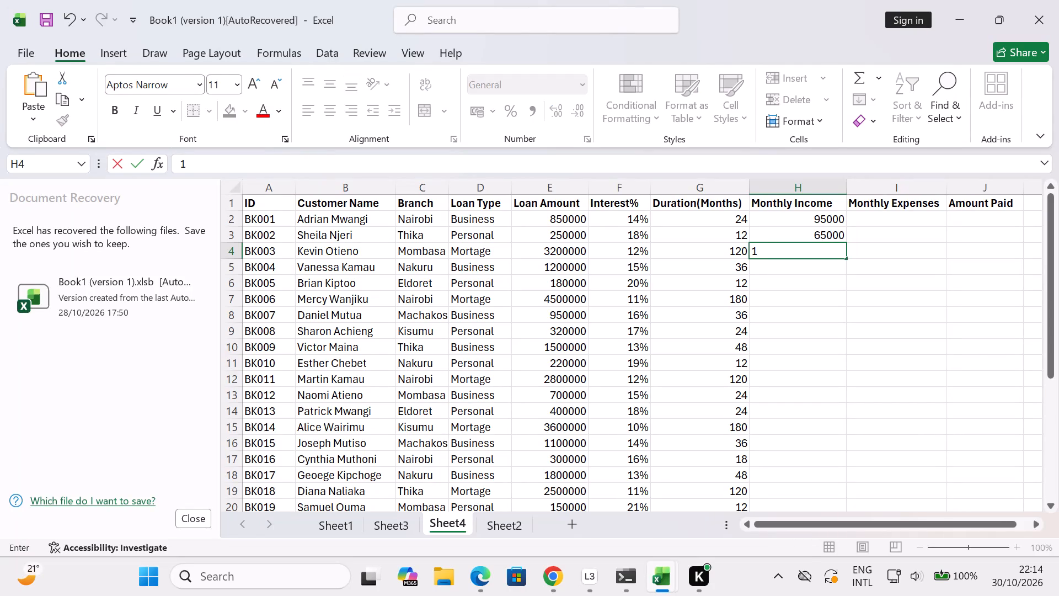
key("8")
key("0")
type("000")
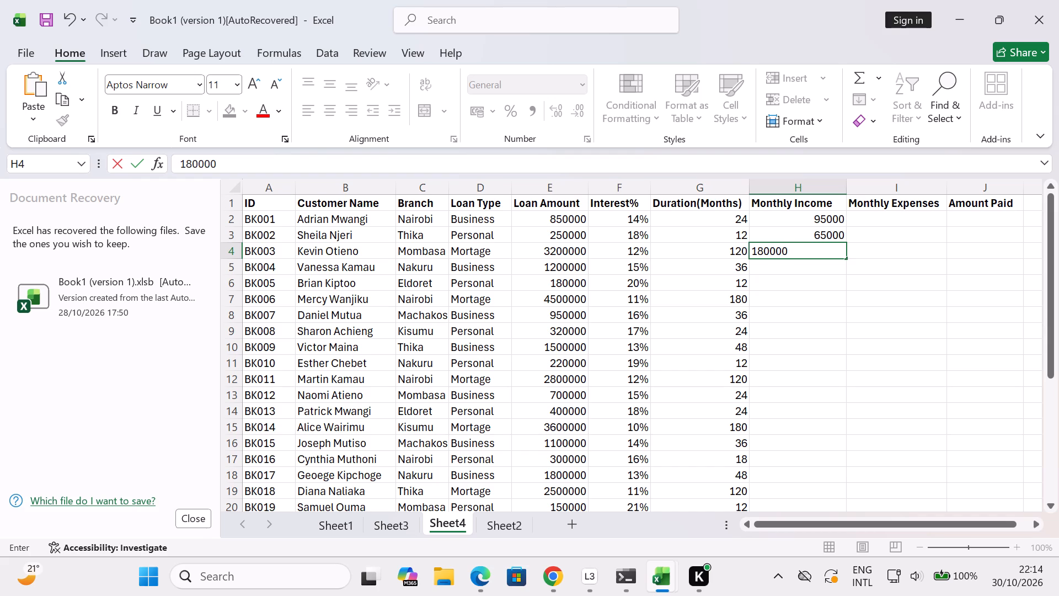
key("Down")
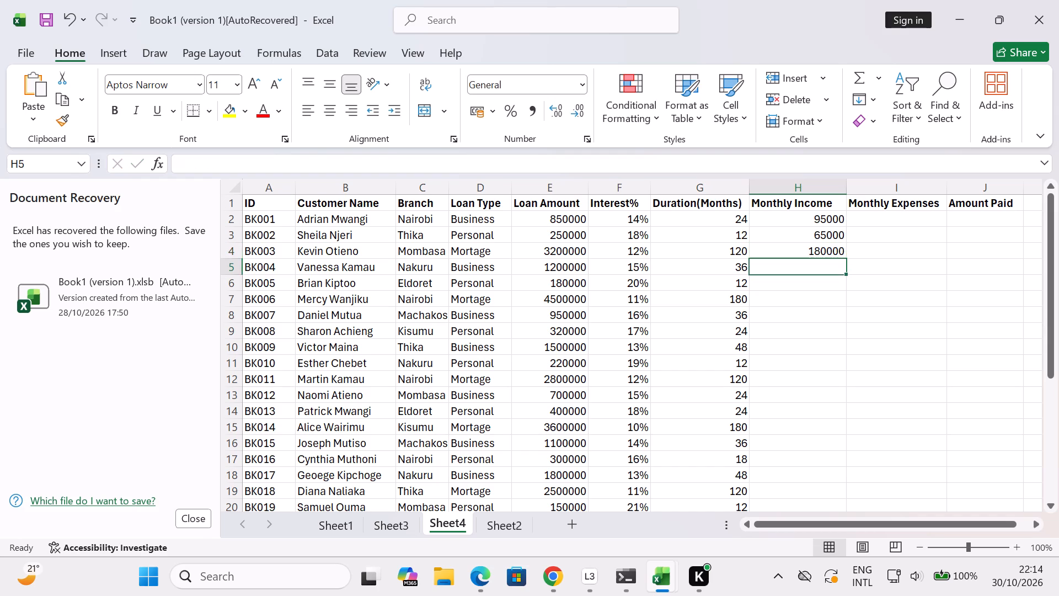
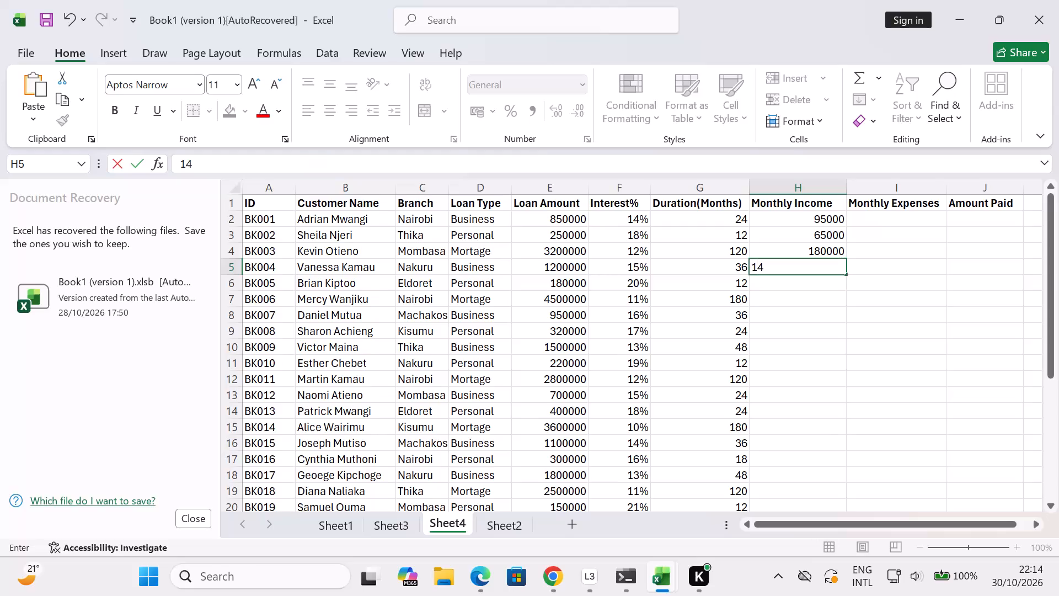
Enter the Monthly Income values for loans BK004 to BK006: 140000, 48000 and 250000.
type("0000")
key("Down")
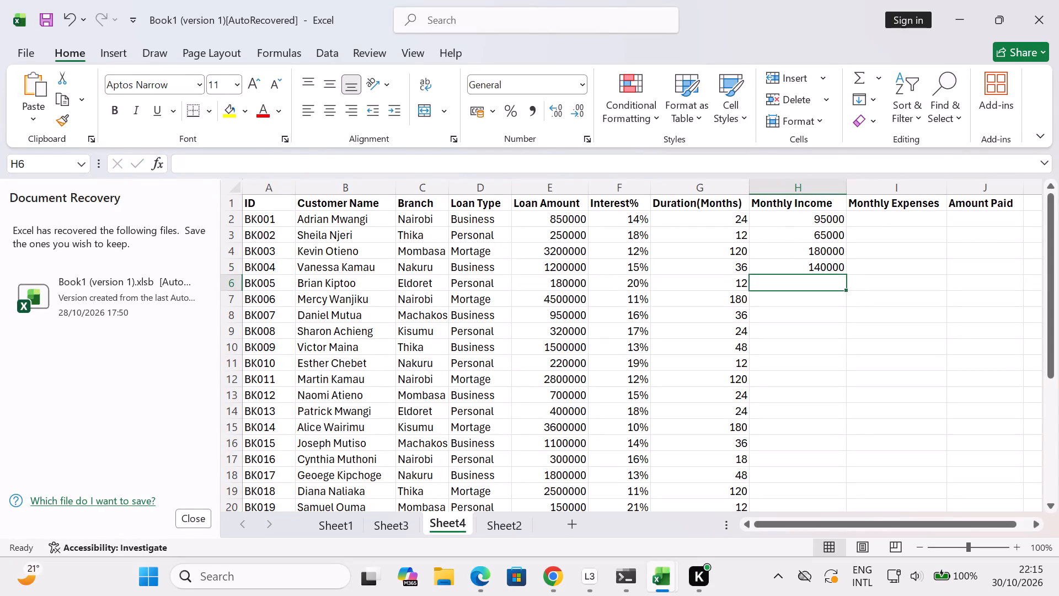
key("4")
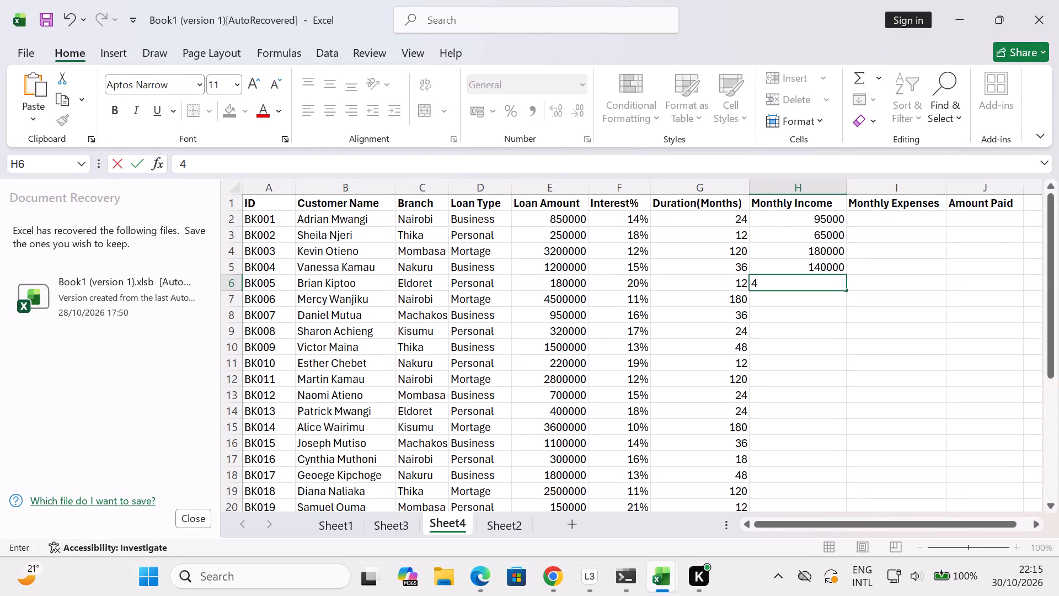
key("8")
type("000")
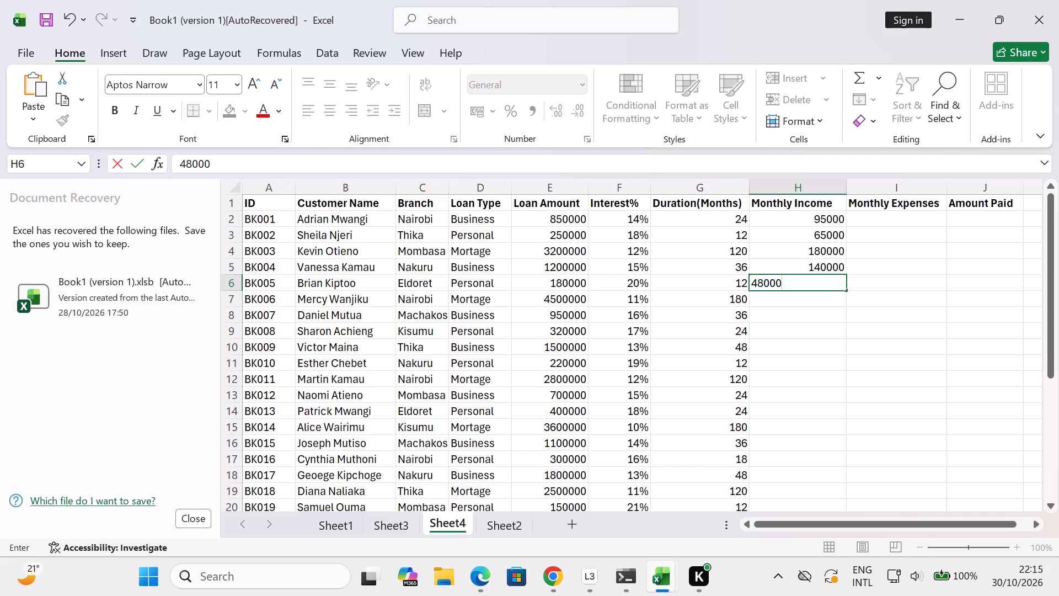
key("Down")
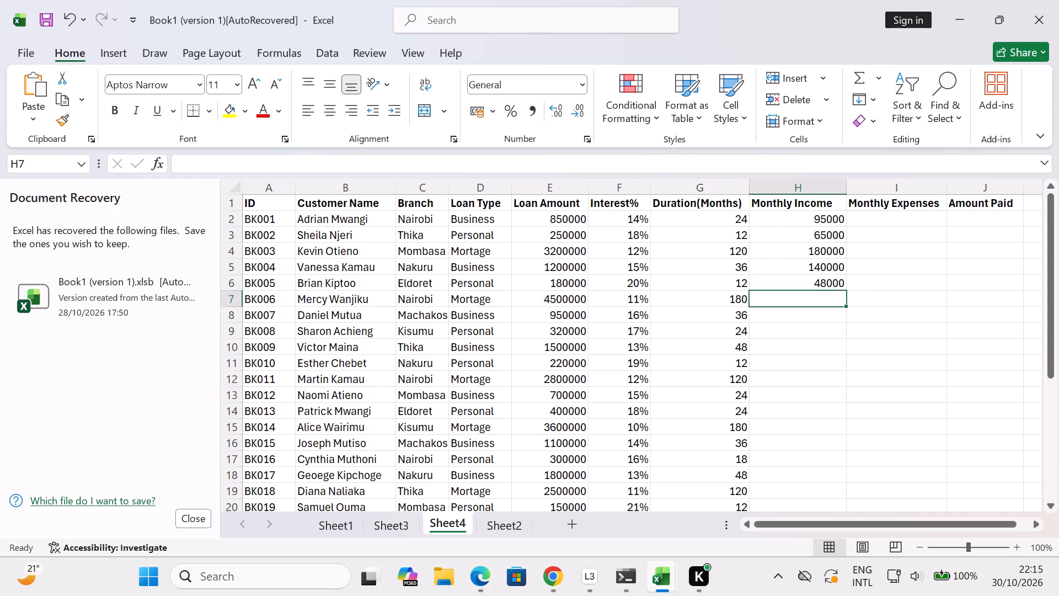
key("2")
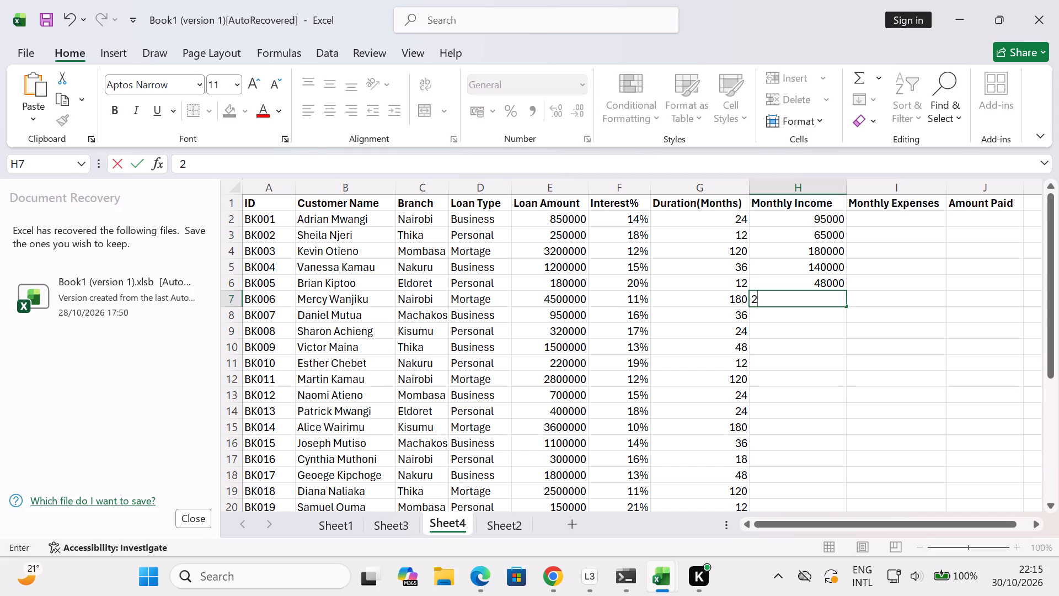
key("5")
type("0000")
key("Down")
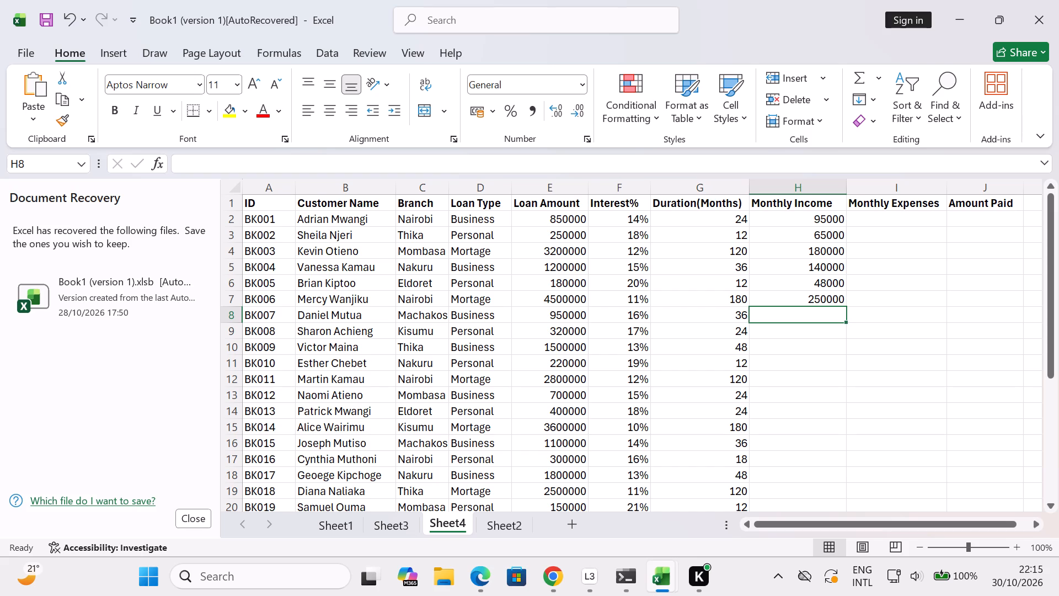
Enter the Monthly Income values for loans BK007 to BK009: 110000, 72000 and 160000.
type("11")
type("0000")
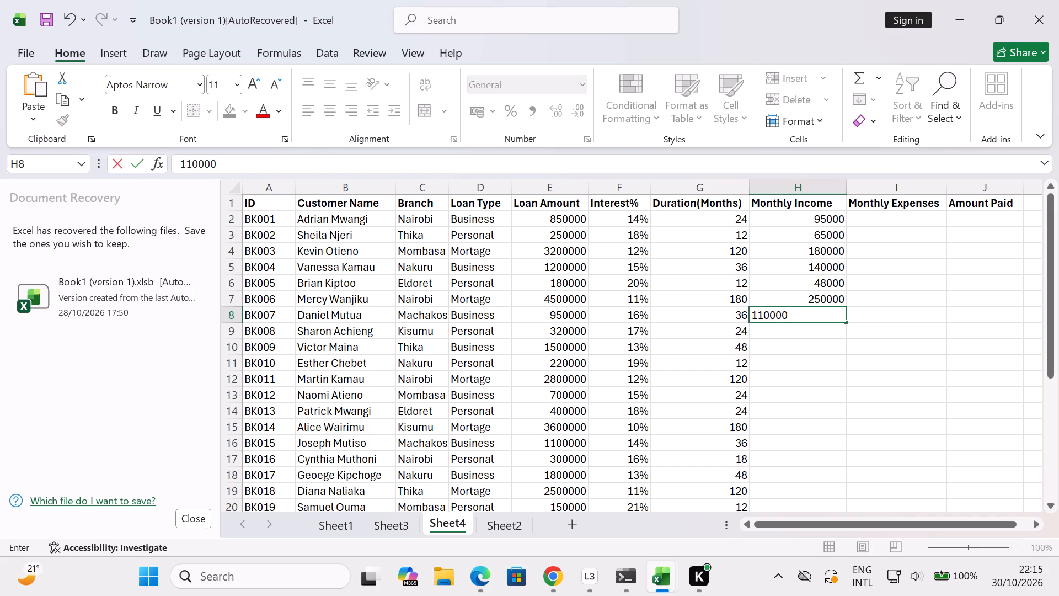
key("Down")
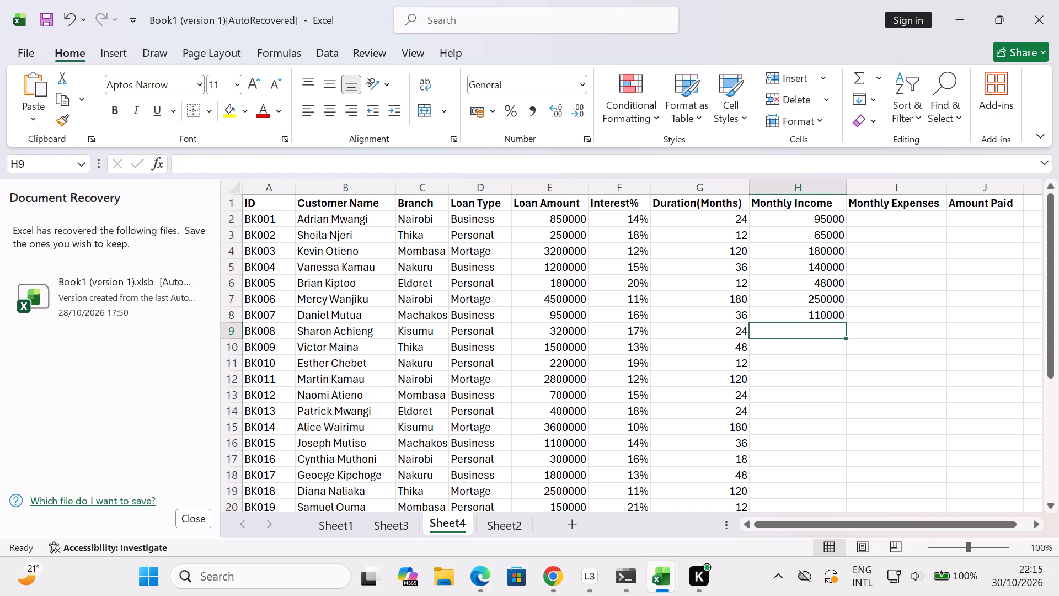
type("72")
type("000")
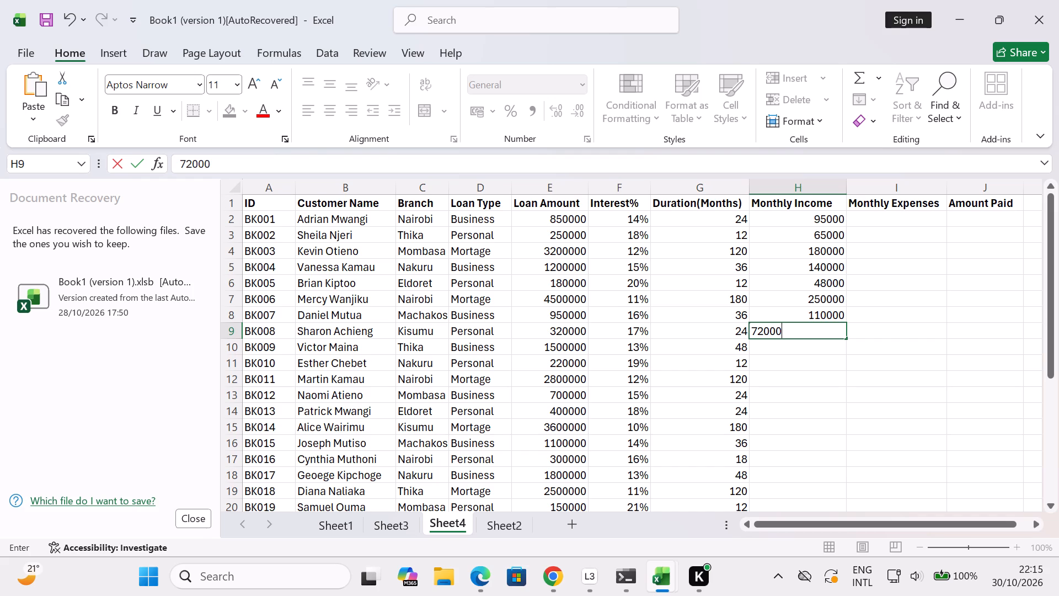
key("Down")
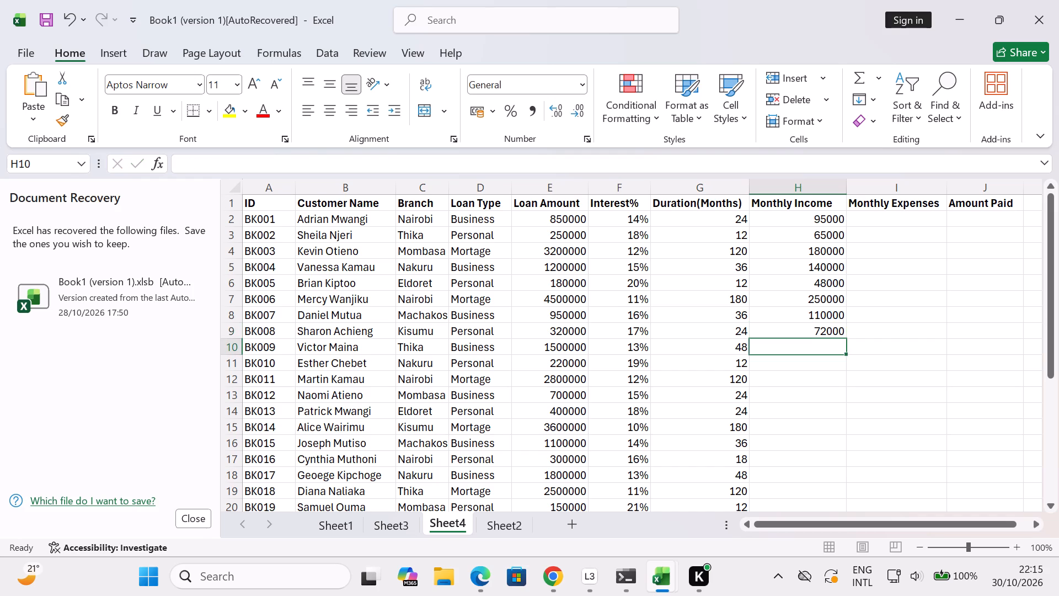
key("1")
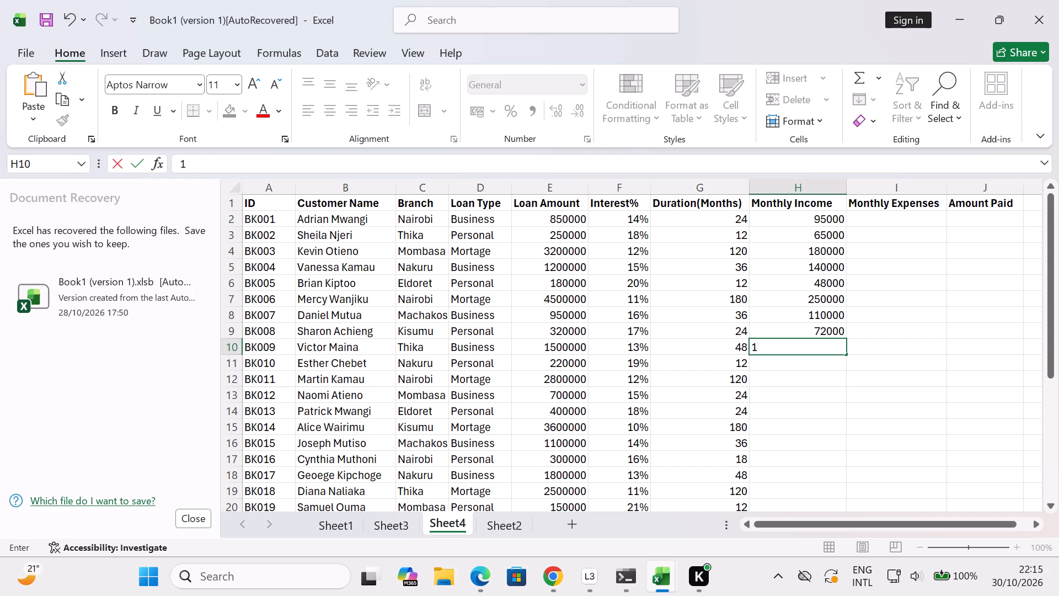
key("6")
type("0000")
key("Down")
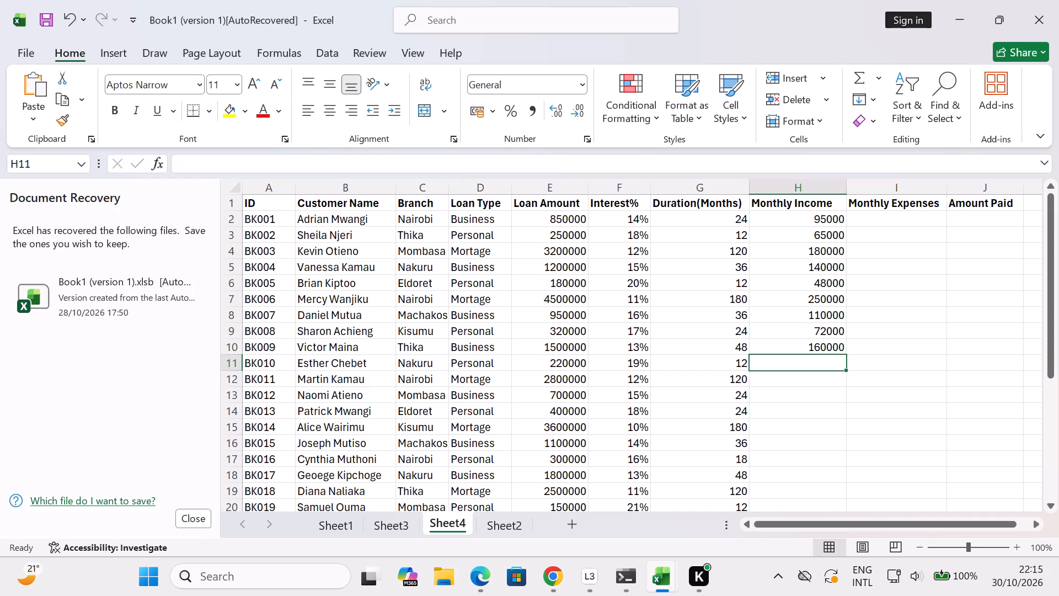
Enter the Monthly Income values for loans BK010 and BK011: 55000 and 190000.
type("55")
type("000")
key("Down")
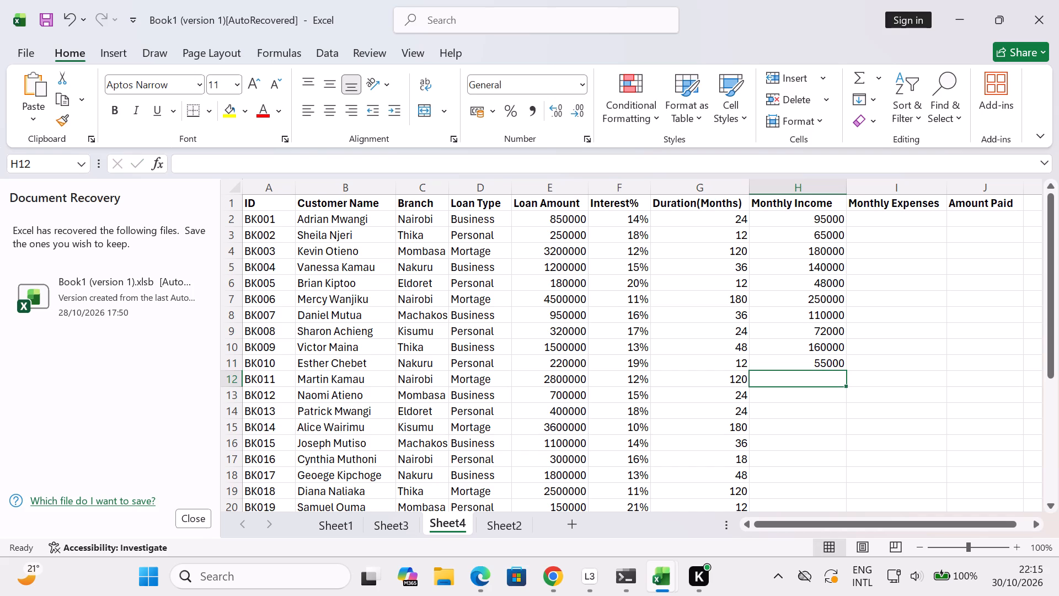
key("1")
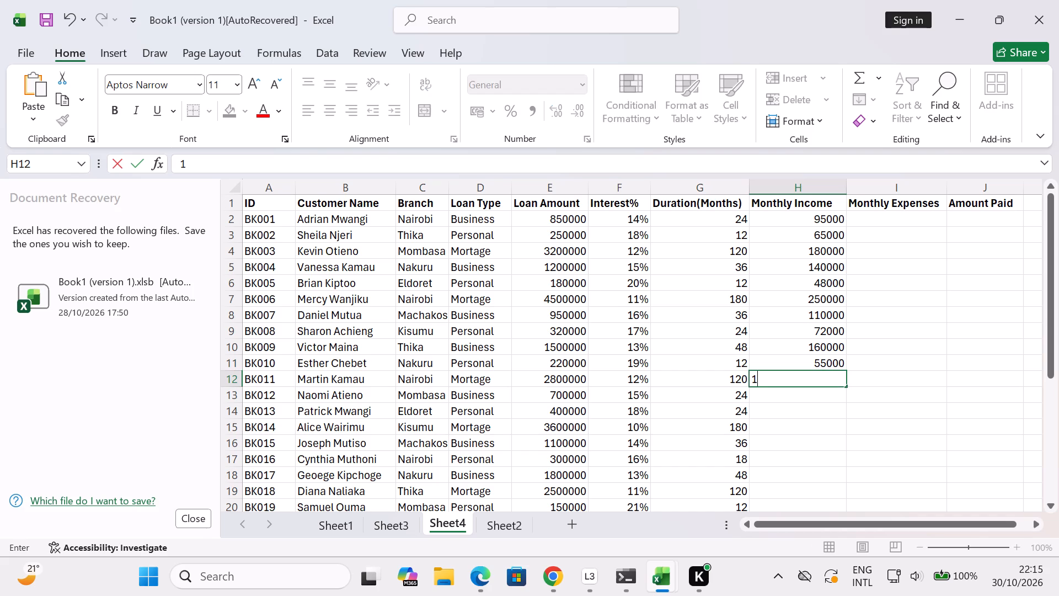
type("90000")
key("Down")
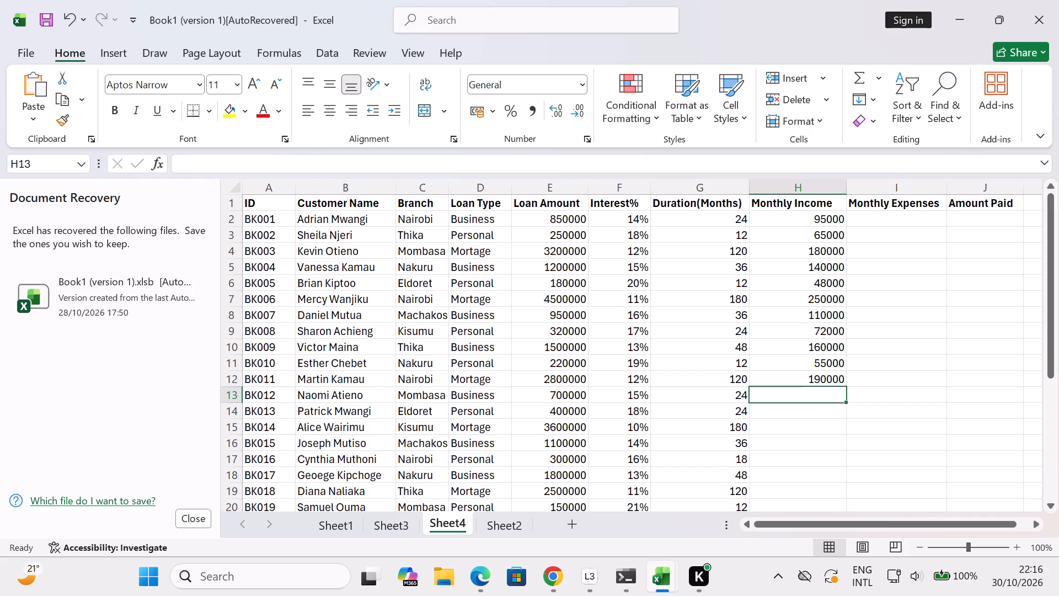
Switch to Loggy3, stop the running recording and minimise its window.
left_click(590, 576)
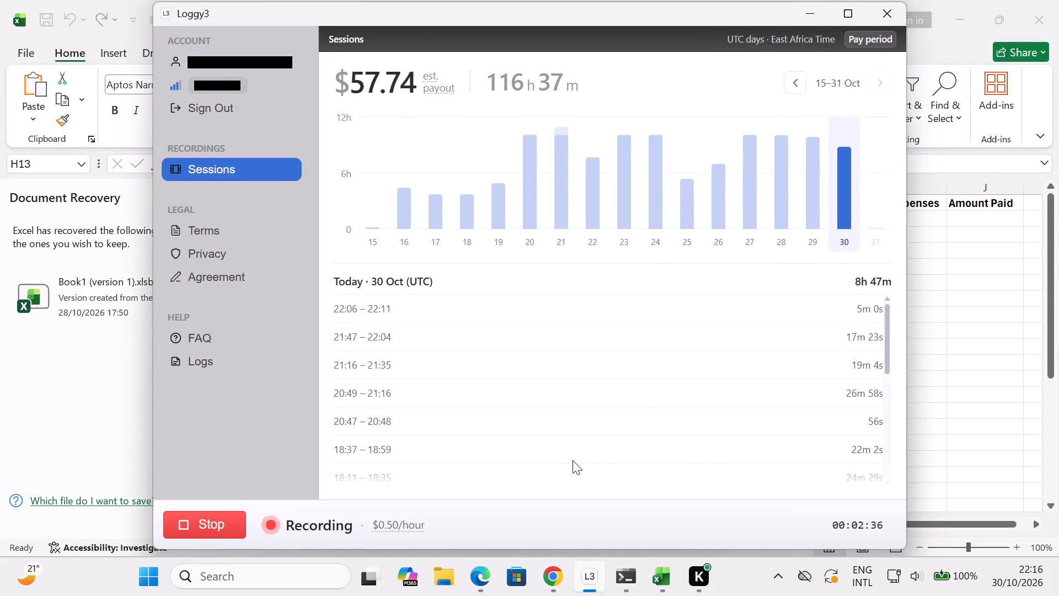
left_click(217, 520)
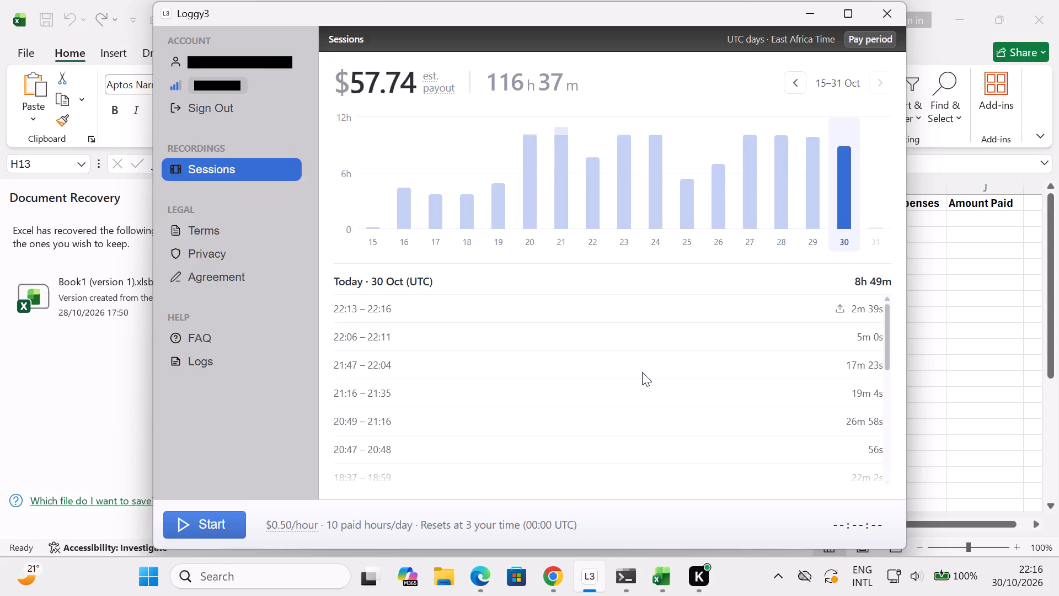
left_click(806, 13)
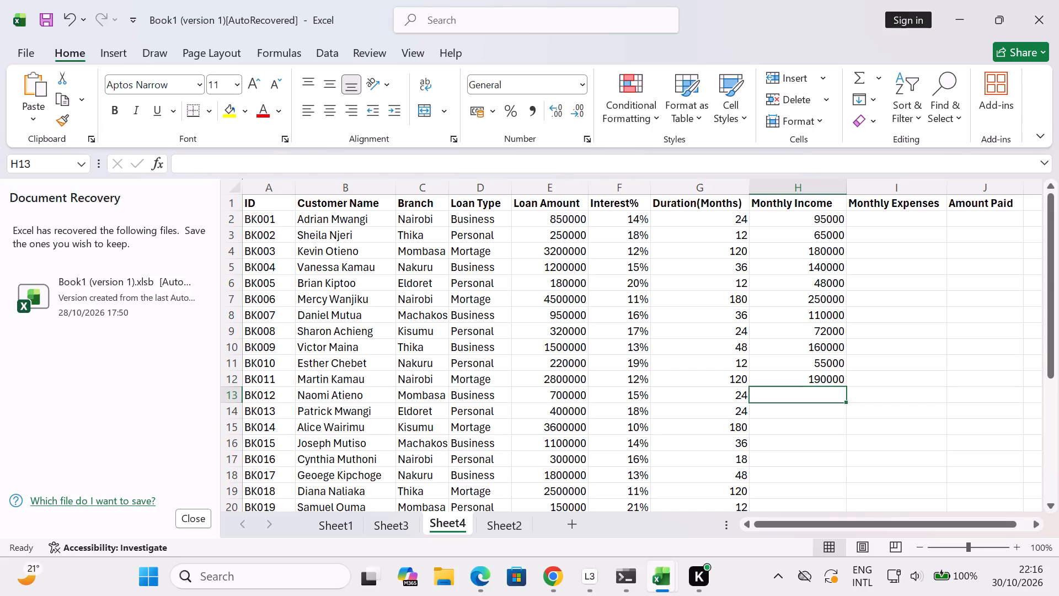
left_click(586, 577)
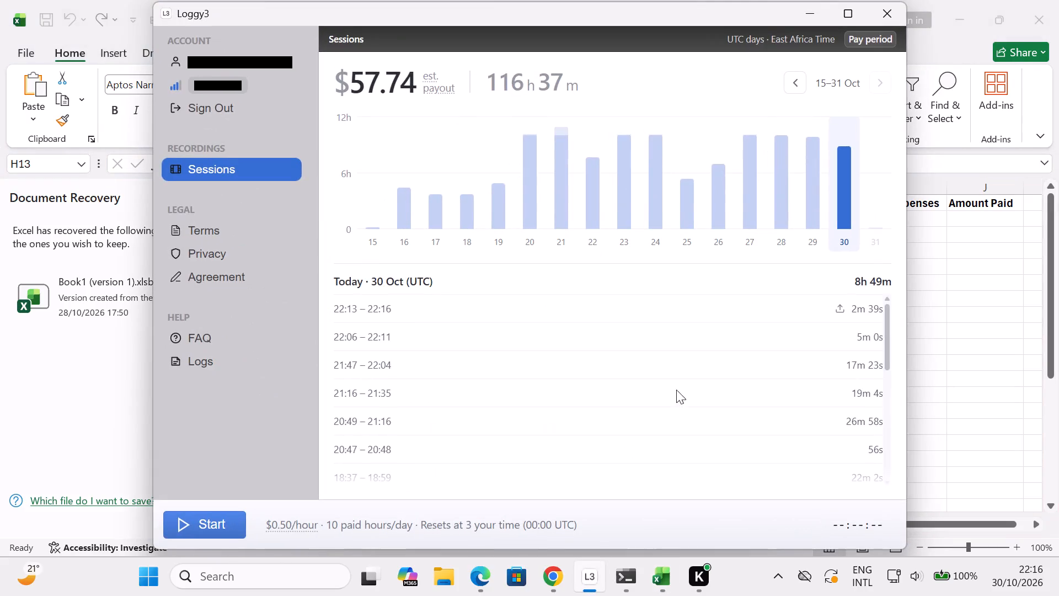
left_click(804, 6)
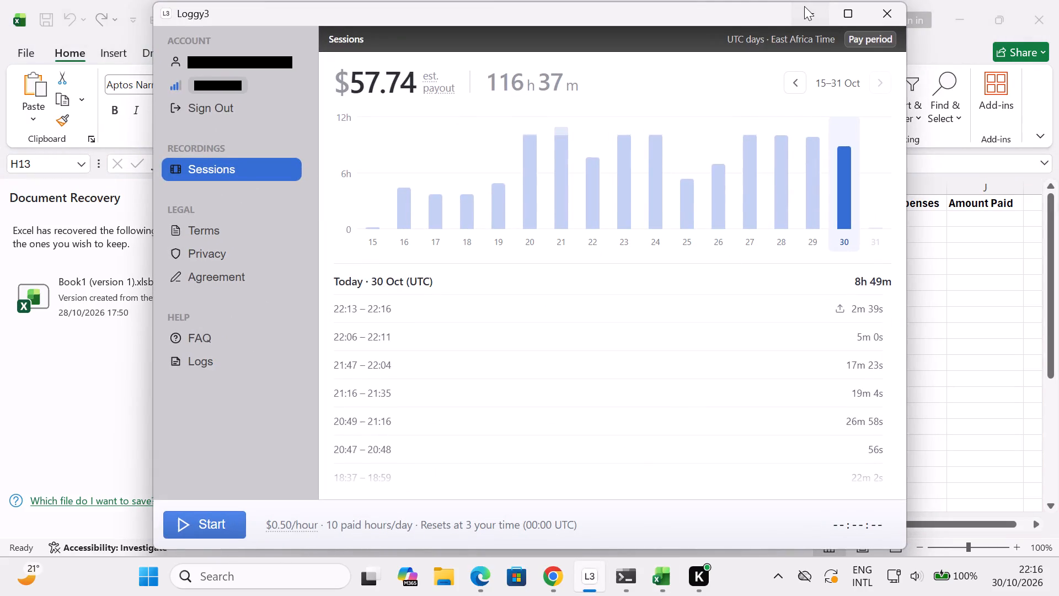
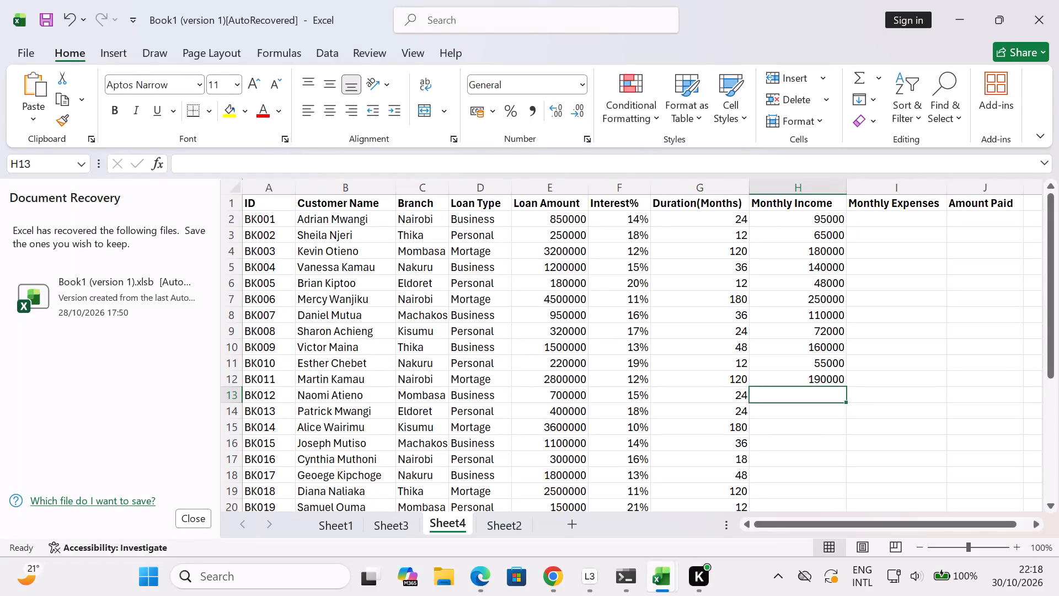
Switch to Loggy3, start a new recording and minimise its window.
left_click(590, 576)
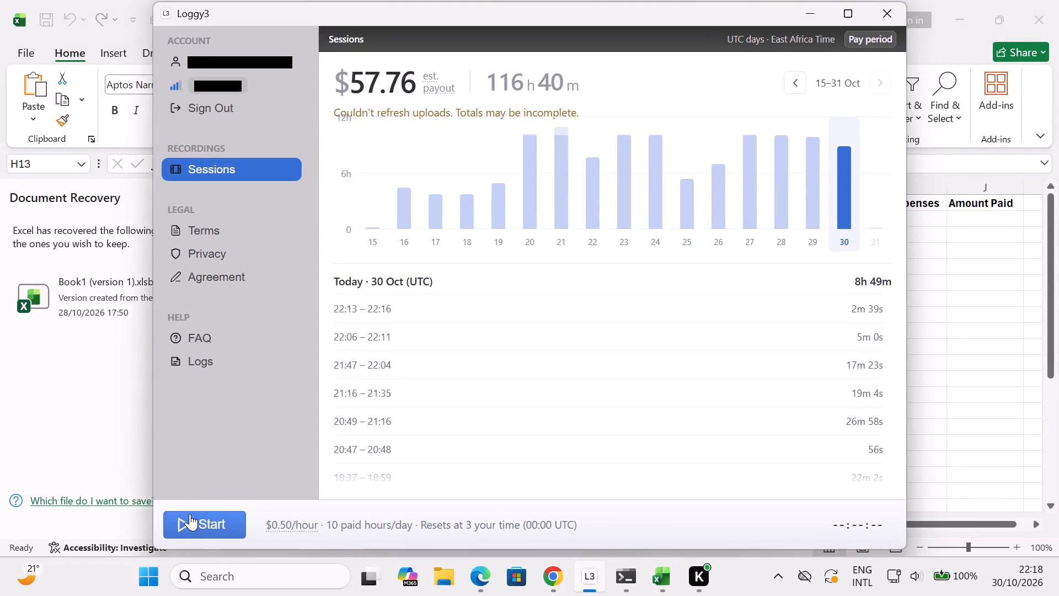
left_click(196, 522)
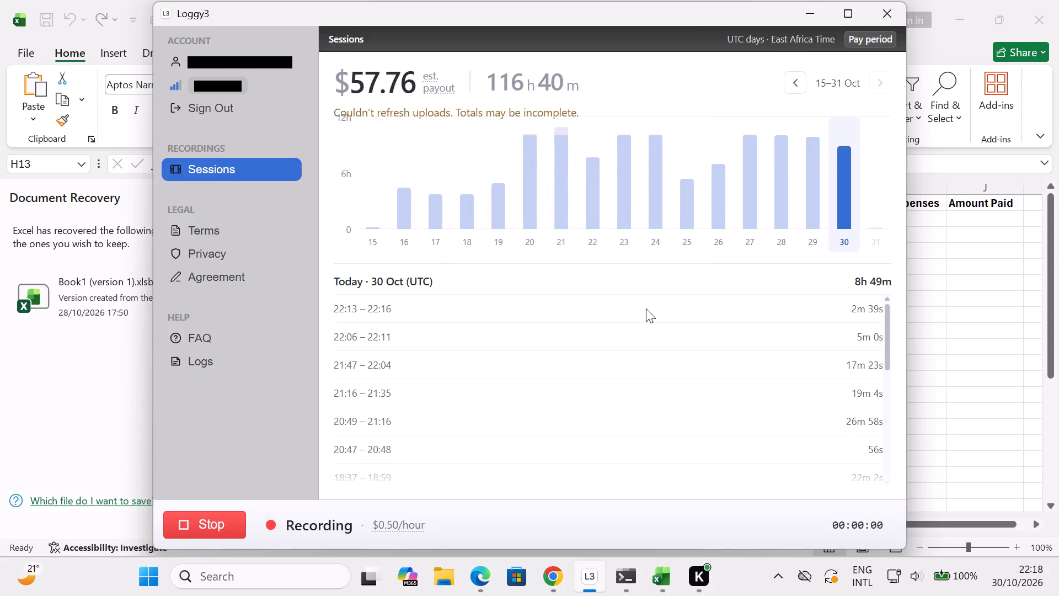
left_click(811, 11)
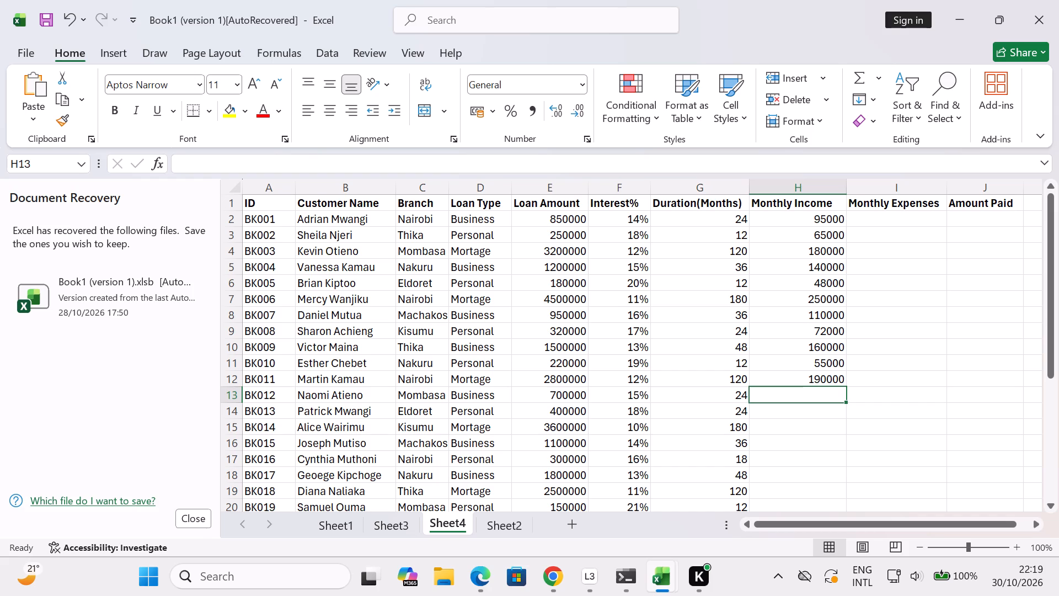
Enter the Monthly Income values for loans BK012 to BK014: 85000, 80000 and 220000.
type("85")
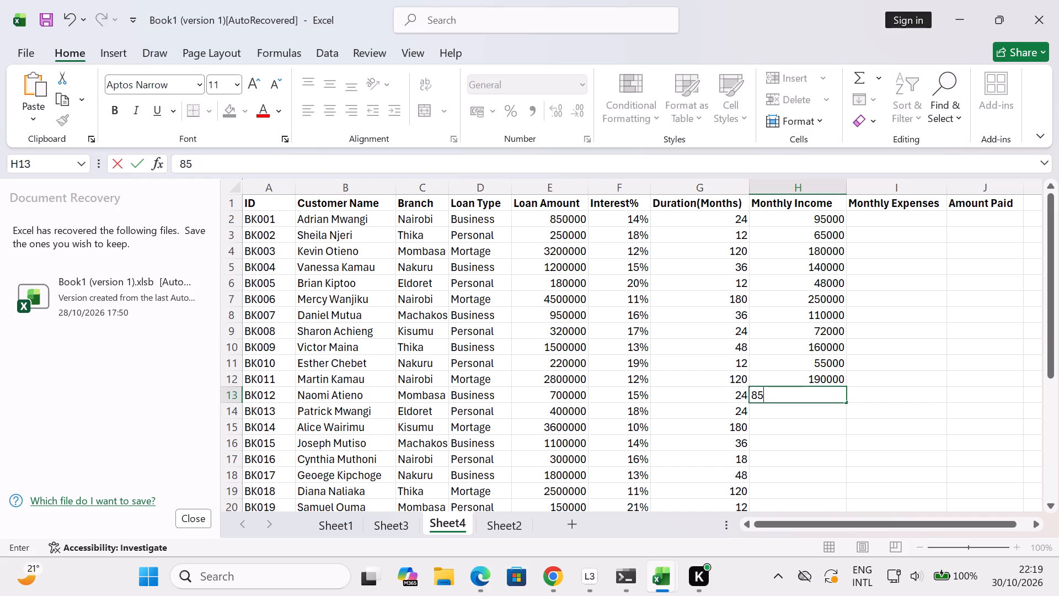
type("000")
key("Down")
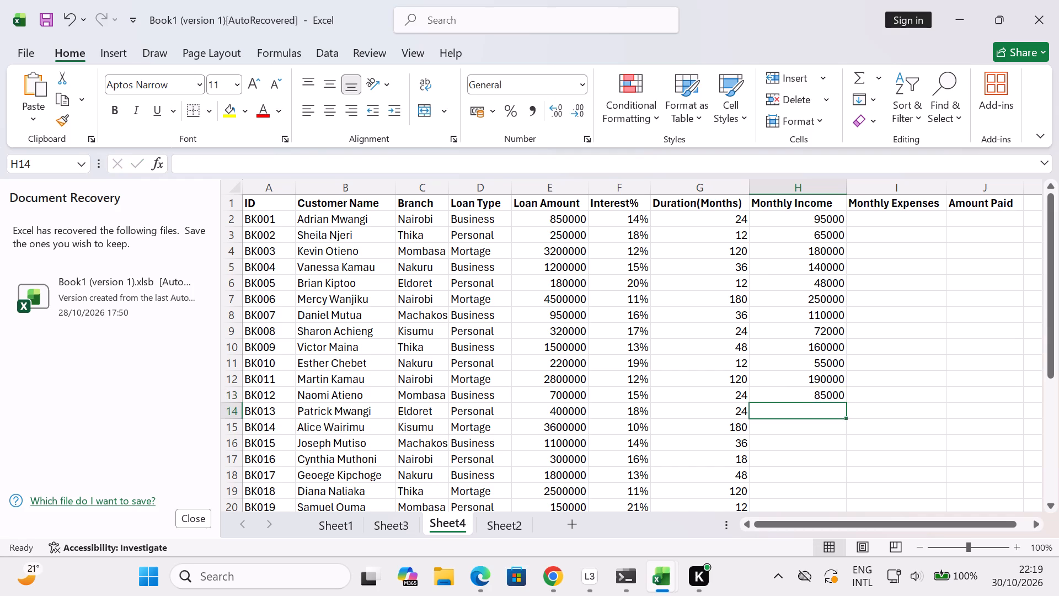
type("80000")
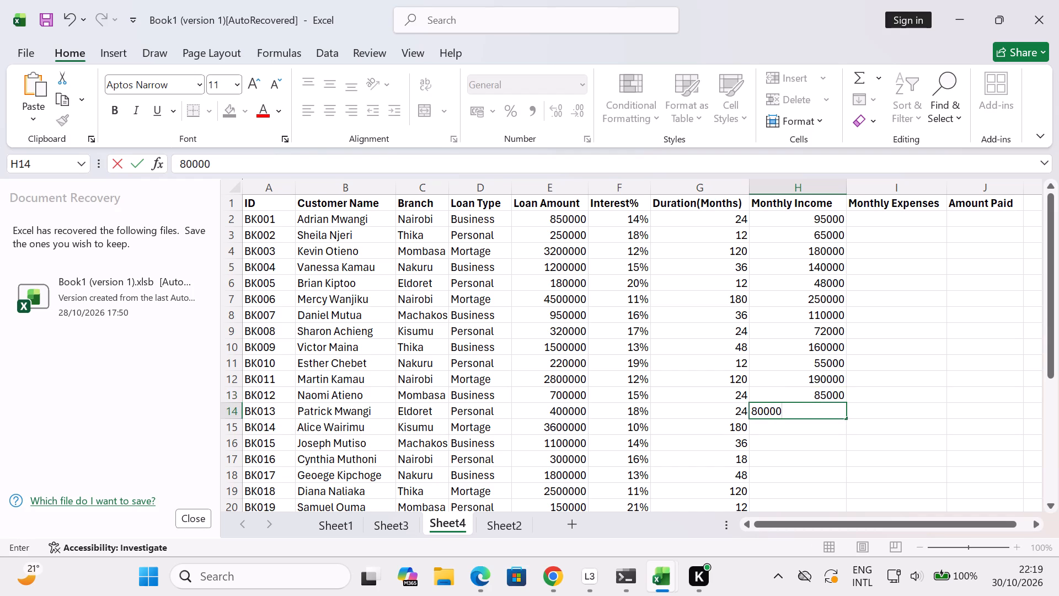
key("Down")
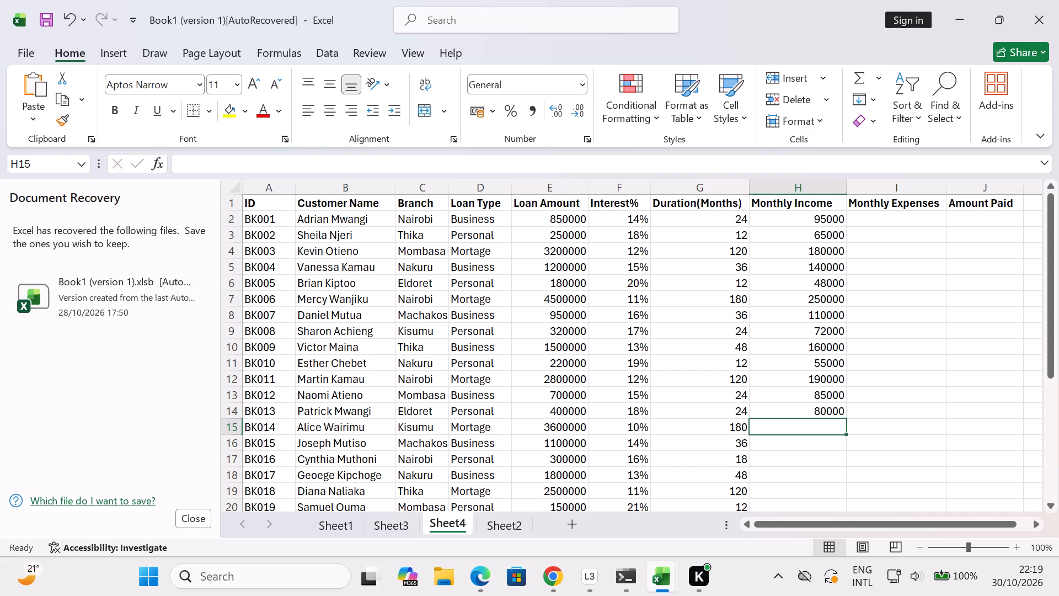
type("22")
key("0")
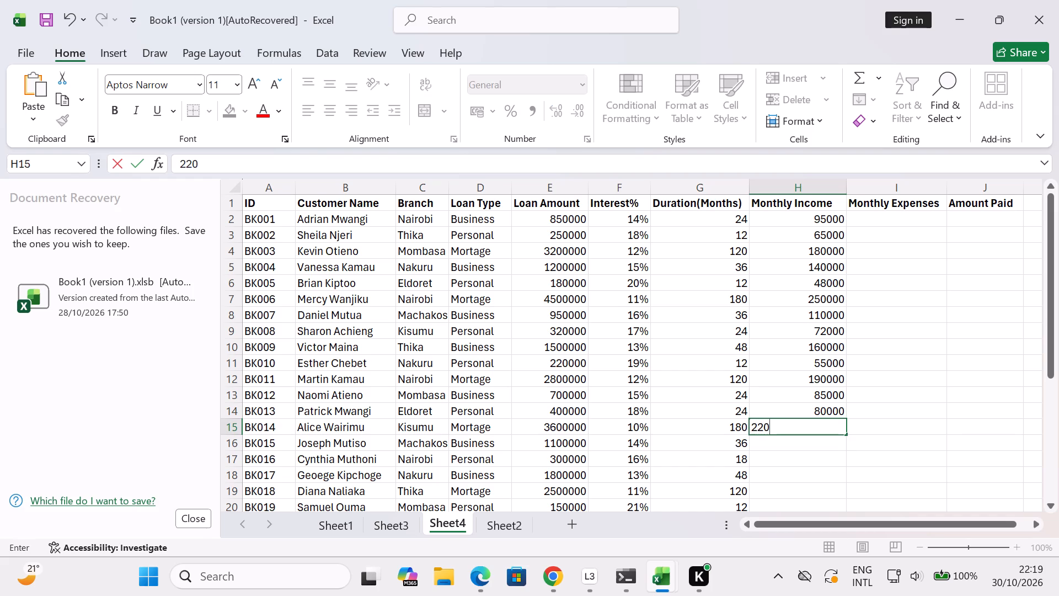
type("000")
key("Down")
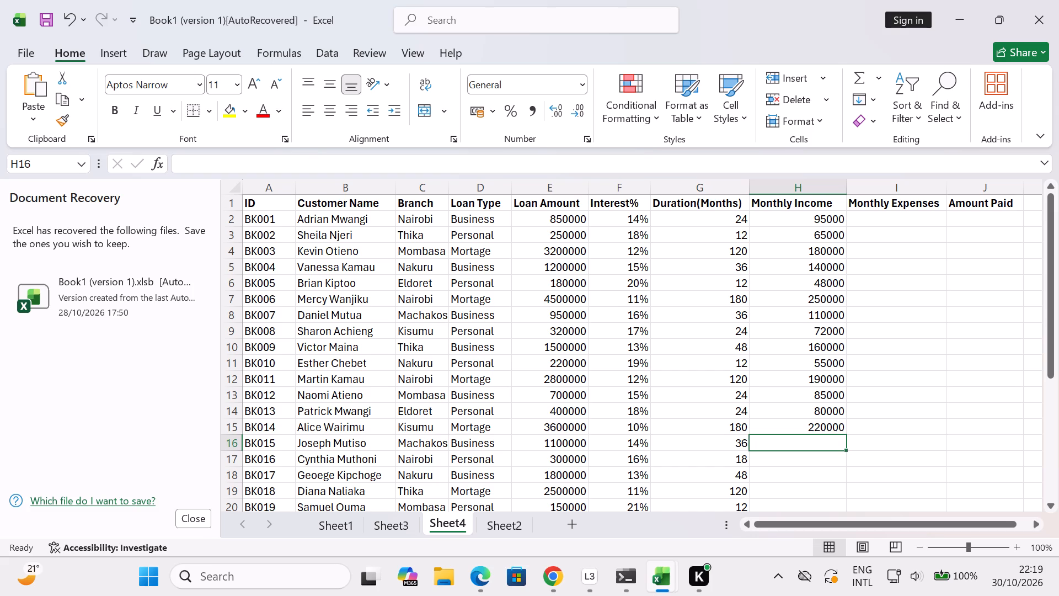
Enter the Monthly Income values for loans BK015 to BK017: 125000, 70000 and 175000.
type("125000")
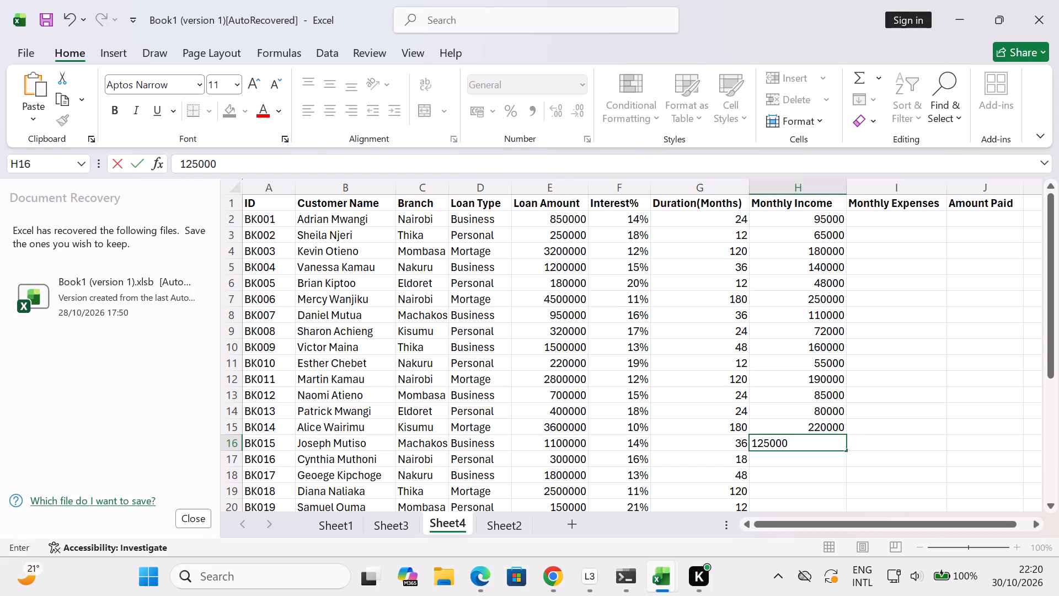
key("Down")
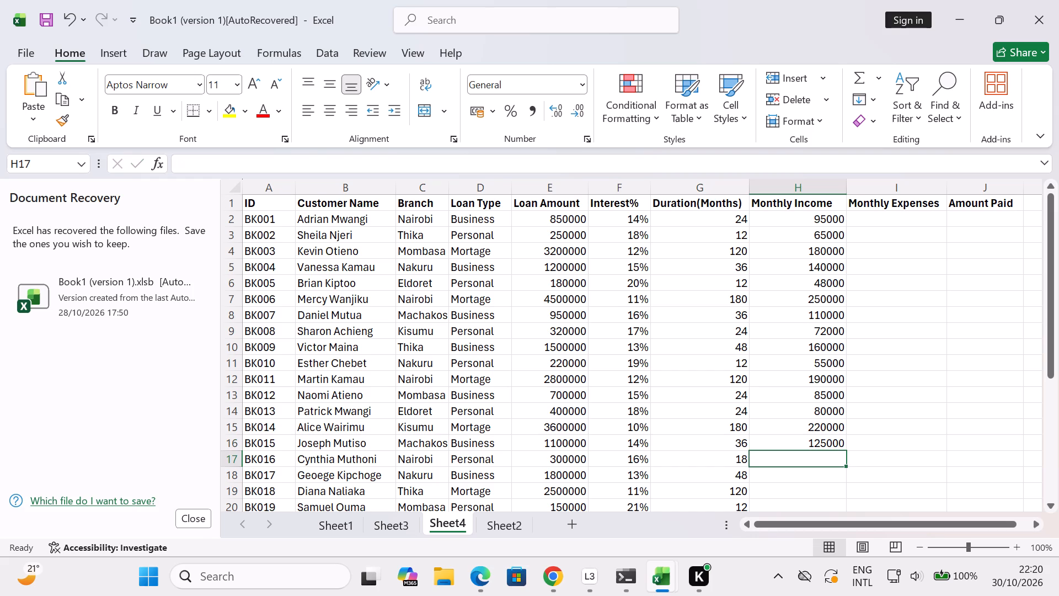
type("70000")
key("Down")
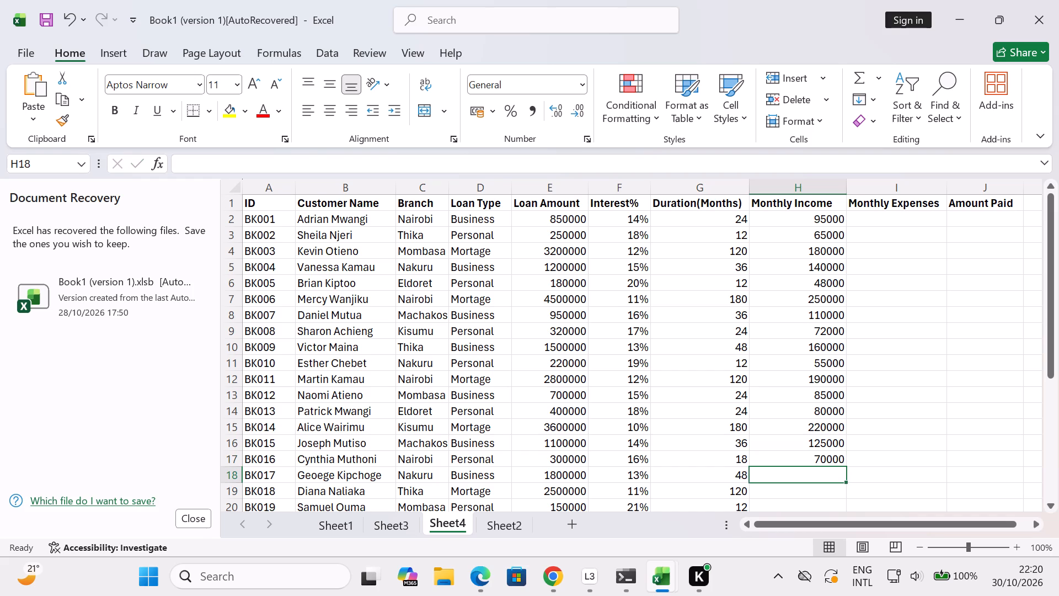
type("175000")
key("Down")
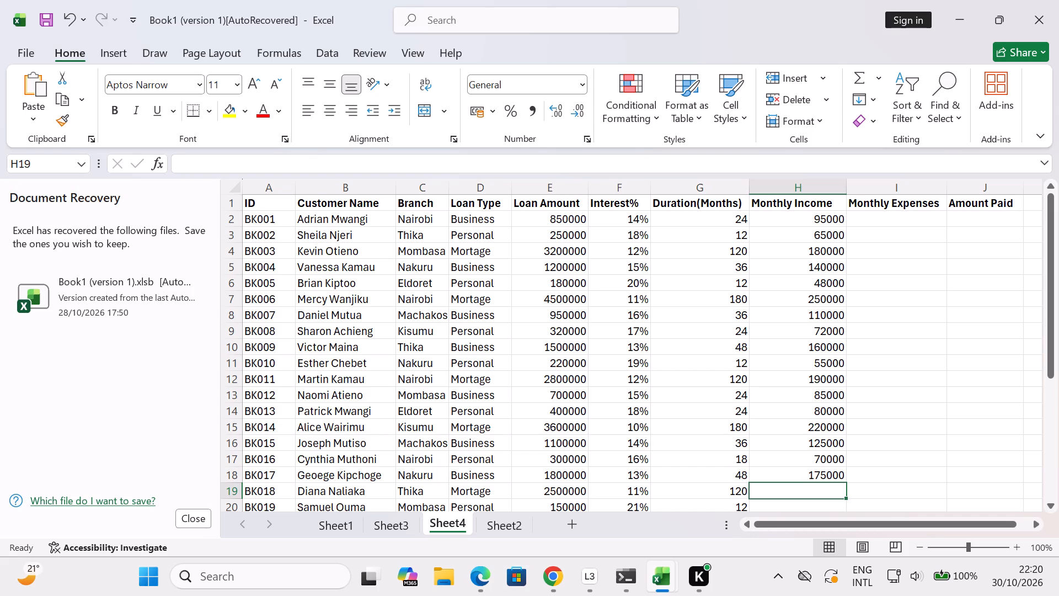
Enter the Monthly Income values for loans BK018 to BK020: 165000, 42000 and 145000.
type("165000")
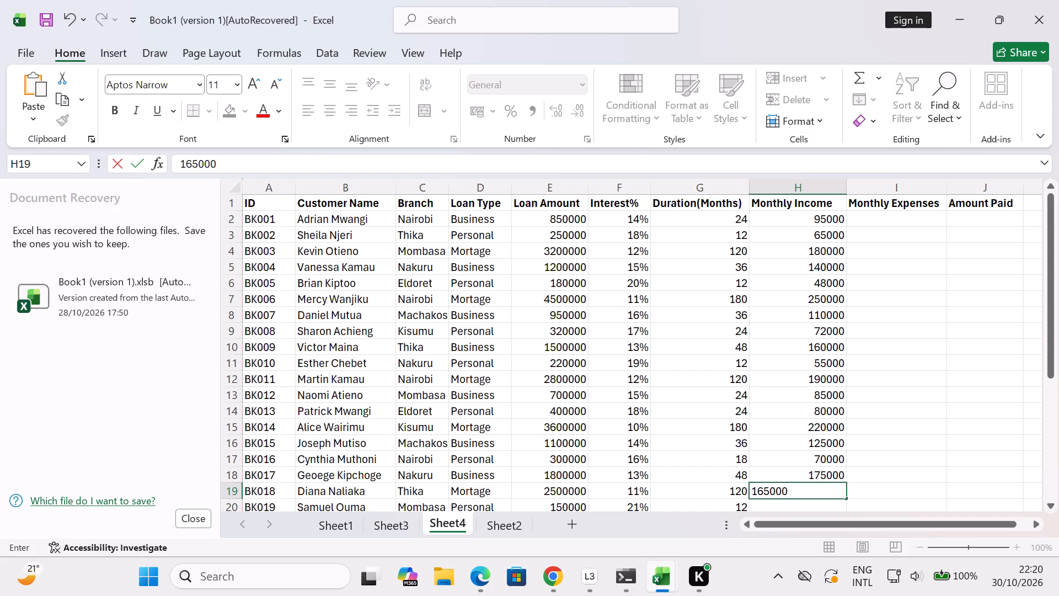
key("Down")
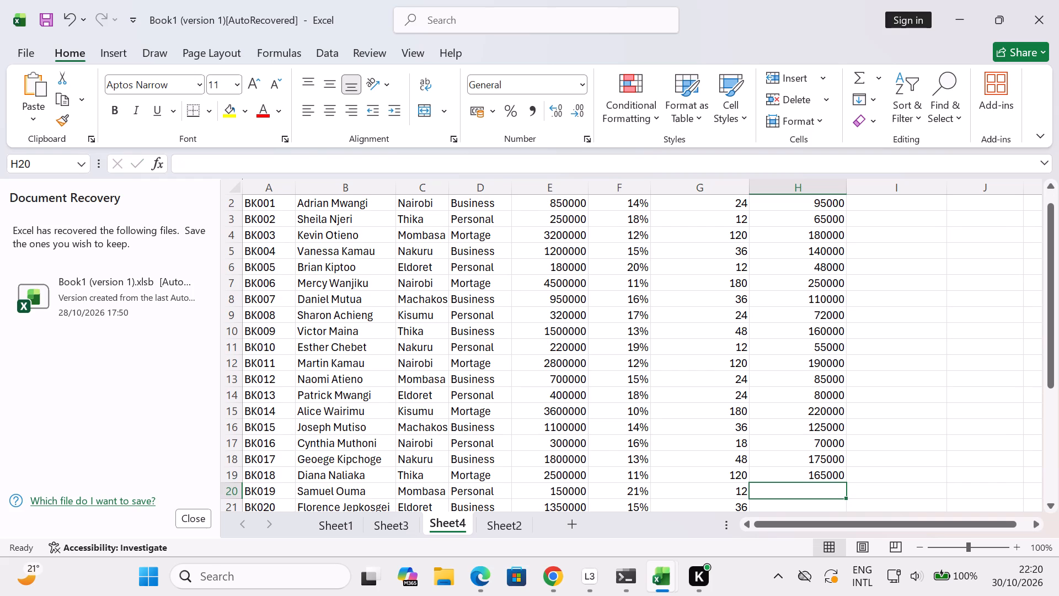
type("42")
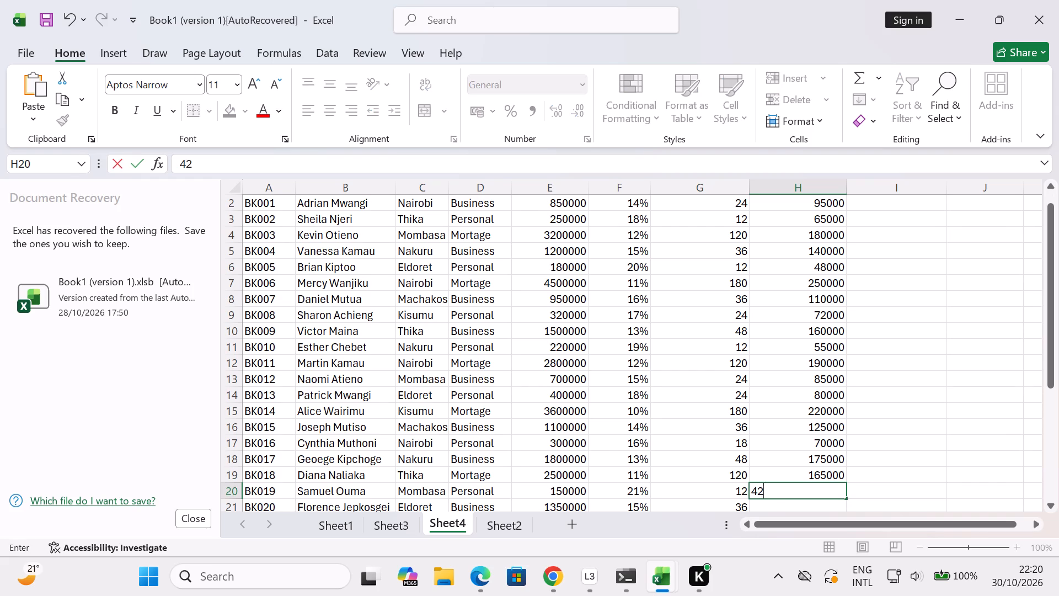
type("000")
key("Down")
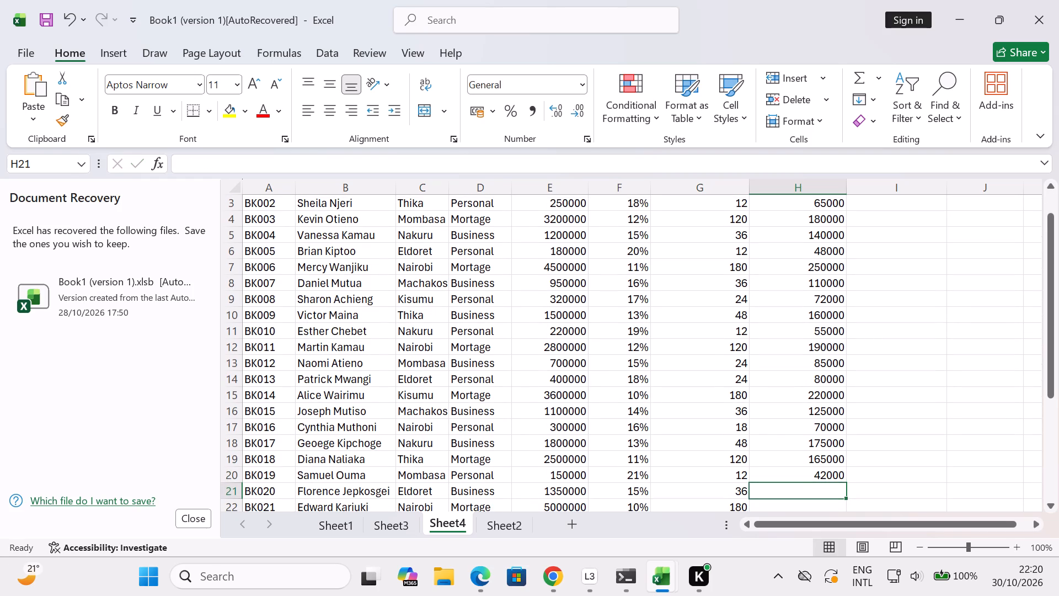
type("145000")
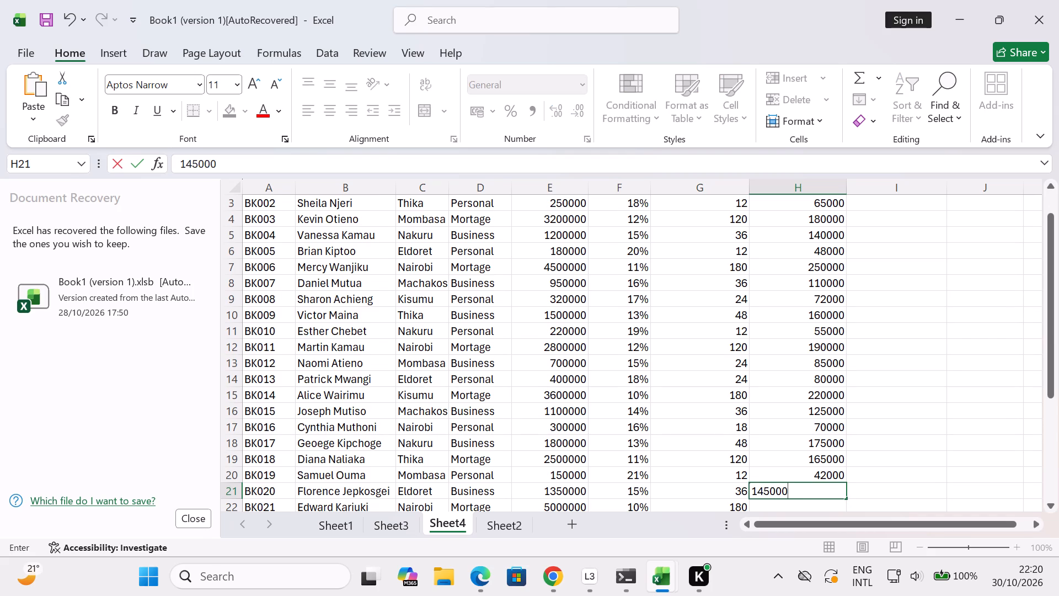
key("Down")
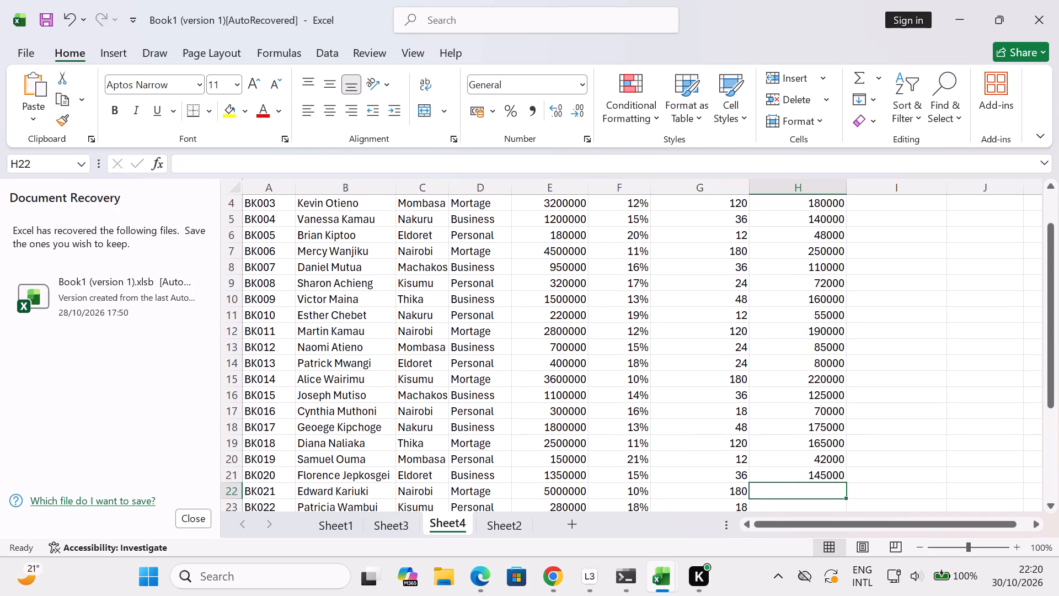
Enter the Monthly Income values for loans BK021 to BK023: 300000, 68000 and 100000.
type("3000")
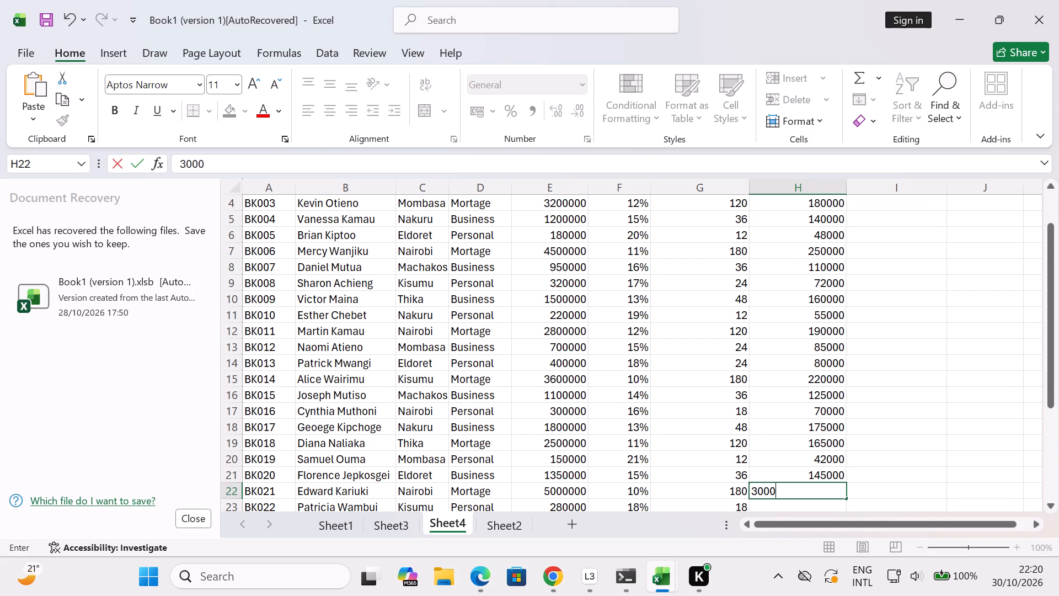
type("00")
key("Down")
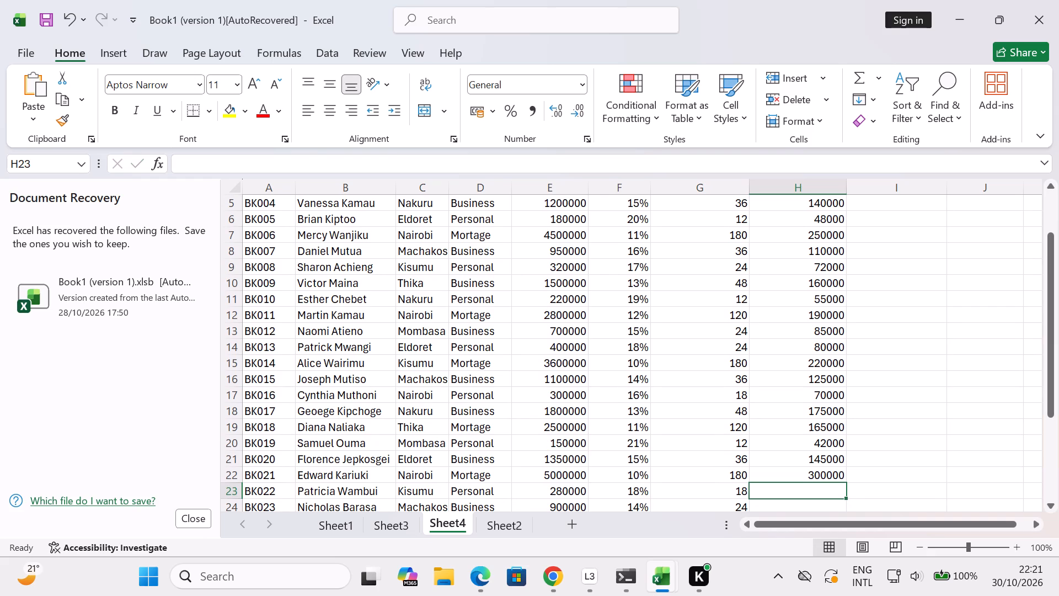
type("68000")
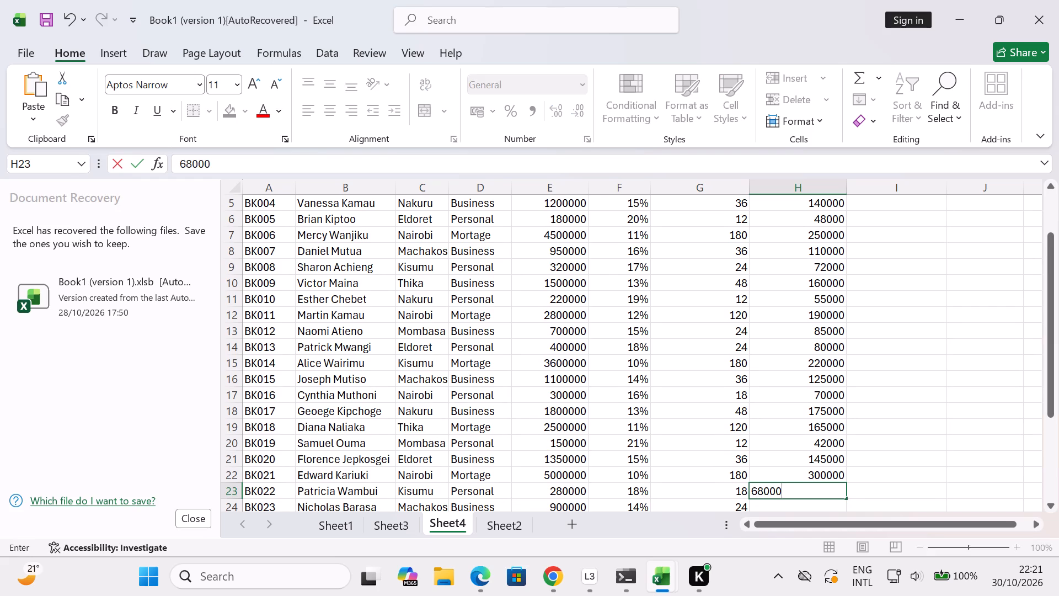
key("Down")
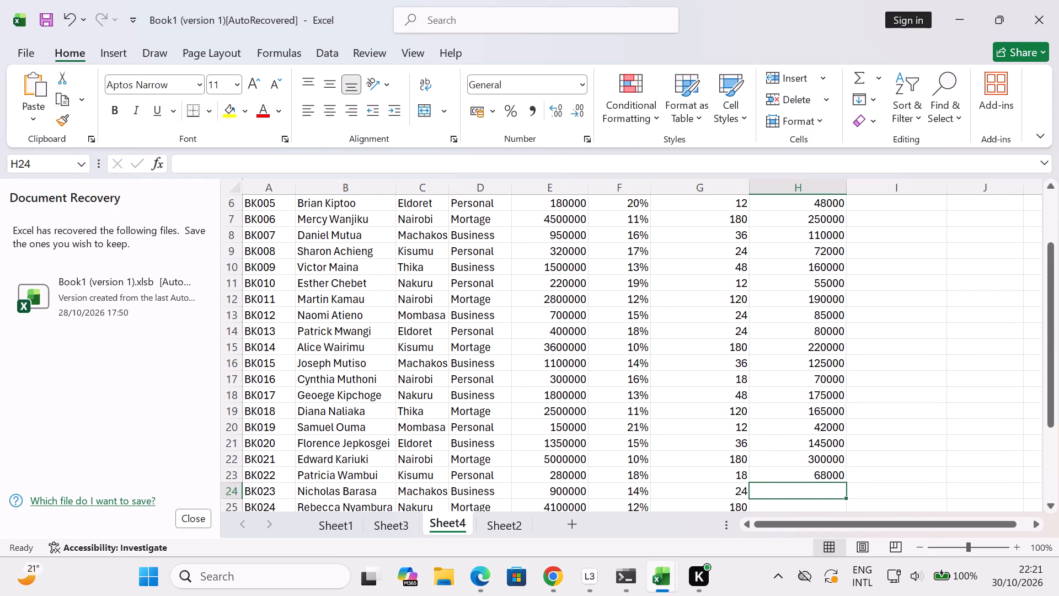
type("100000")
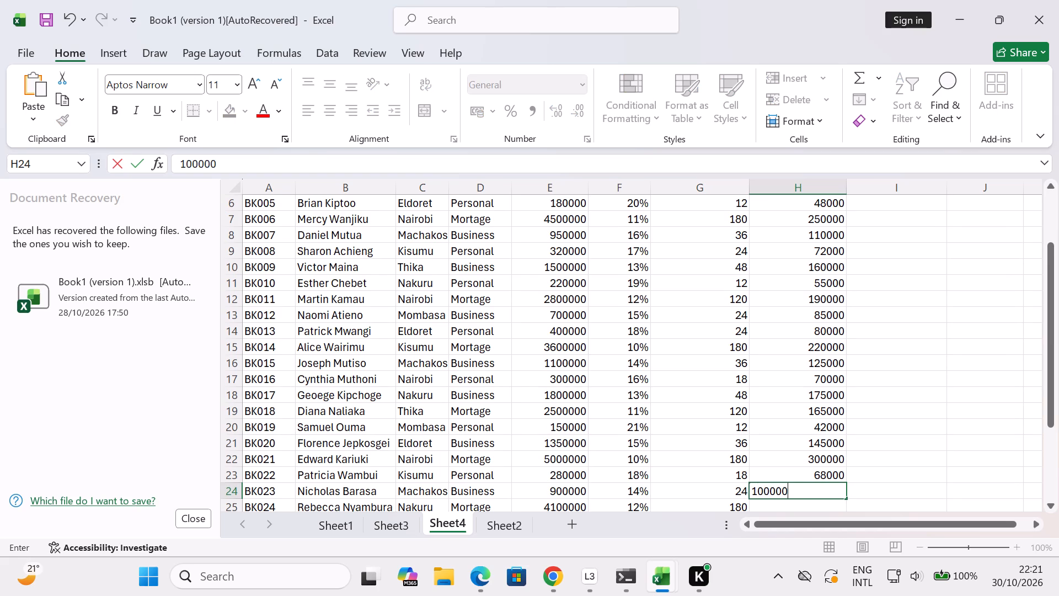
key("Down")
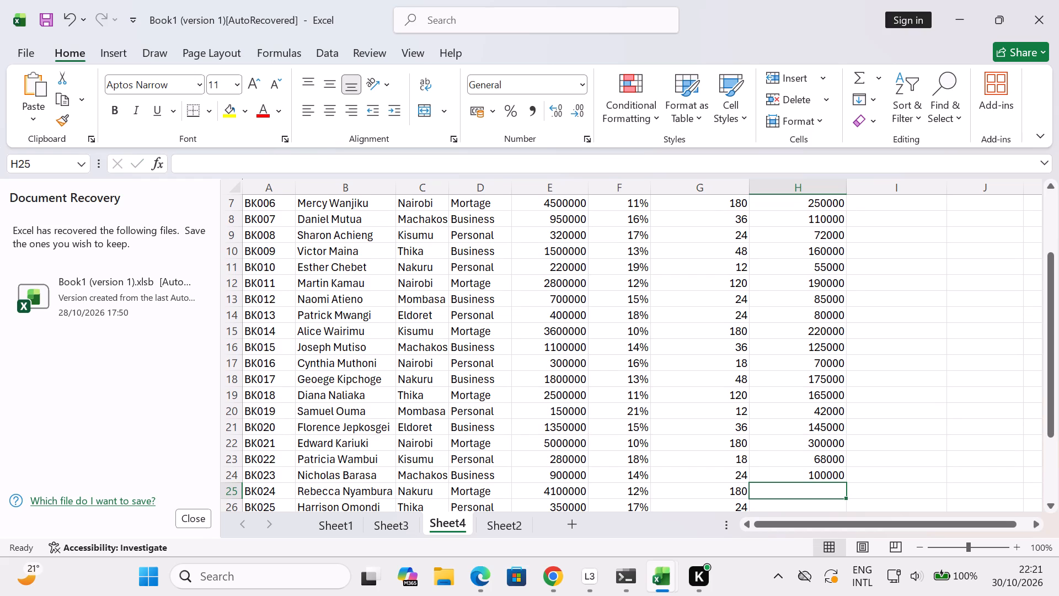
Enter the Monthly Income values for loans BK024 to BK026: 240000, 75000 and 200000.
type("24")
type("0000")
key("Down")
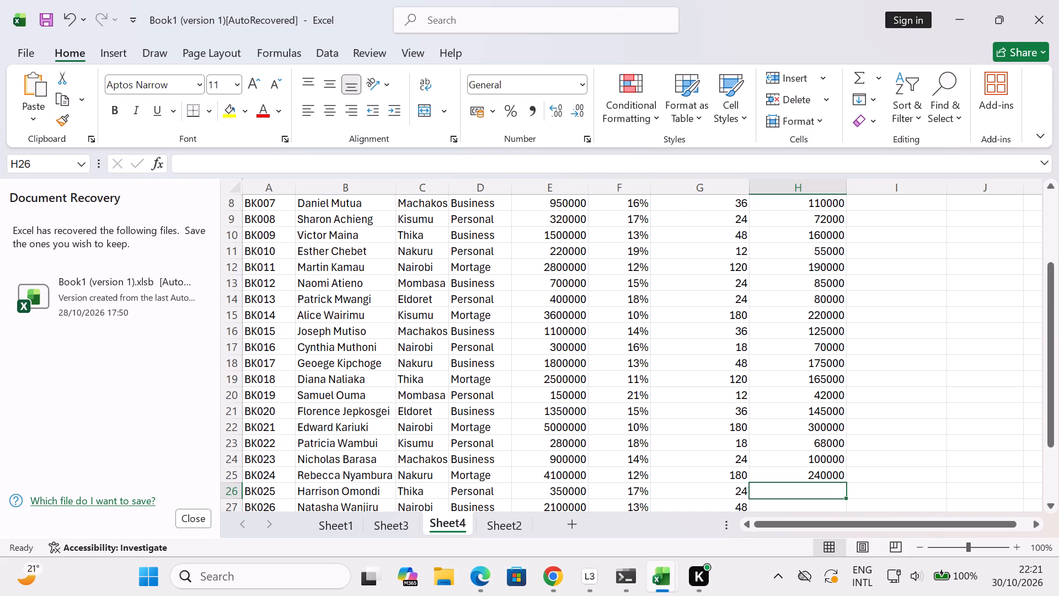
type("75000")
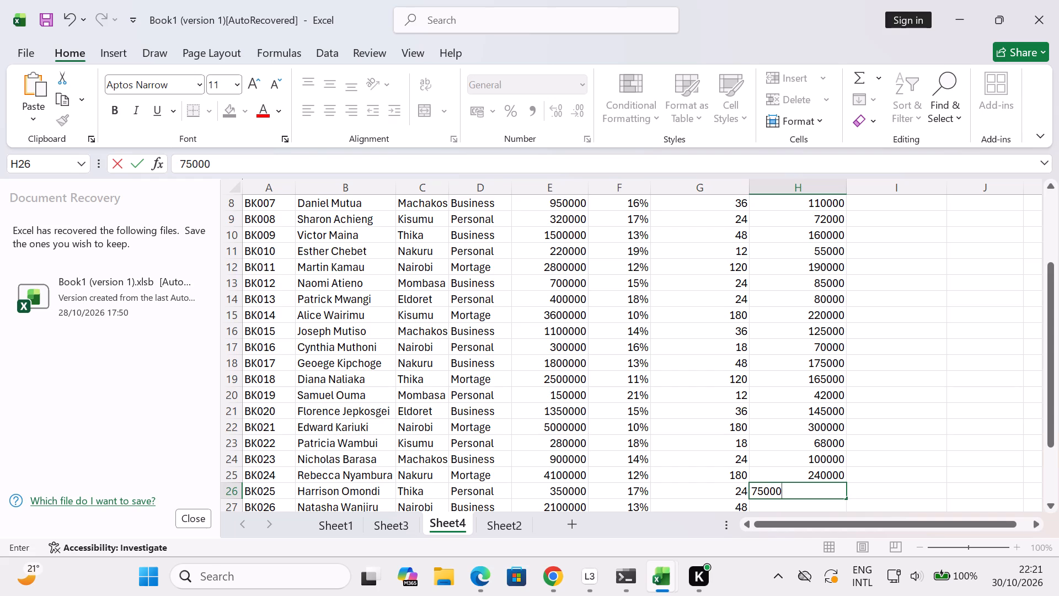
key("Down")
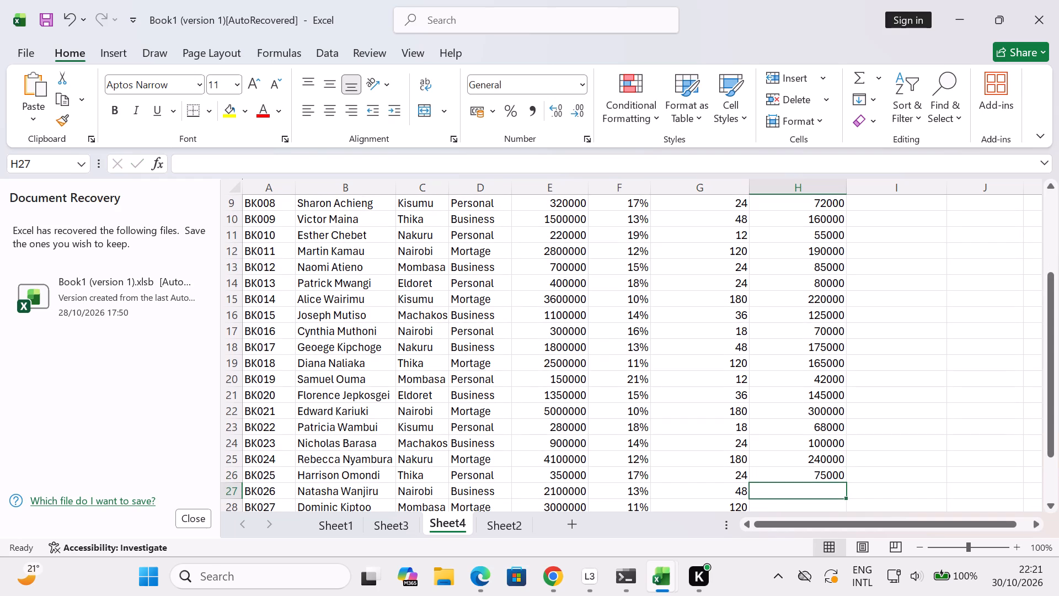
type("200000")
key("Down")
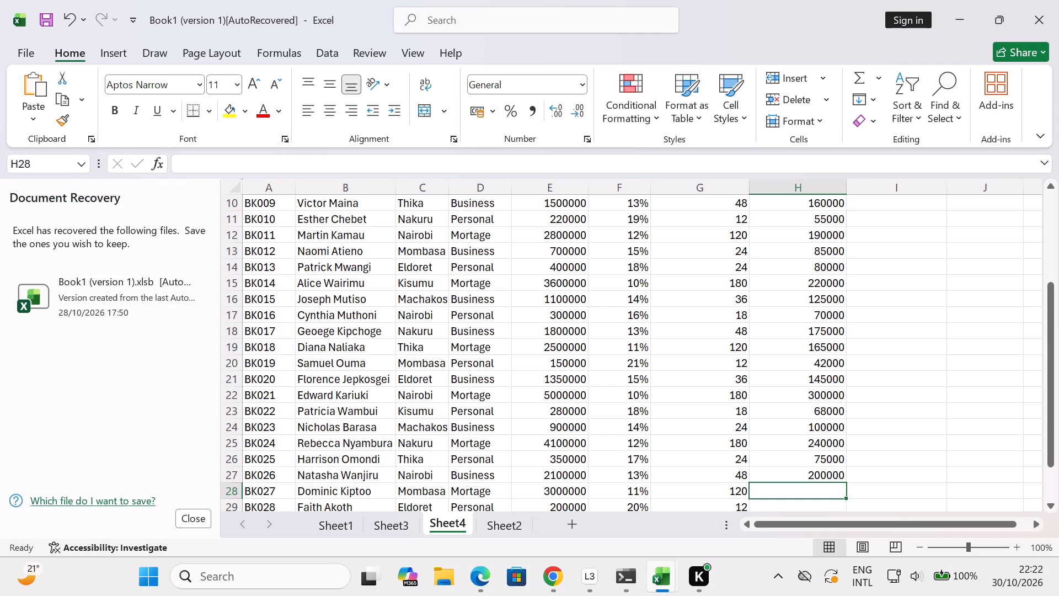
Enter the Monthly Income values for loans BK027 to BK029: 175000, 50000 and 155000.
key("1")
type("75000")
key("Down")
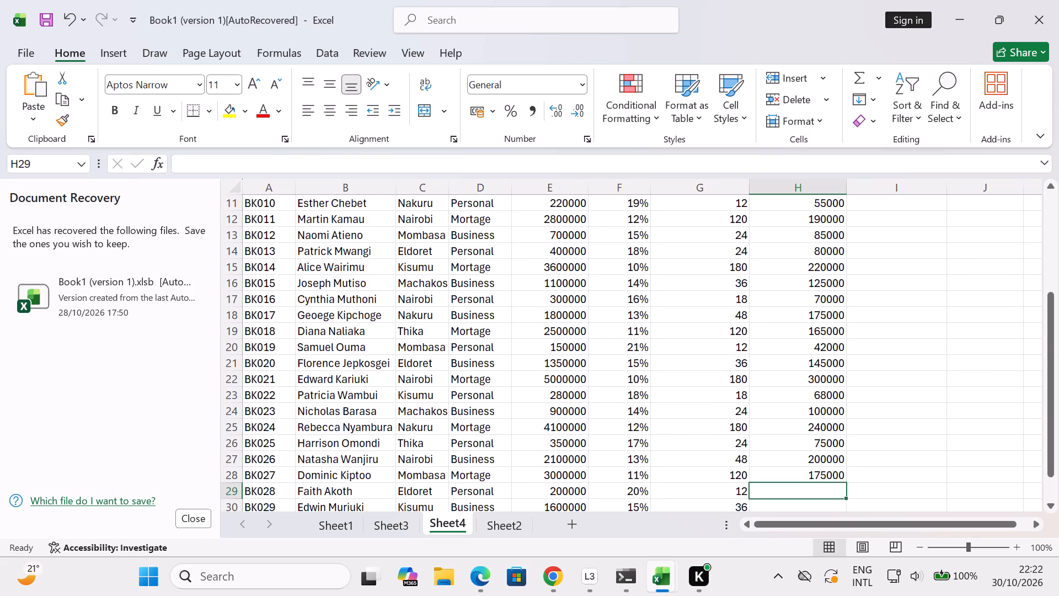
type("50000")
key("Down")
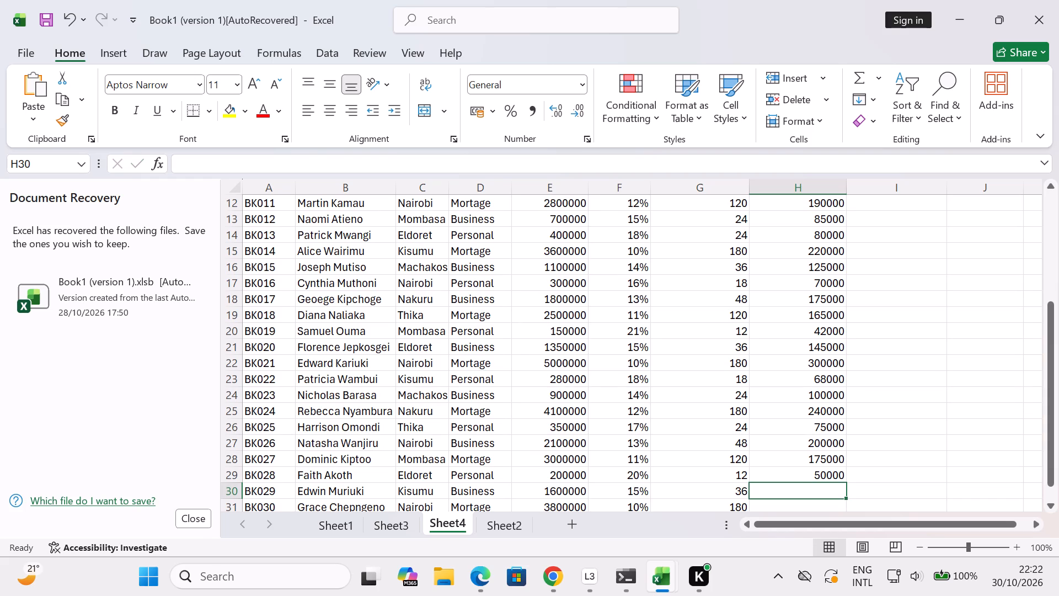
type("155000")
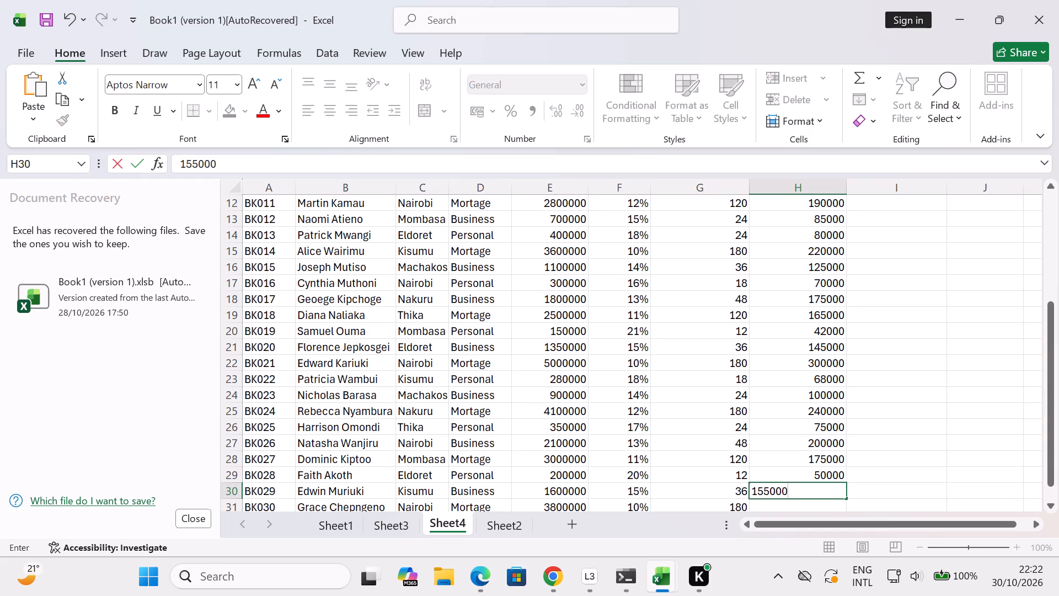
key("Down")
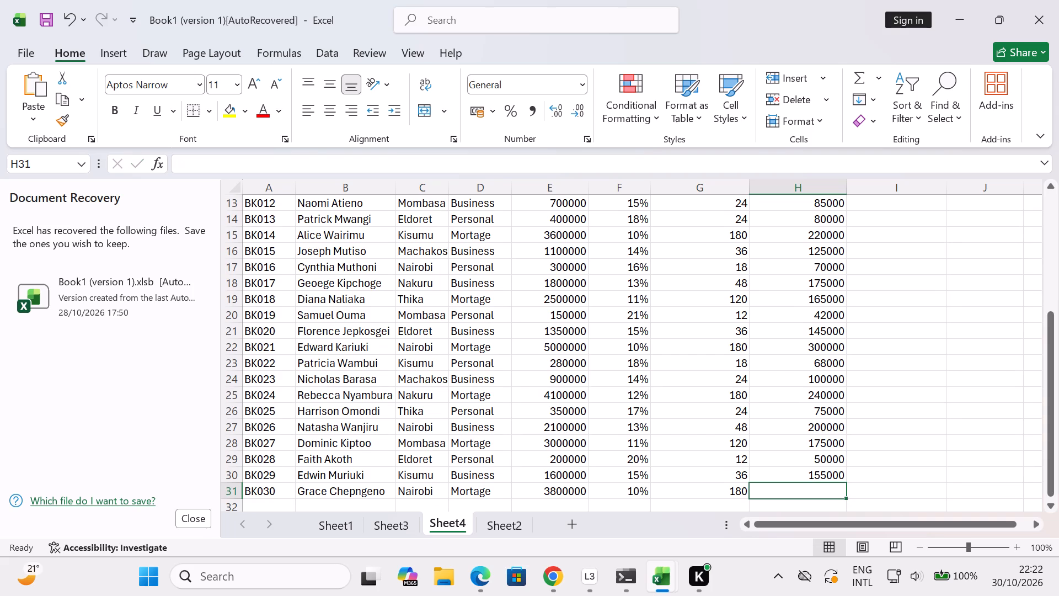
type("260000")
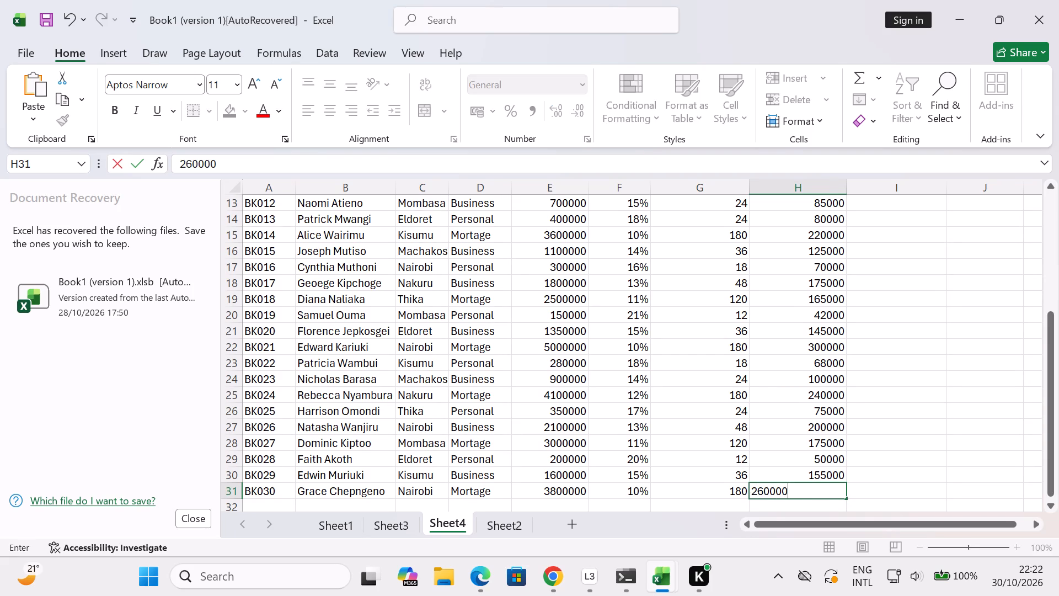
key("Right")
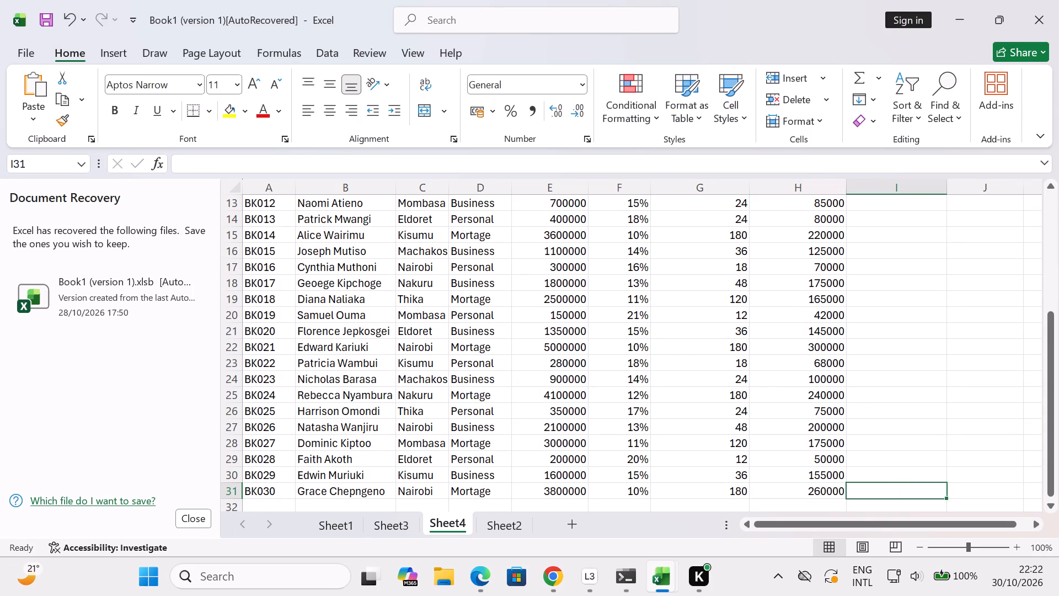
Go back up to the heading cell of the Monthly Expenses column.
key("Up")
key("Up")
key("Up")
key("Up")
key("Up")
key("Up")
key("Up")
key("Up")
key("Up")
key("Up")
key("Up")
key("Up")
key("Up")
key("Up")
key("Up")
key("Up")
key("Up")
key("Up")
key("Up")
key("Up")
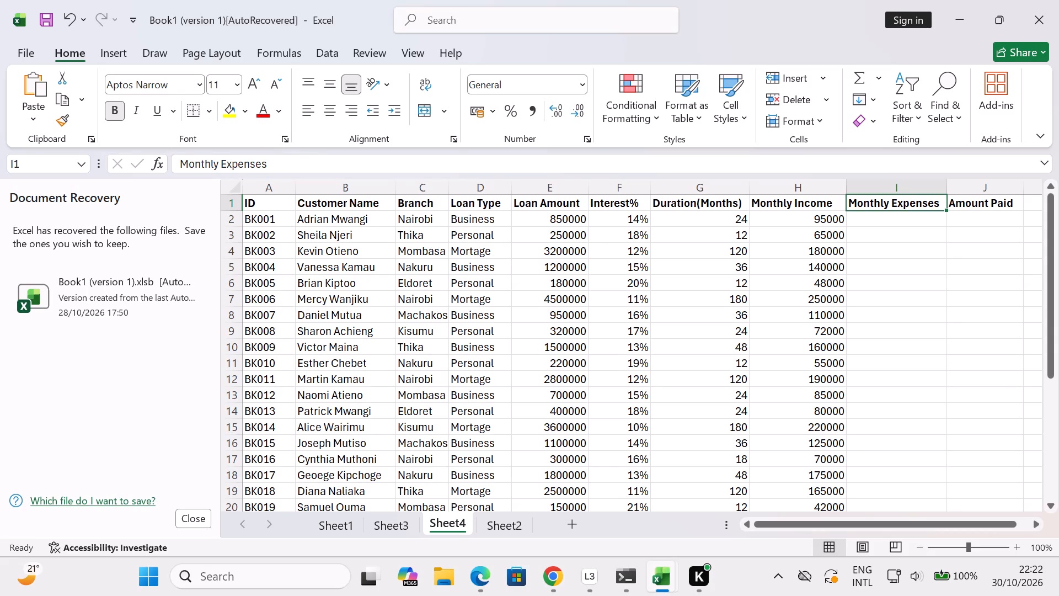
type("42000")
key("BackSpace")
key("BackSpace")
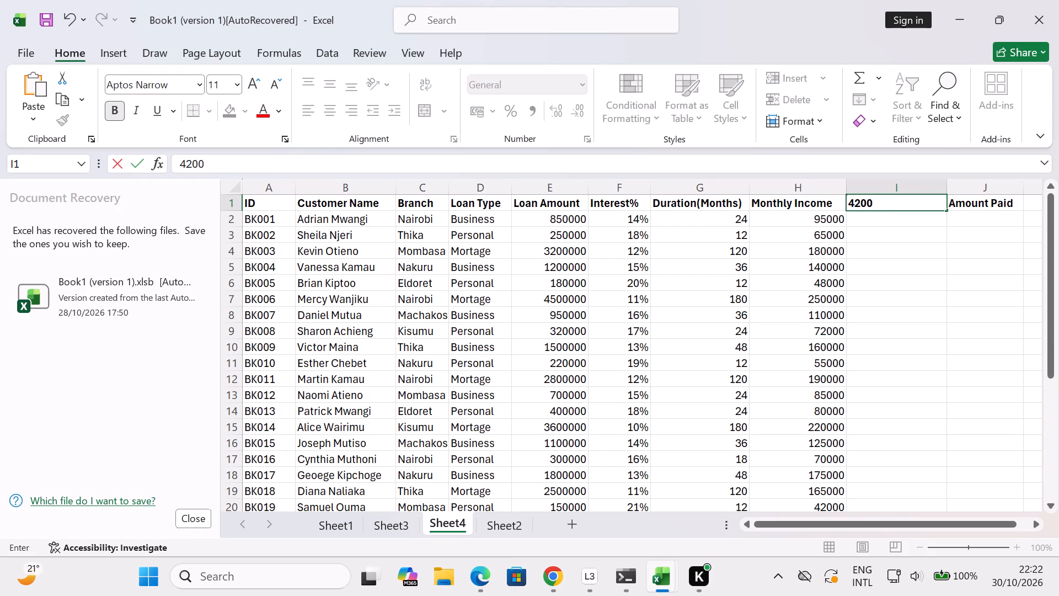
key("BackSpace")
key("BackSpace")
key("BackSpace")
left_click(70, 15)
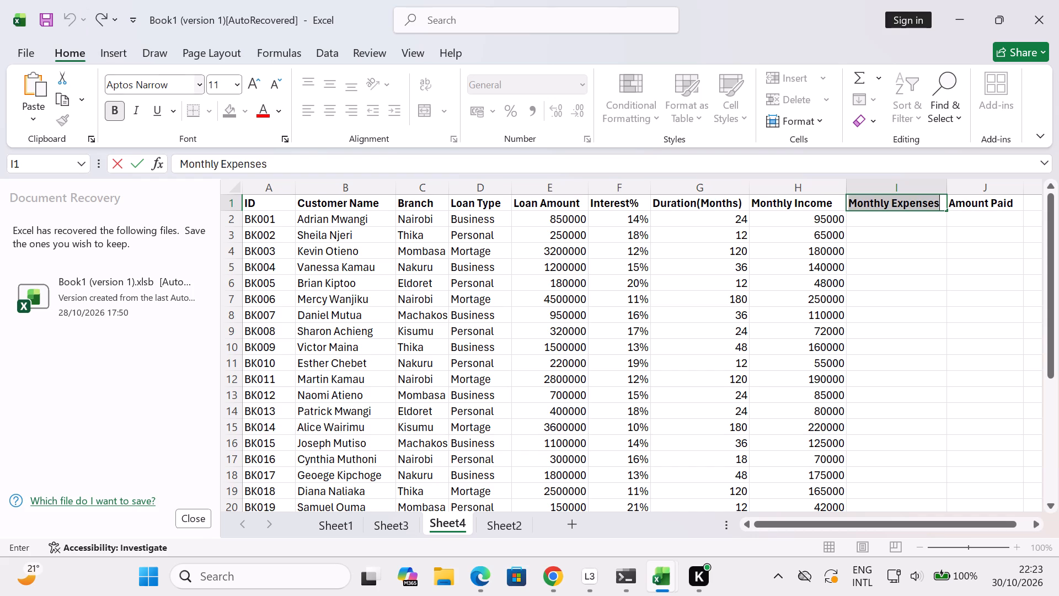
Enter the Monthly Expenses values for loans BK001 to BK003: 42000, 35000 and 85000.
key("Down")
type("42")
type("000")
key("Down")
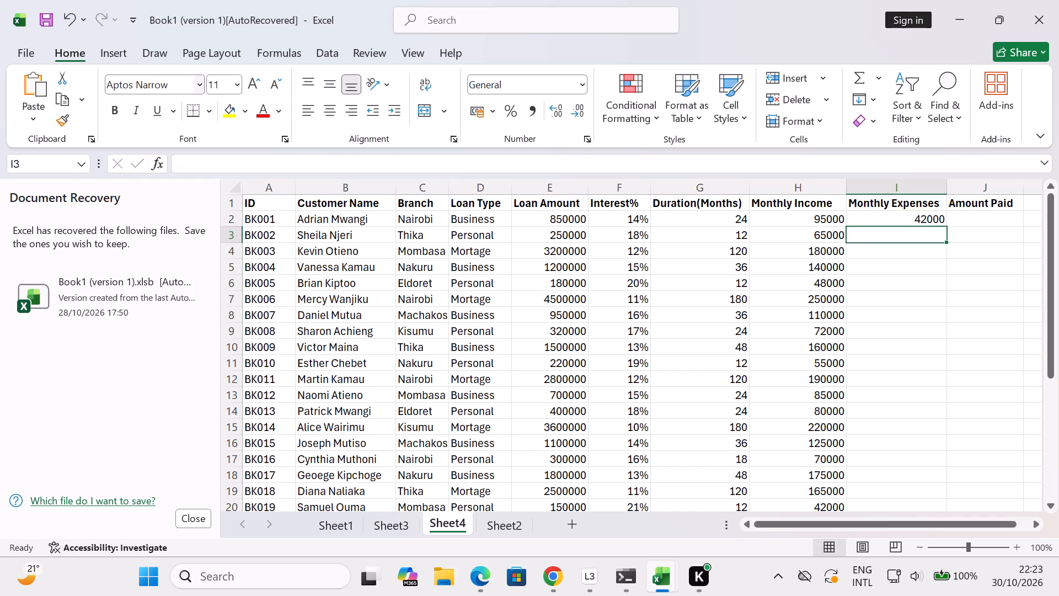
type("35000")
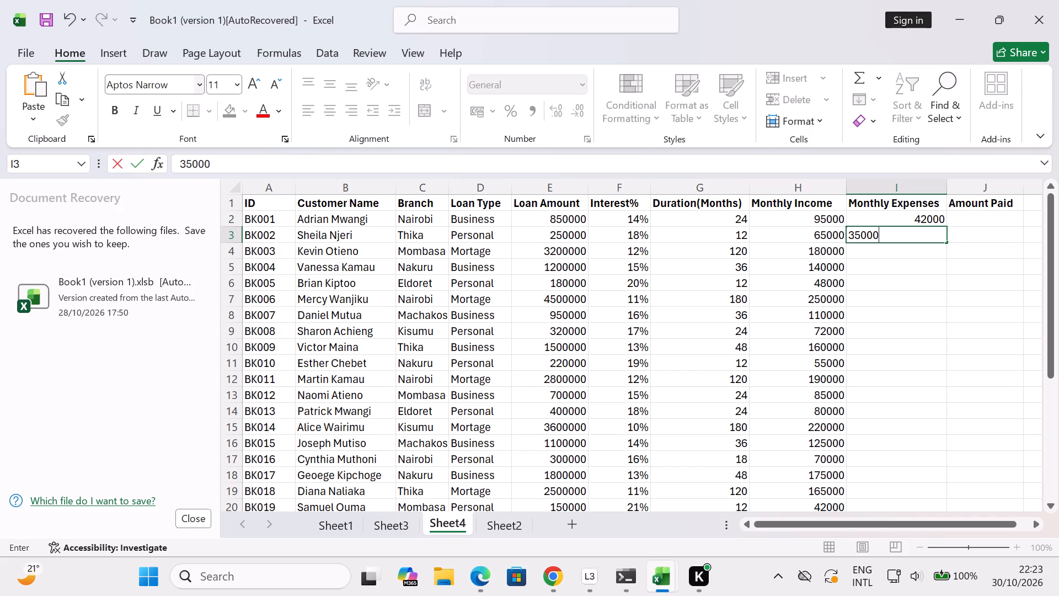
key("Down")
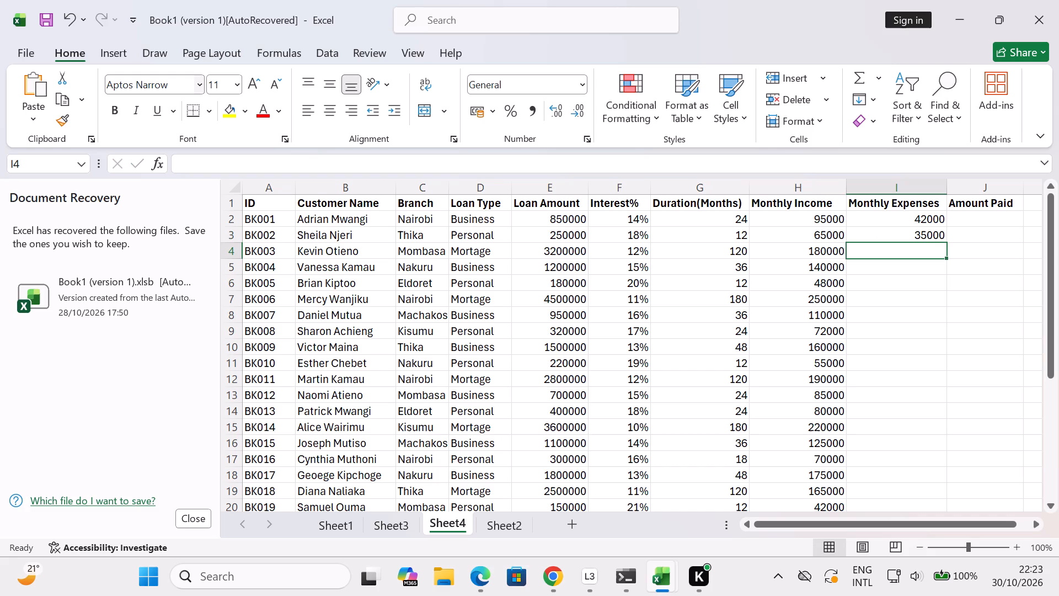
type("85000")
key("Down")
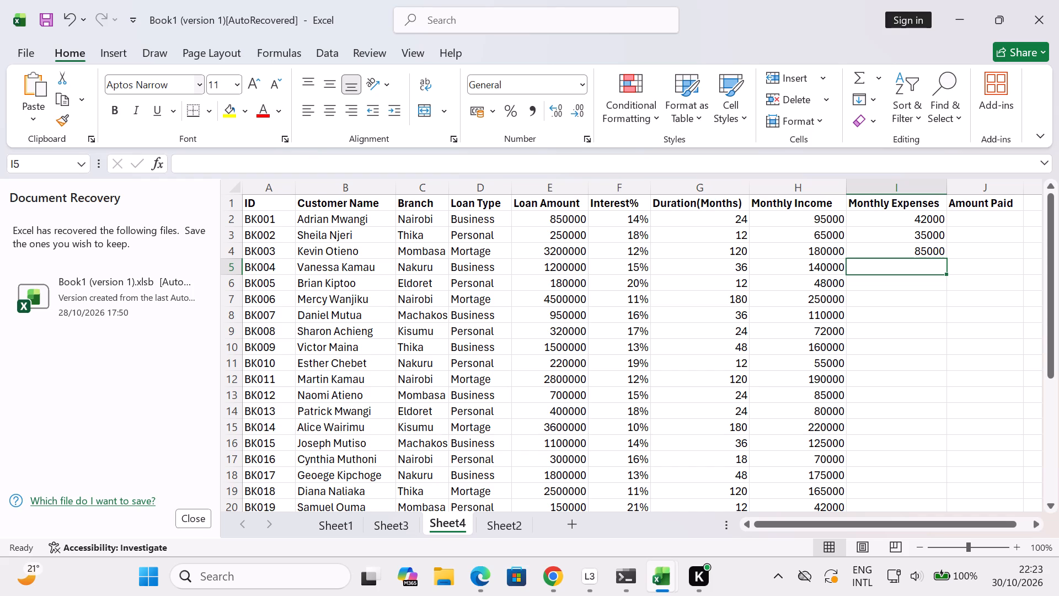
Enter the Monthly Expenses values for loans BK004 to BK006: 60000, 28000 and 110000.
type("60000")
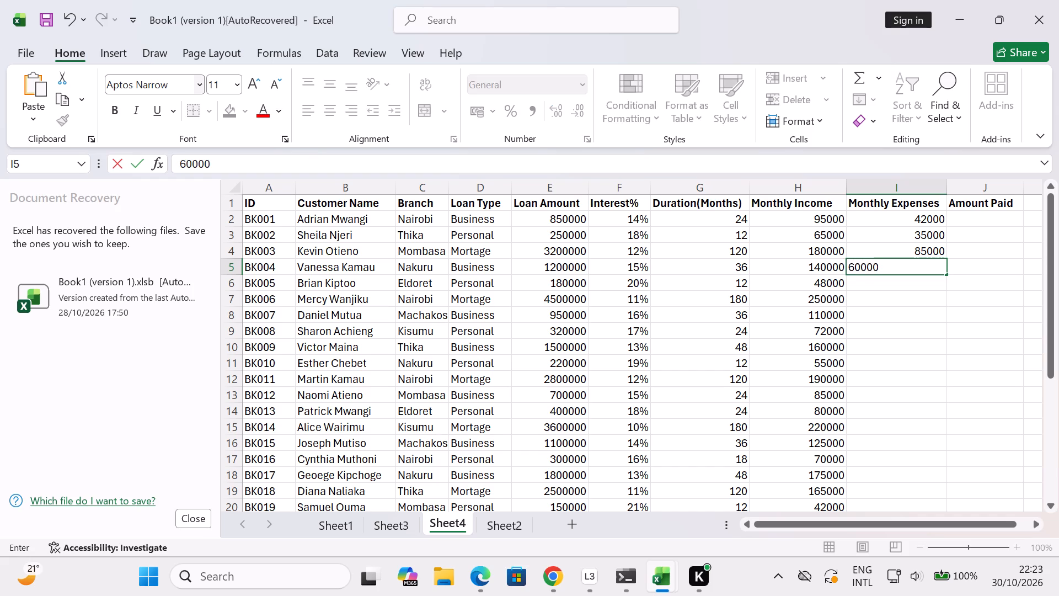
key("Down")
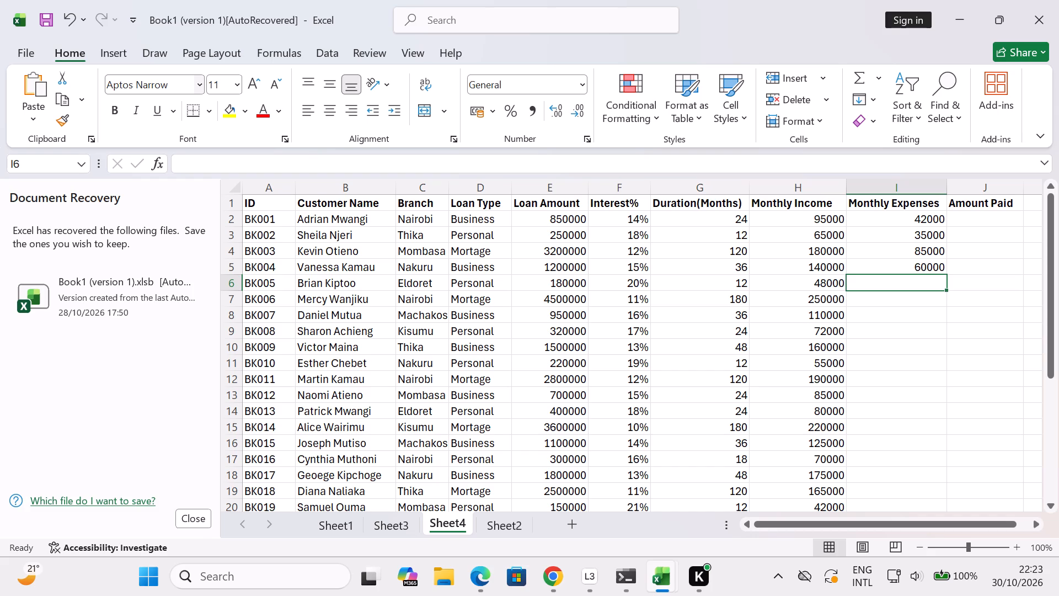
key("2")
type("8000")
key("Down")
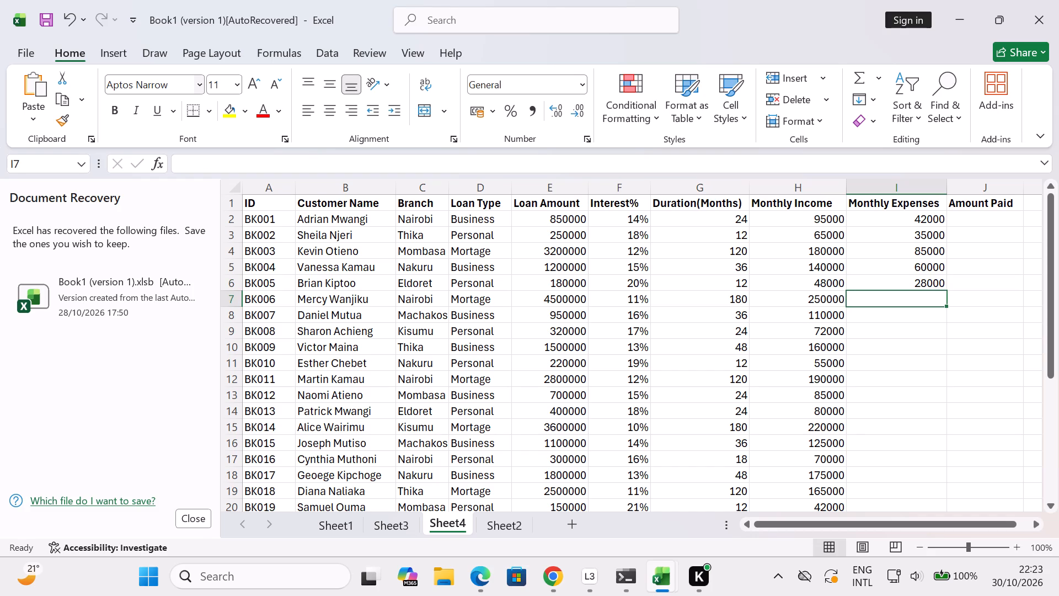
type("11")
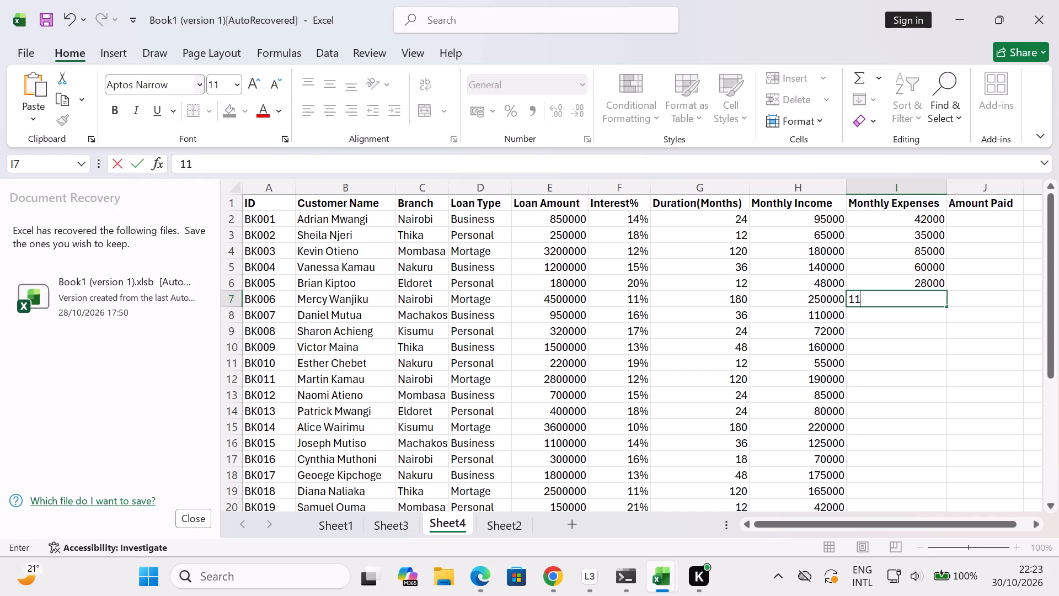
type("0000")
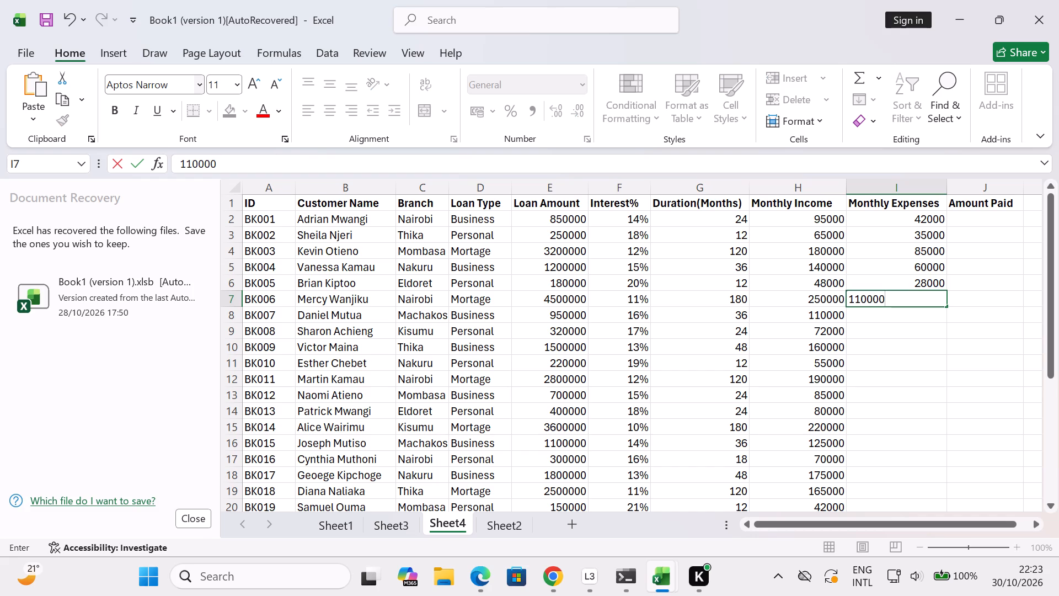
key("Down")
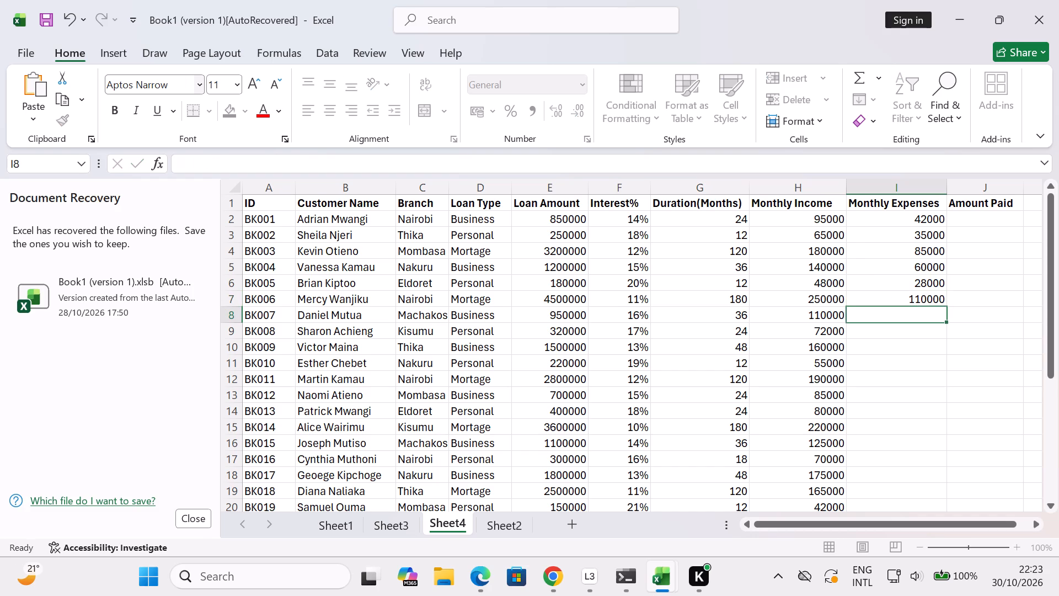
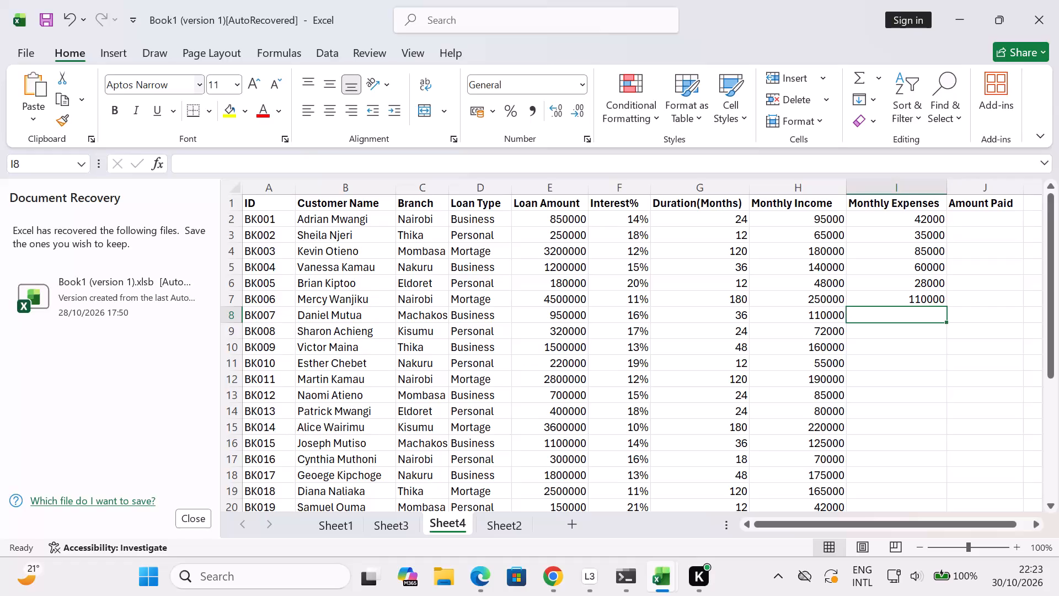
Enter the Monthly Expenses values for loans BK007 to BK009: 50000, 40000 and 75000.
type("50000")
key("Down")
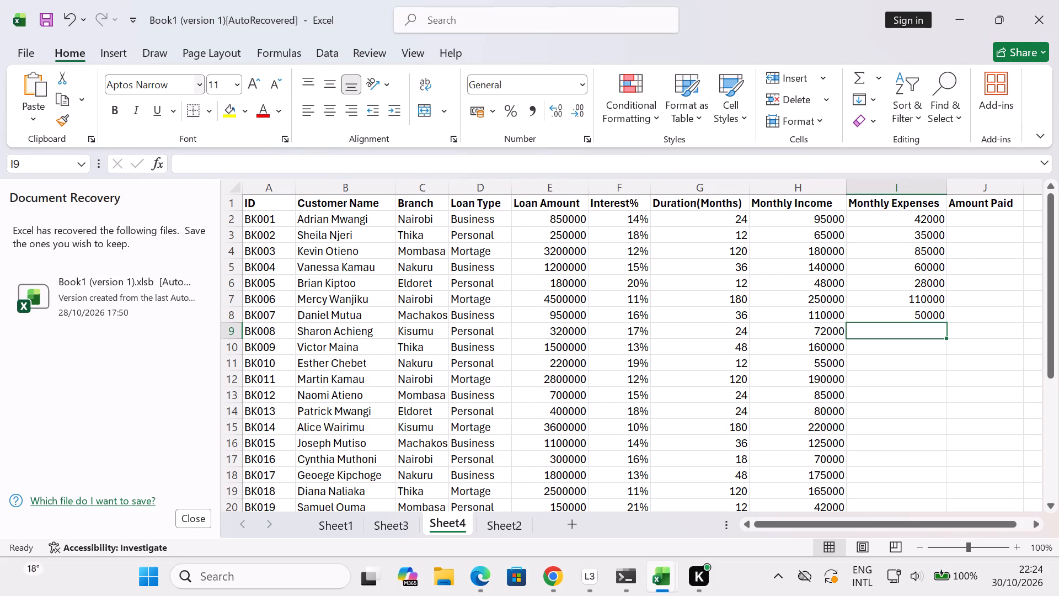
type("40000")
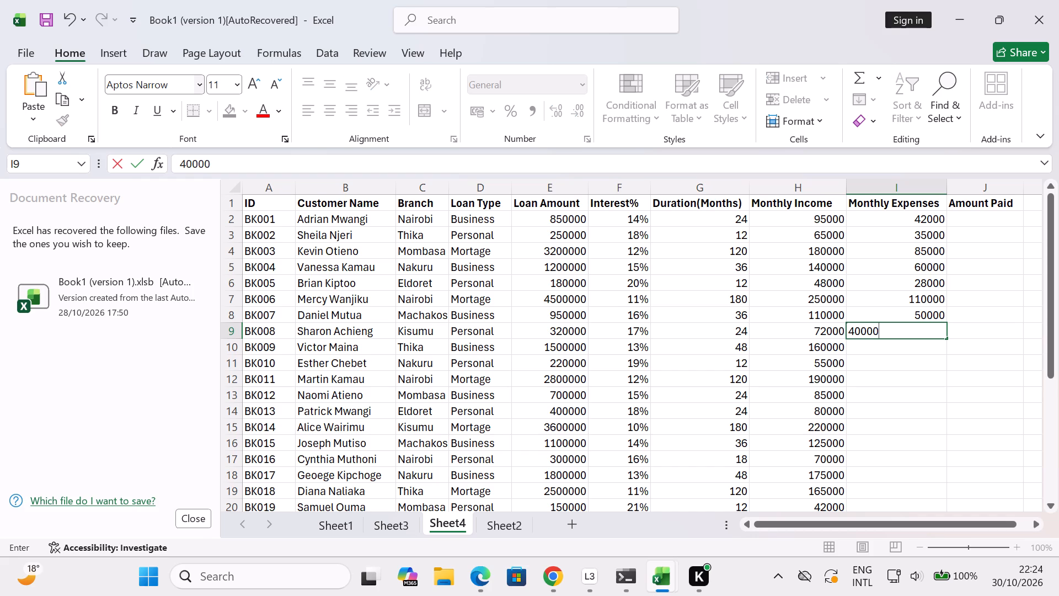
key("Down")
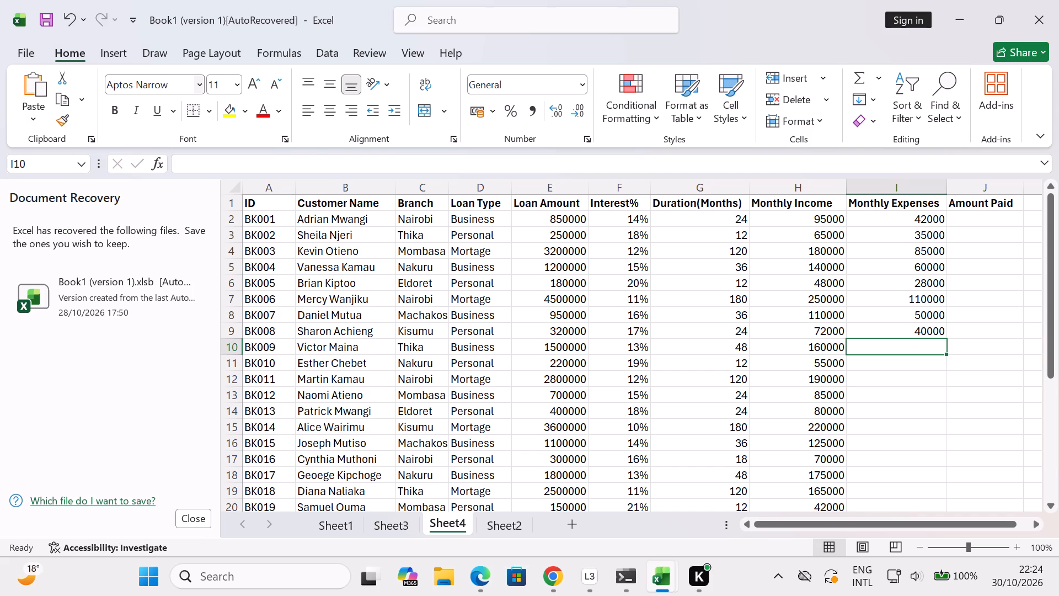
type("75000")
key("Down")
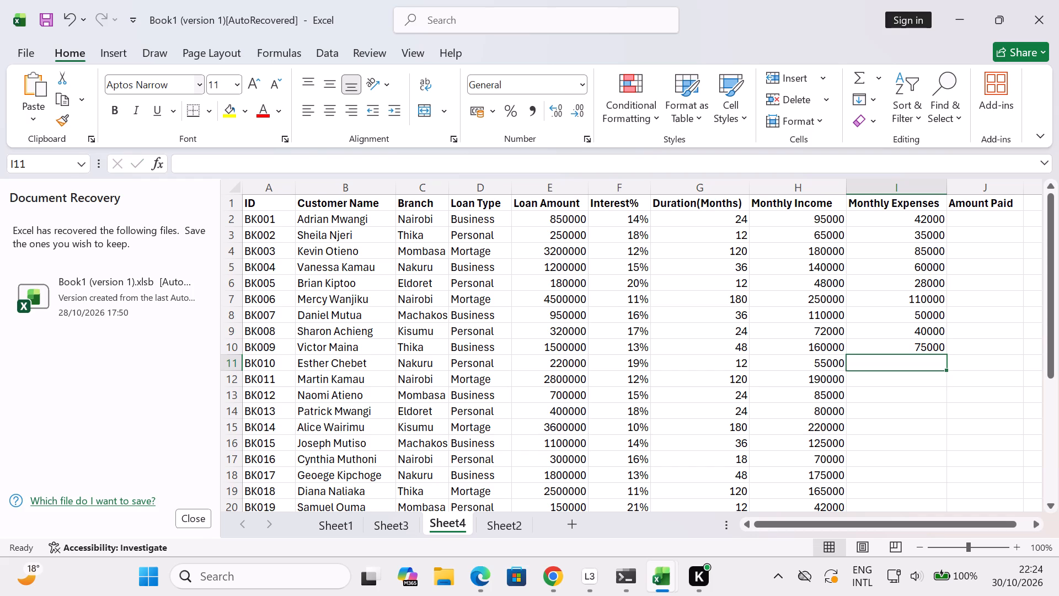
Enter the Monthly Expenses values for loans BK010 to BK012: 30000, 90000 and 45000.
type("30000")
key("Down")
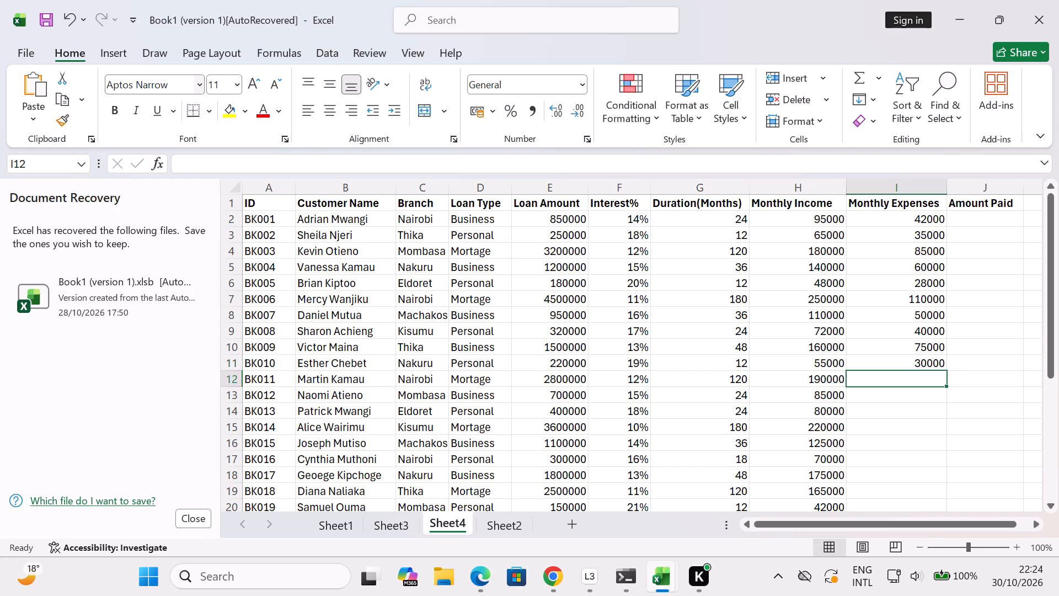
type("90000")
key("Down")
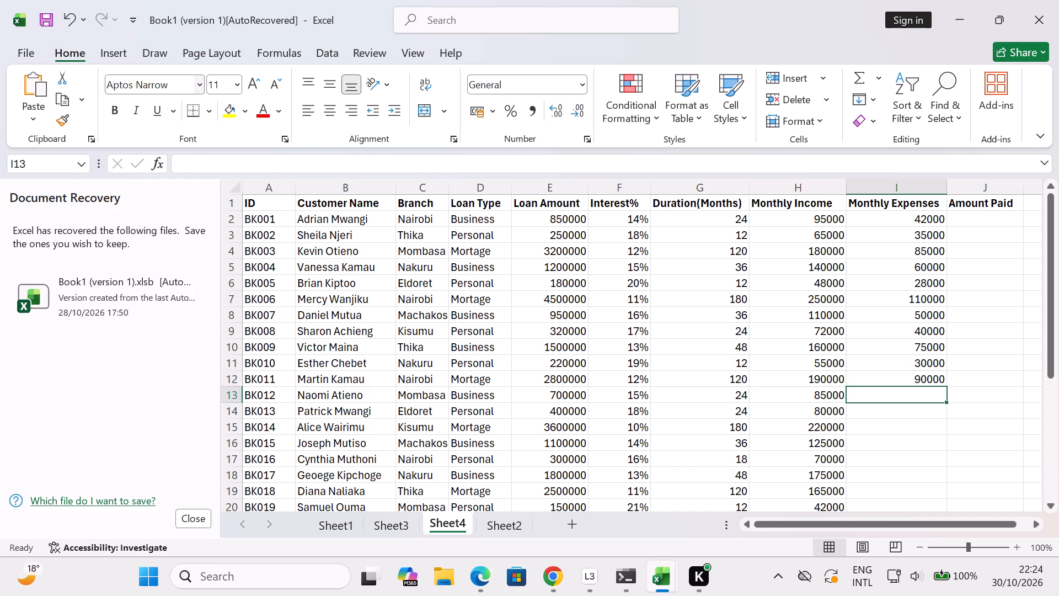
type("45000")
key("Down")
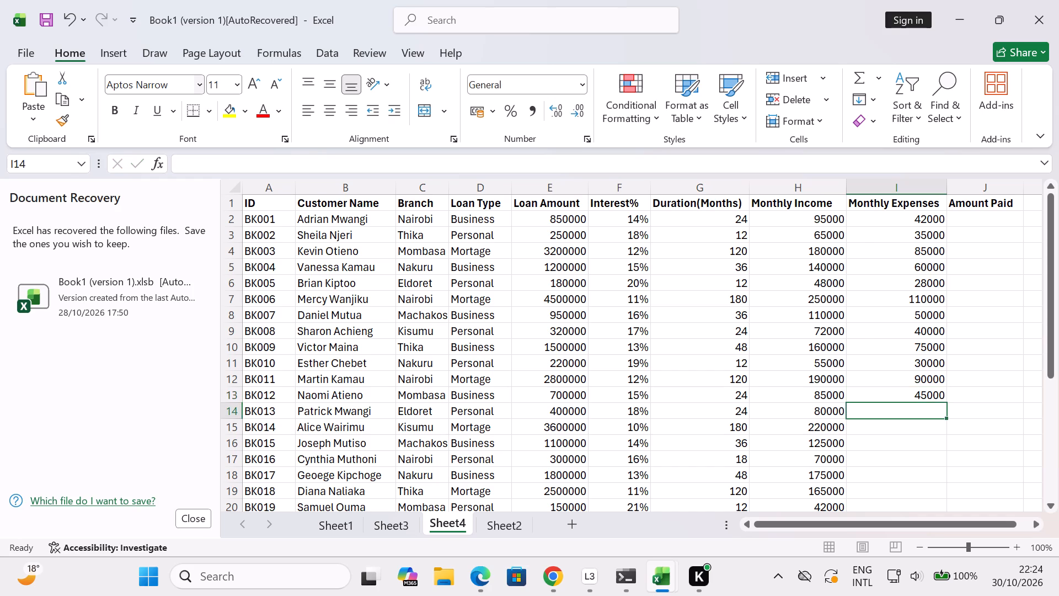
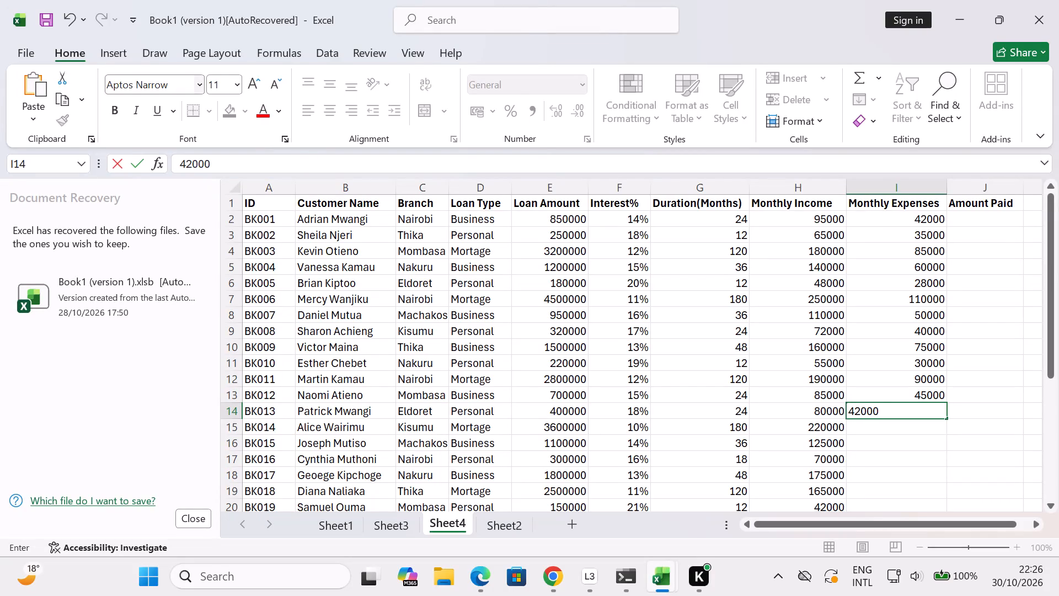
Enter the Monthly Expenses values for loans BK014 to BK016: 95000, 55000 and 35000.
key("Down")
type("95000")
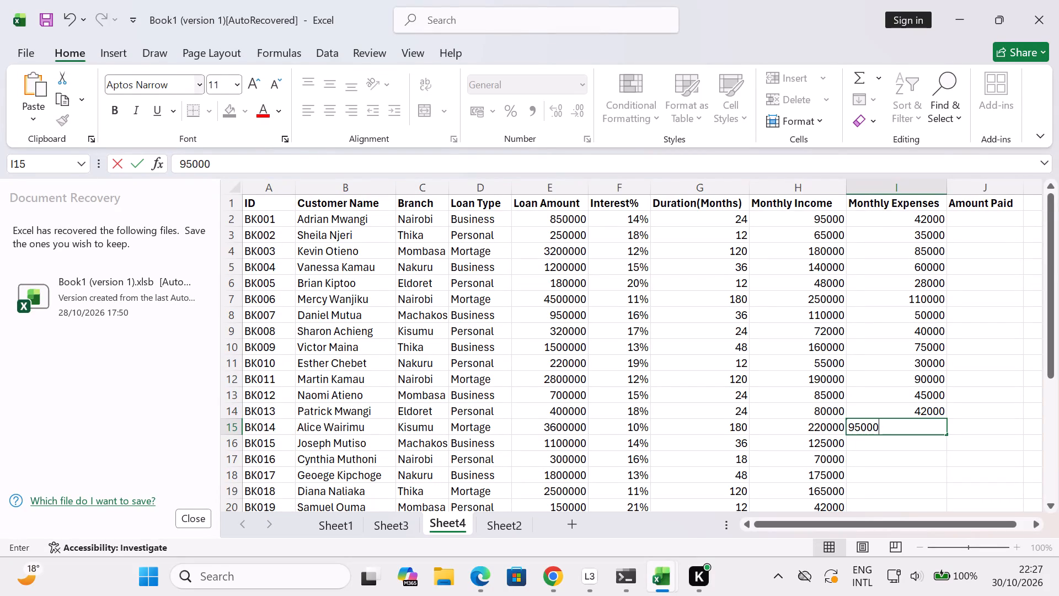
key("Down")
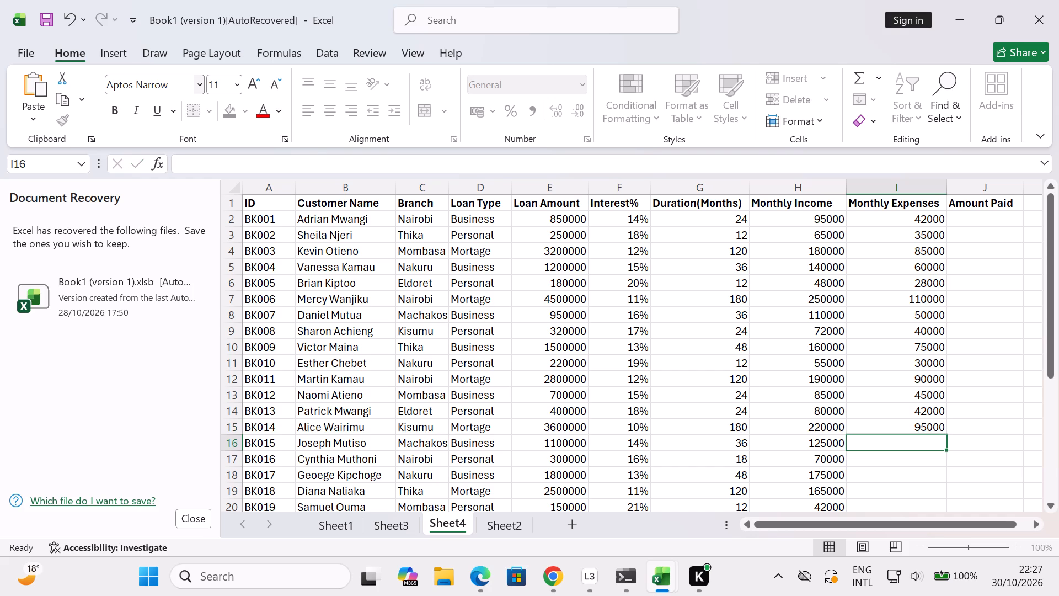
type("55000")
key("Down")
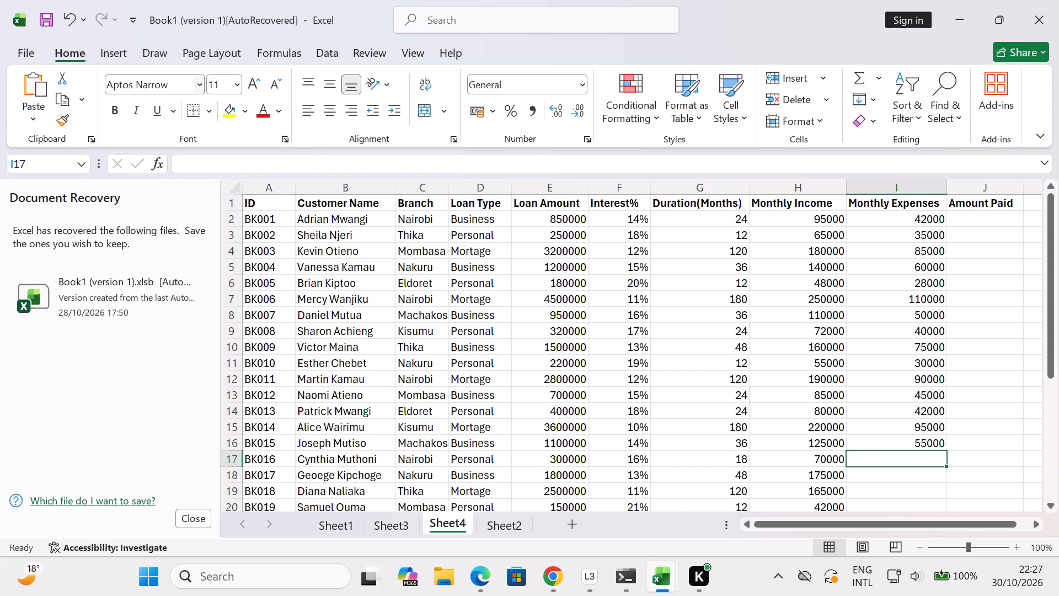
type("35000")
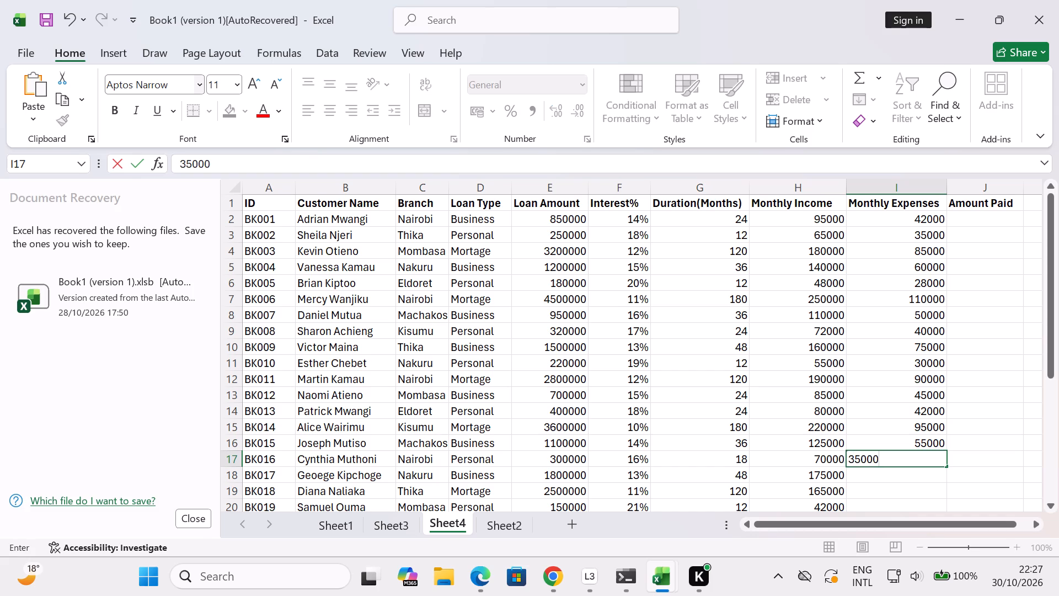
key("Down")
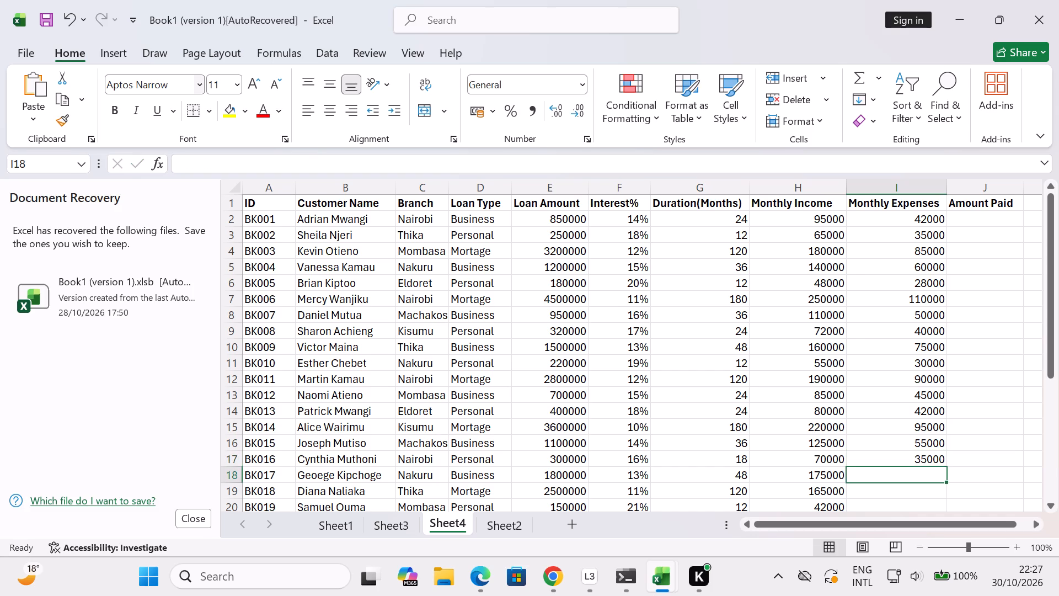
Enter the Monthly Expenses values for loans BK017 to BK019: 80000, 75000 and 25000.
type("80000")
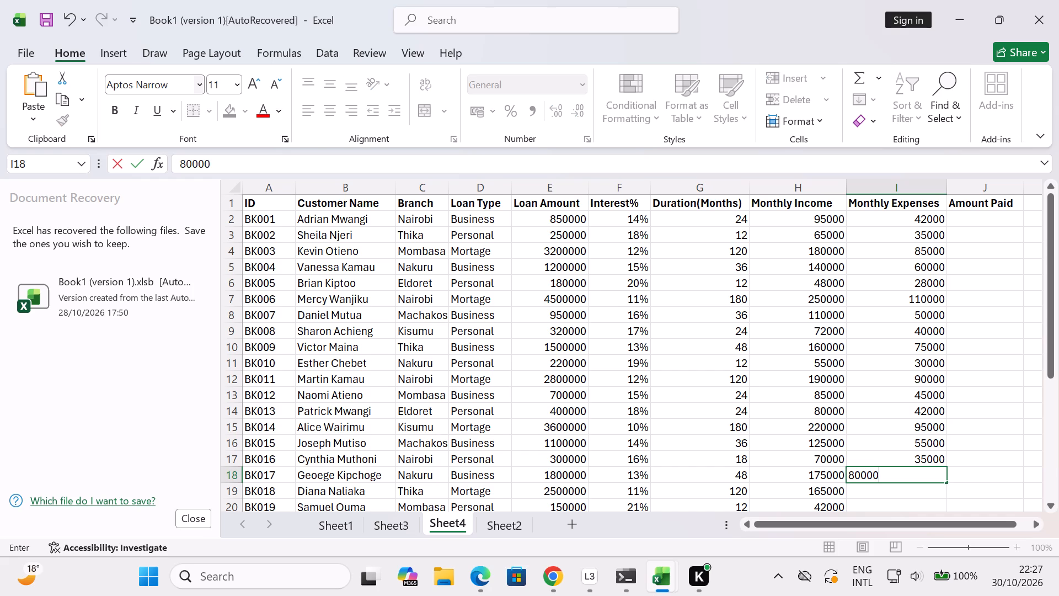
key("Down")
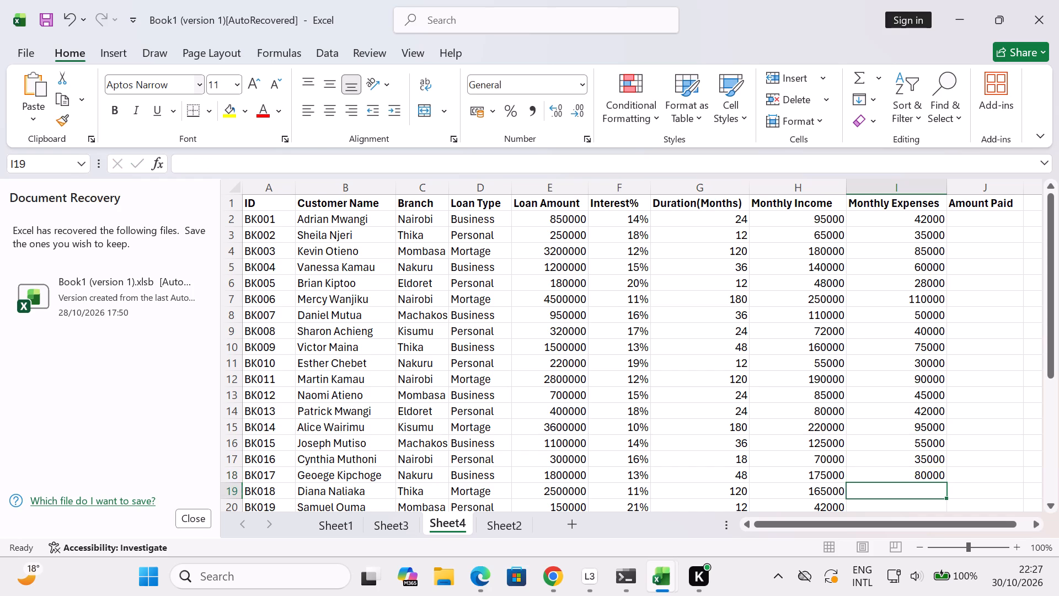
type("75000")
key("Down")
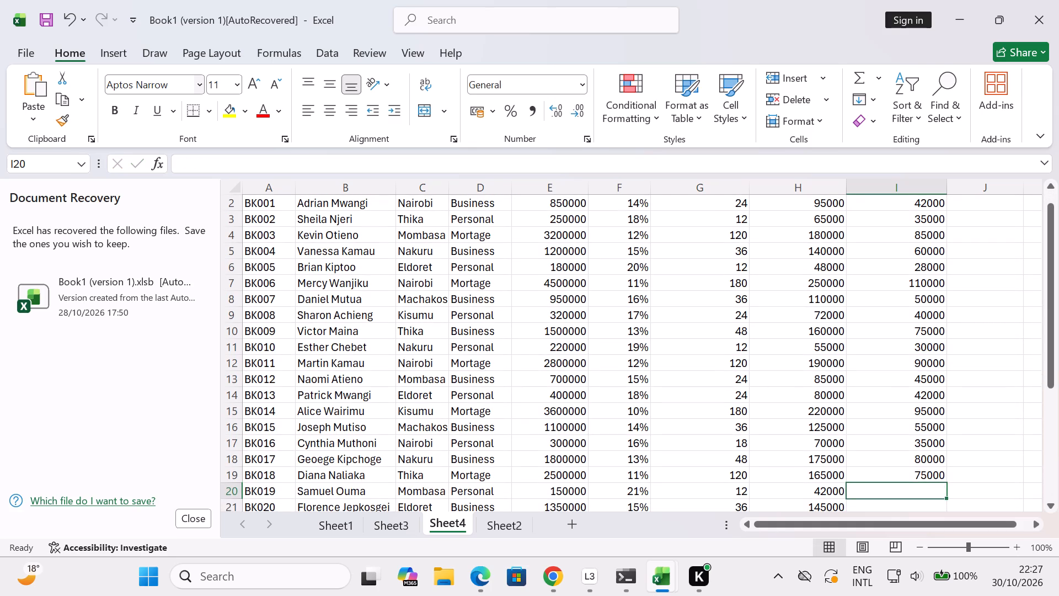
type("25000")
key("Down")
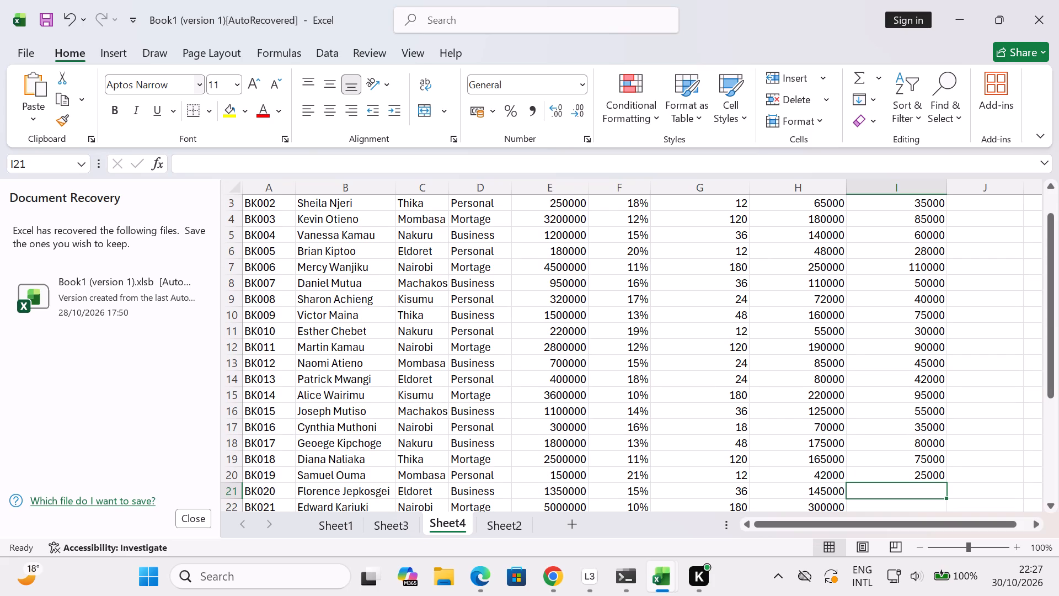
Enter the Monthly Expenses values for loans BK020 to BK022: 65000, 130000 and 36000.
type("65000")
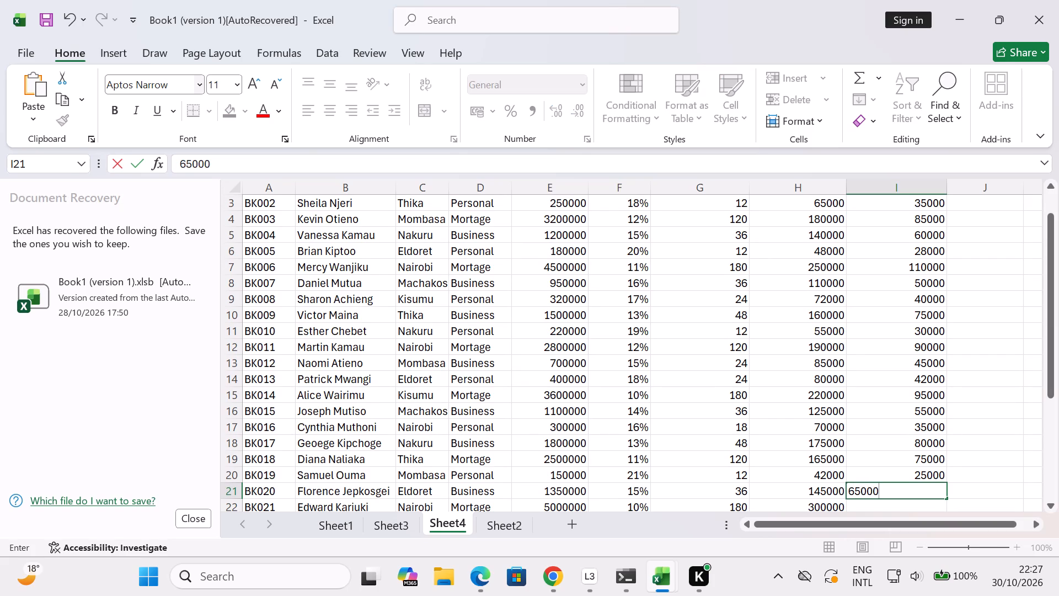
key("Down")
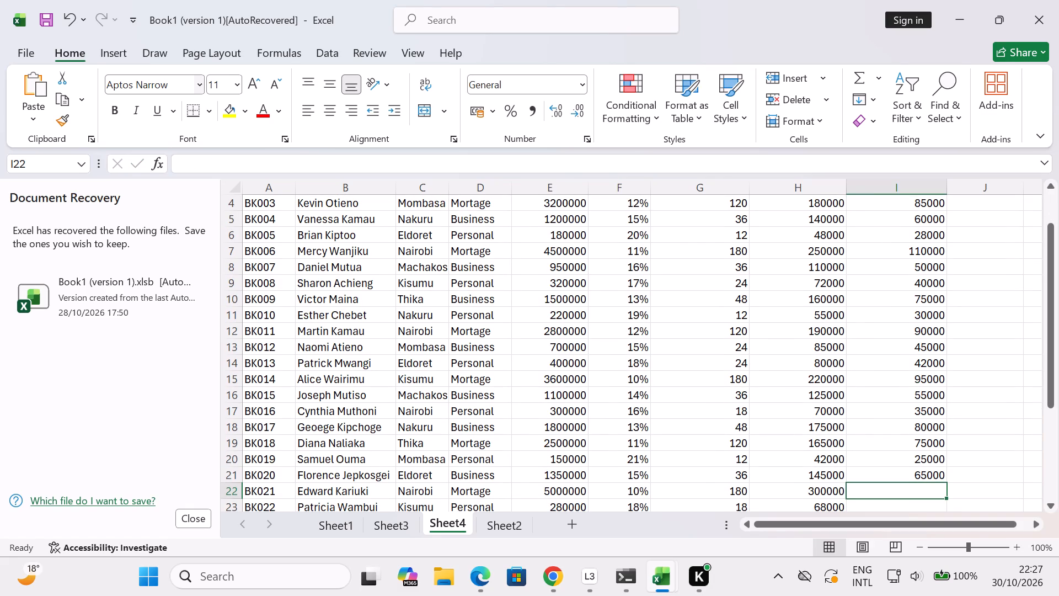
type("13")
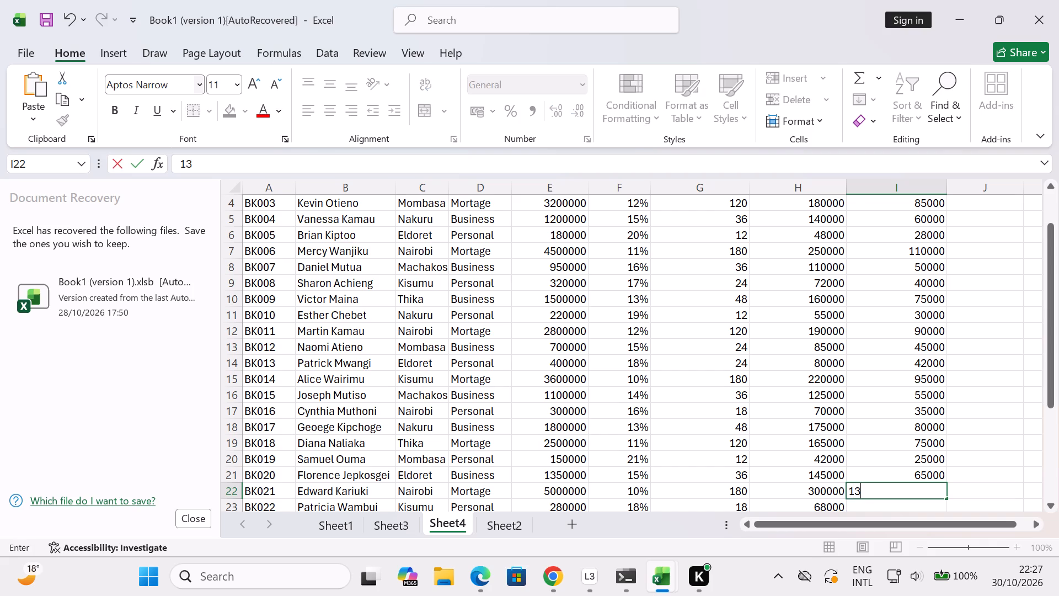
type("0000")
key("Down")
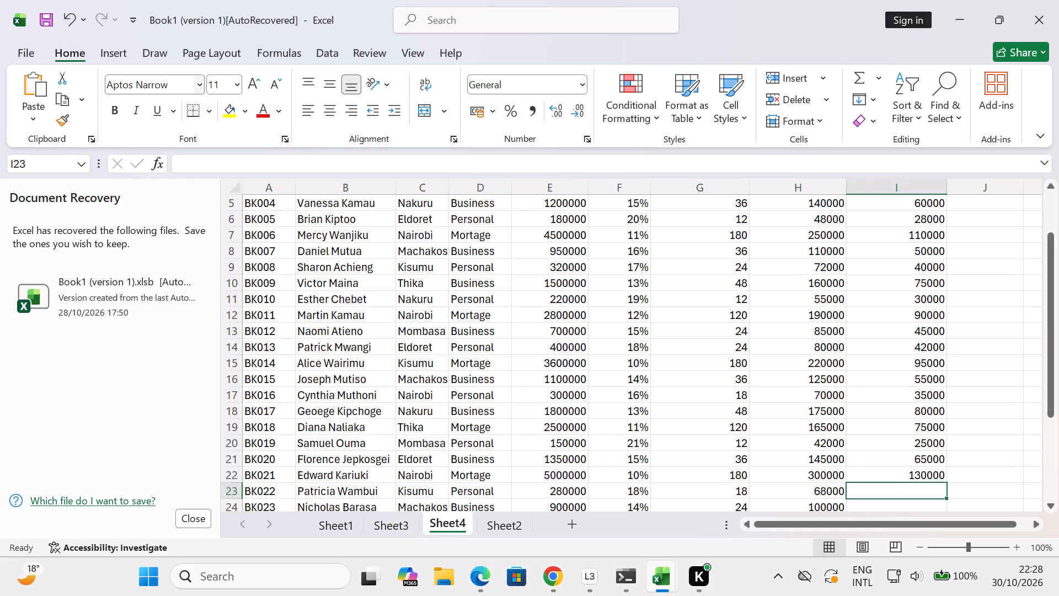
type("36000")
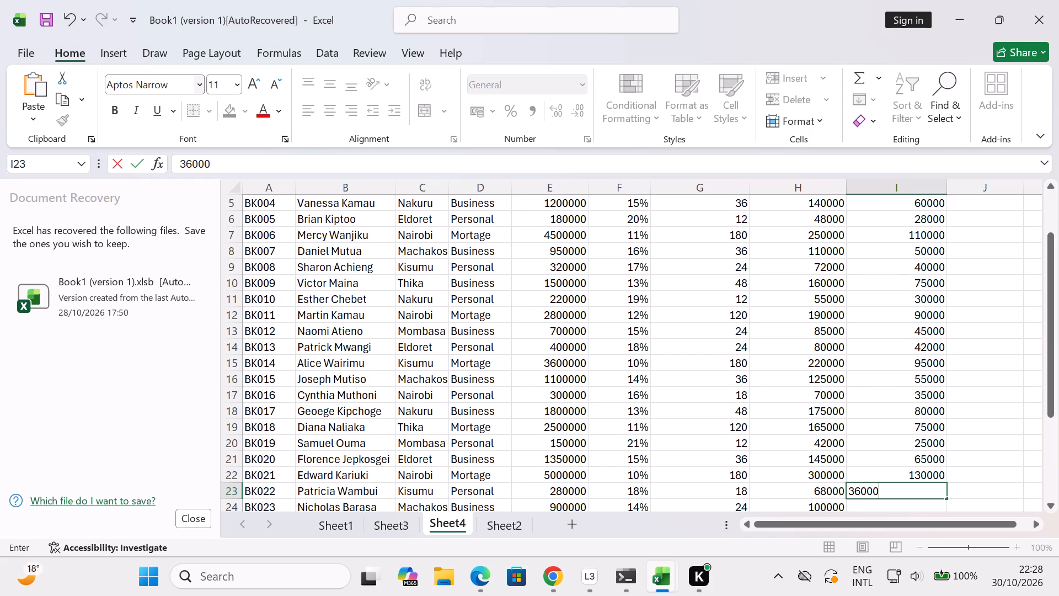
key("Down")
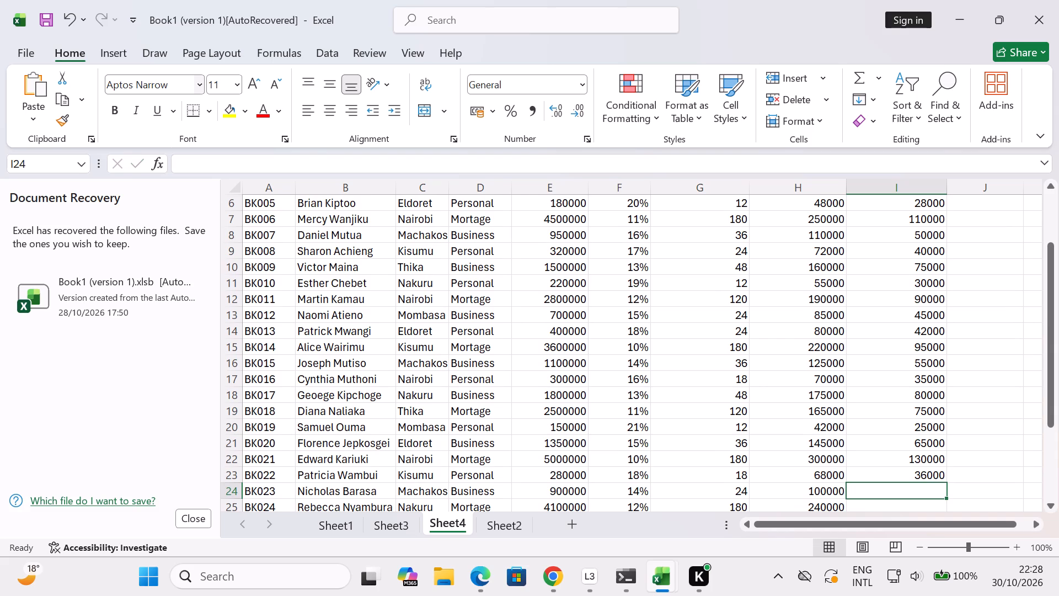
Enter the Monthly Expenses values for loans BK023 to BK025: 48000, 105000 and 39000.
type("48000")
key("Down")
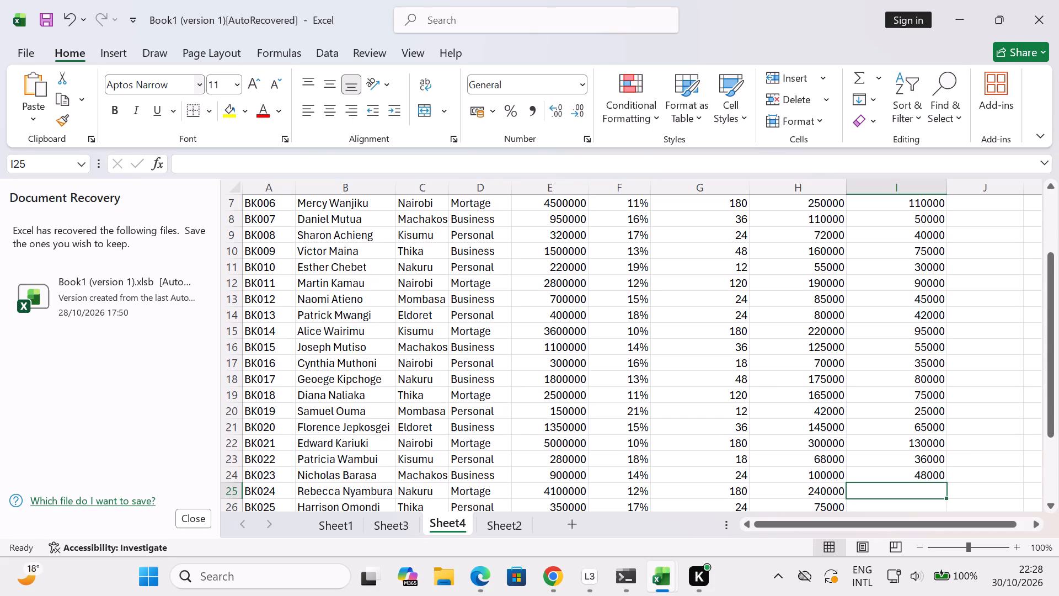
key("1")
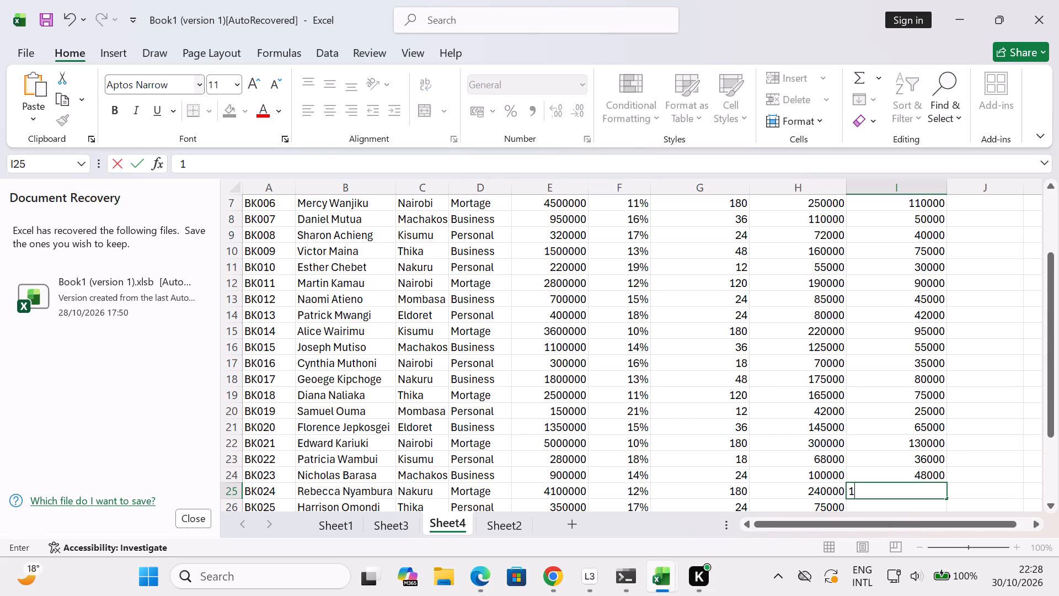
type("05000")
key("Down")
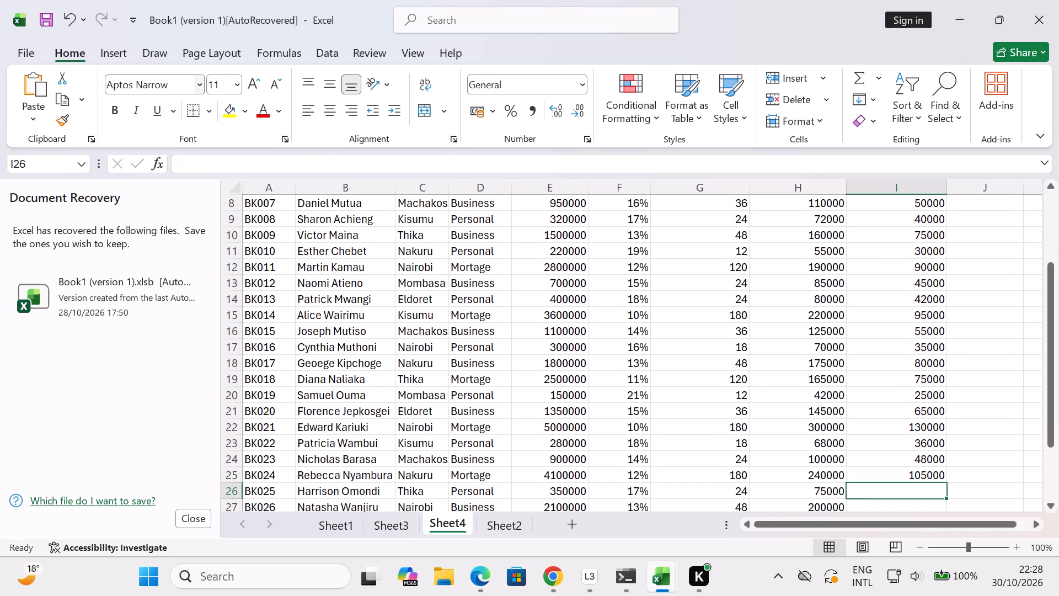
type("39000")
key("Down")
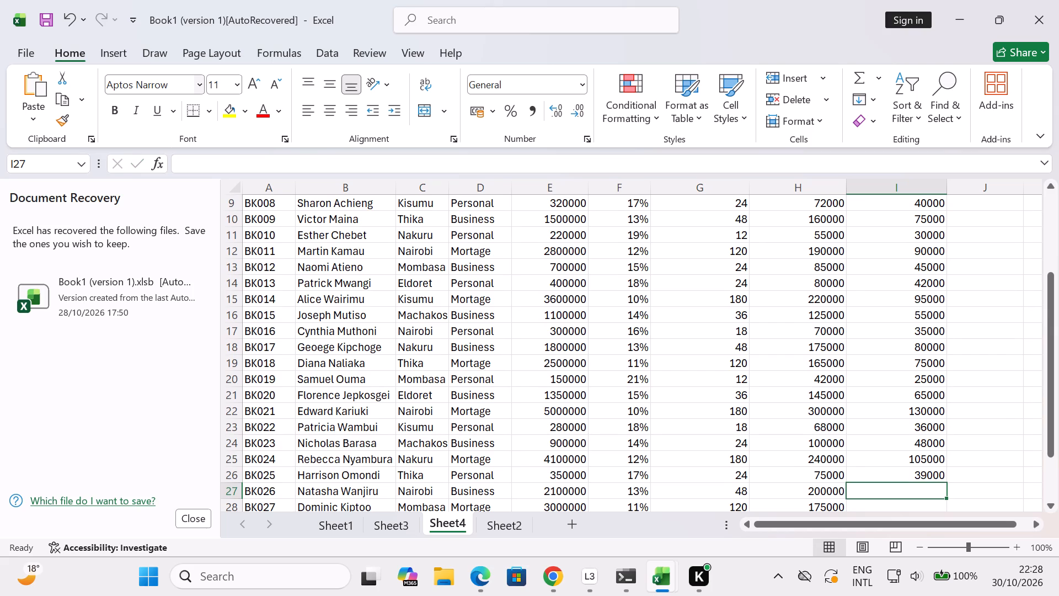
Enter the Monthly Expenses values for loans BK026 to BK028: 85000, 80000 and 27000.
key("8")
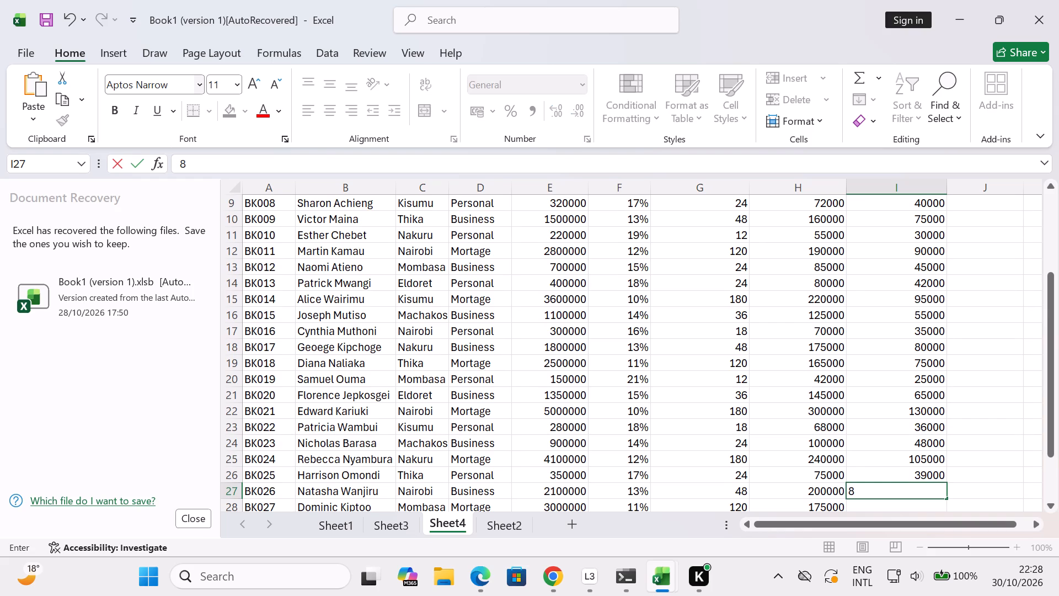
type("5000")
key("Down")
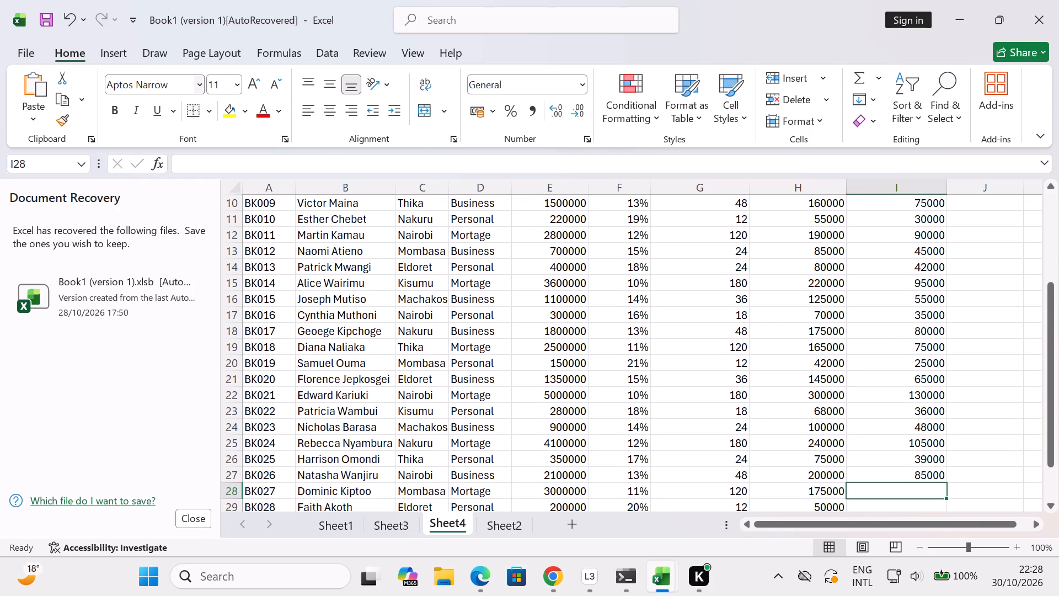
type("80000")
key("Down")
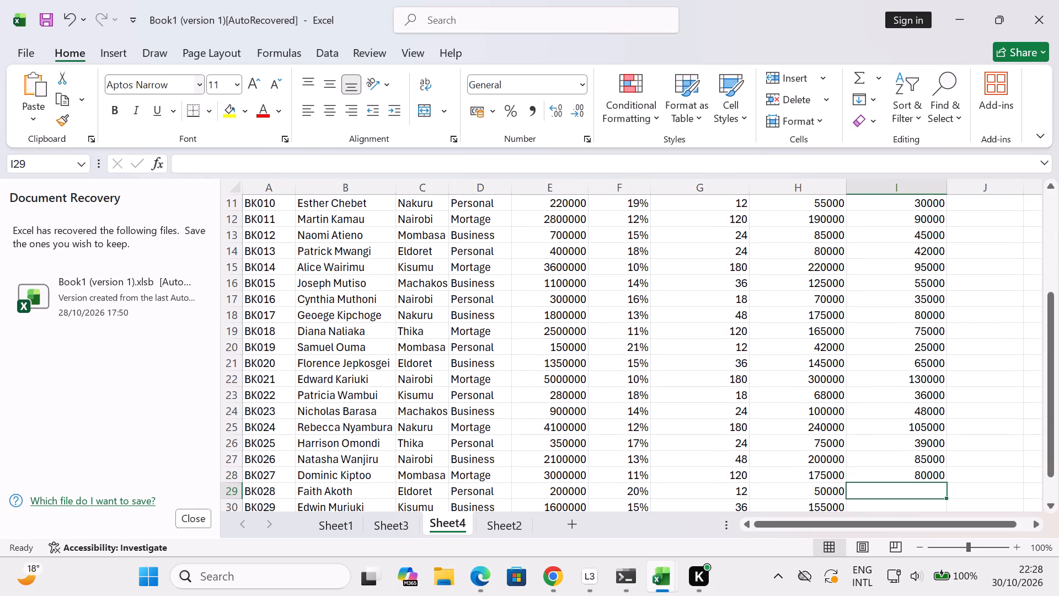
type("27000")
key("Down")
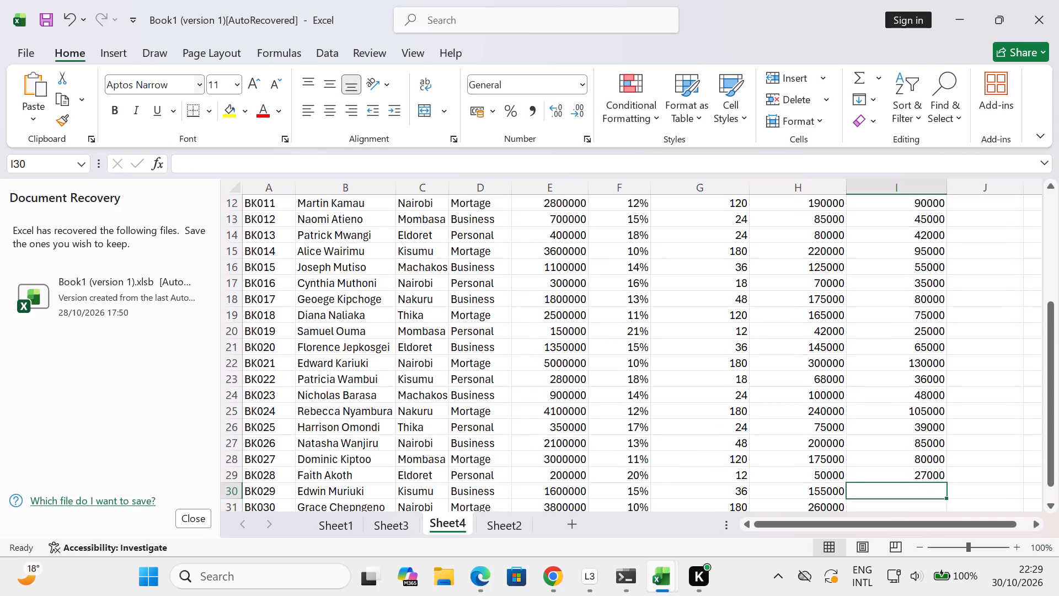
Enter the Monthly Expenses values for the last two loans, BK029 and BK030: 70000 and 115000.
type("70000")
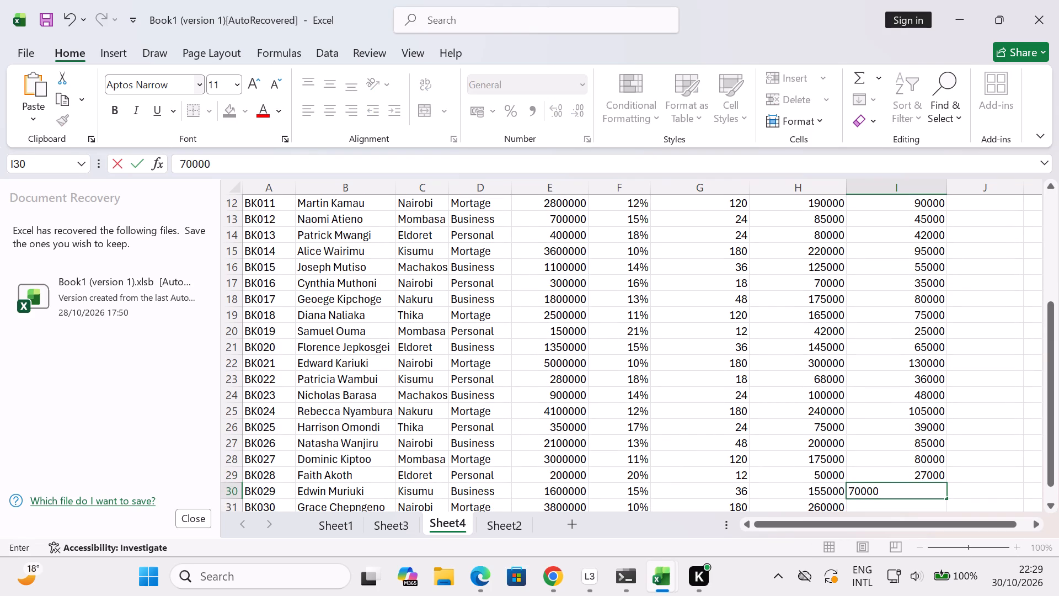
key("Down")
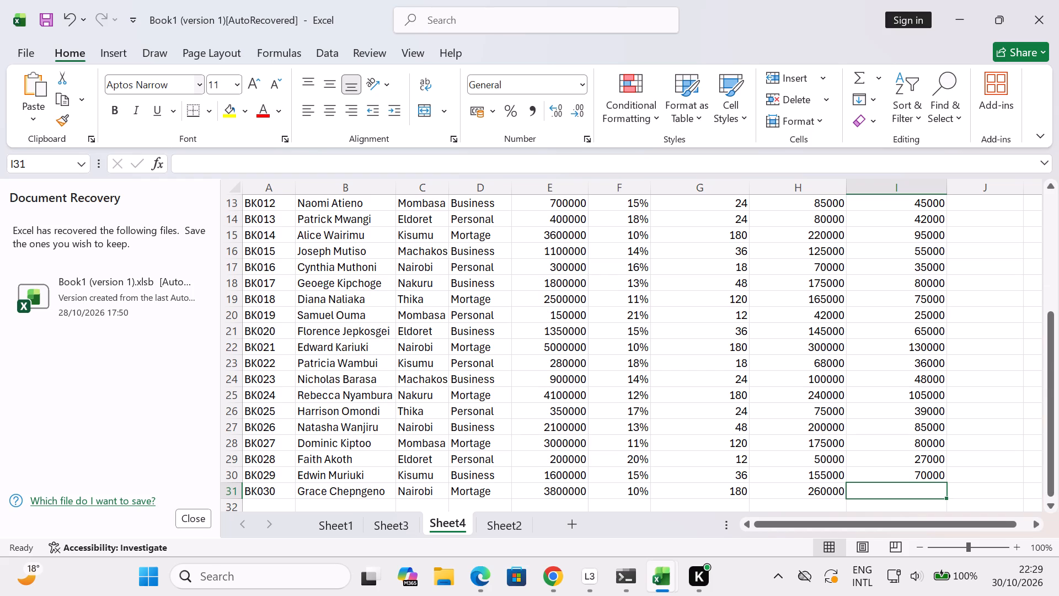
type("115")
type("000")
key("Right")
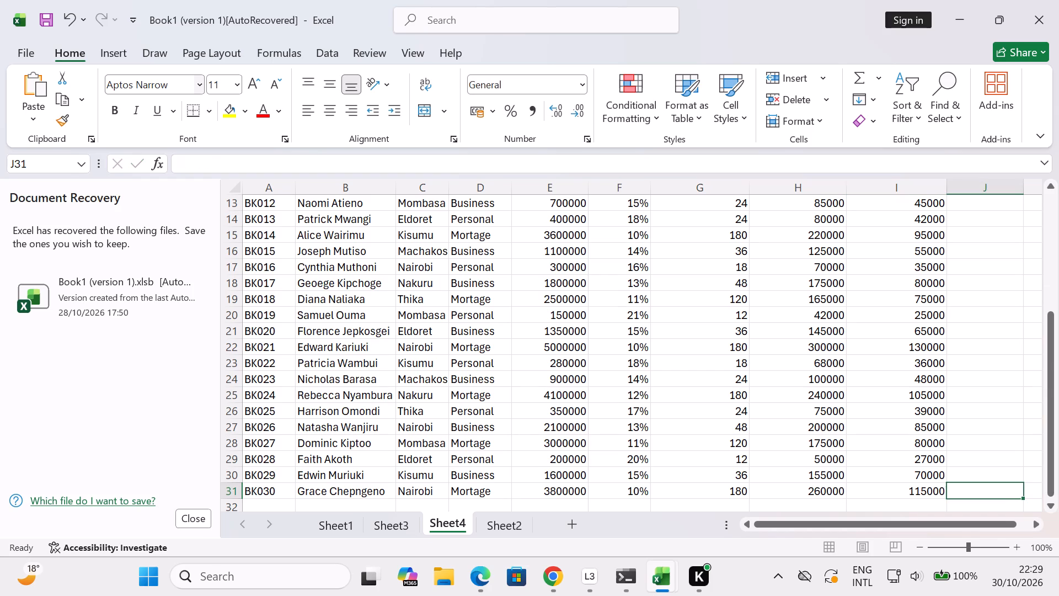
Go back to the first row of the Amount Paid column.
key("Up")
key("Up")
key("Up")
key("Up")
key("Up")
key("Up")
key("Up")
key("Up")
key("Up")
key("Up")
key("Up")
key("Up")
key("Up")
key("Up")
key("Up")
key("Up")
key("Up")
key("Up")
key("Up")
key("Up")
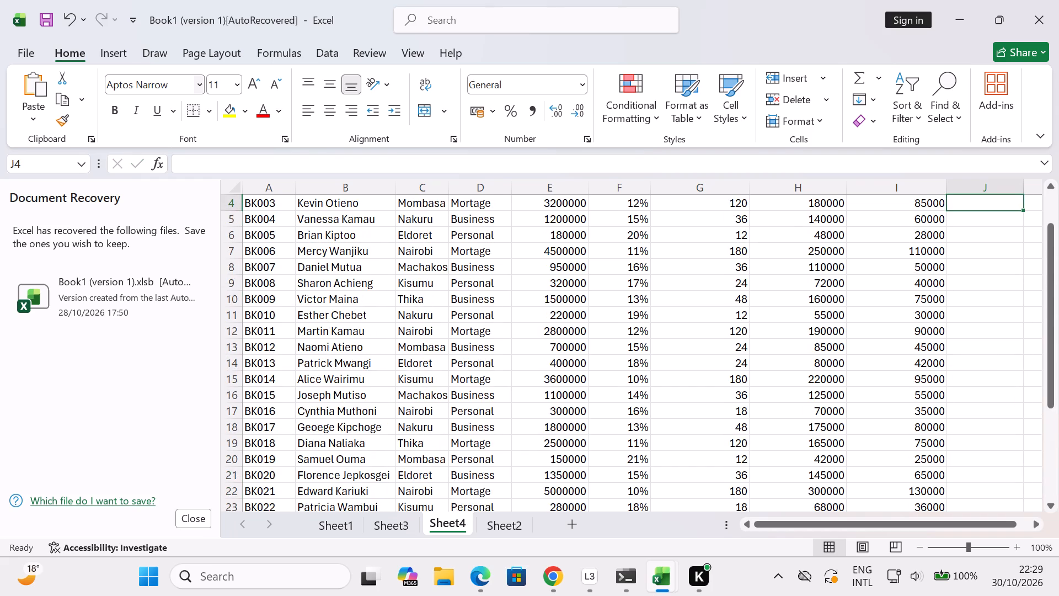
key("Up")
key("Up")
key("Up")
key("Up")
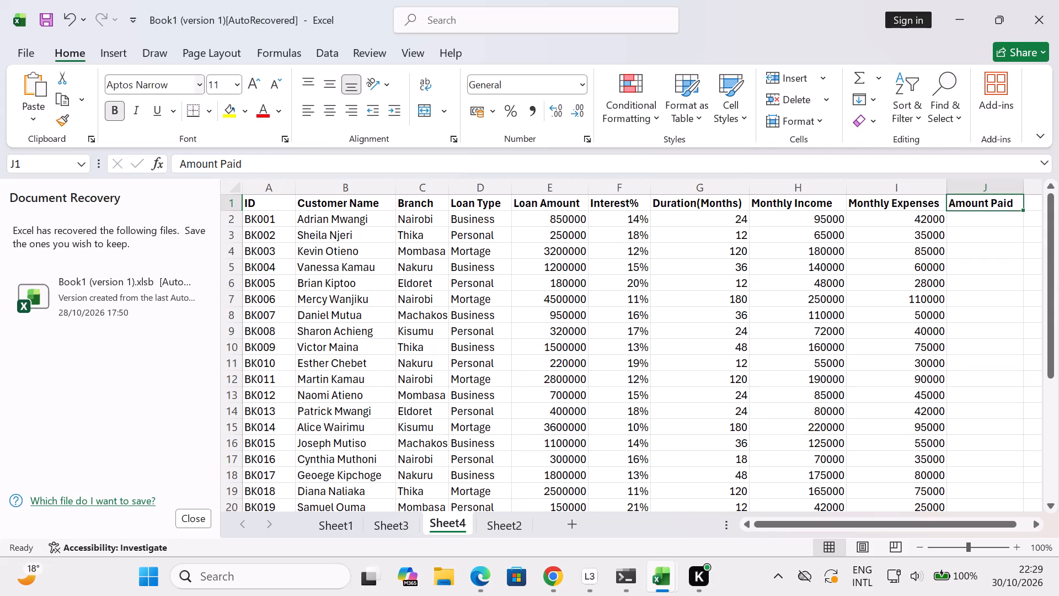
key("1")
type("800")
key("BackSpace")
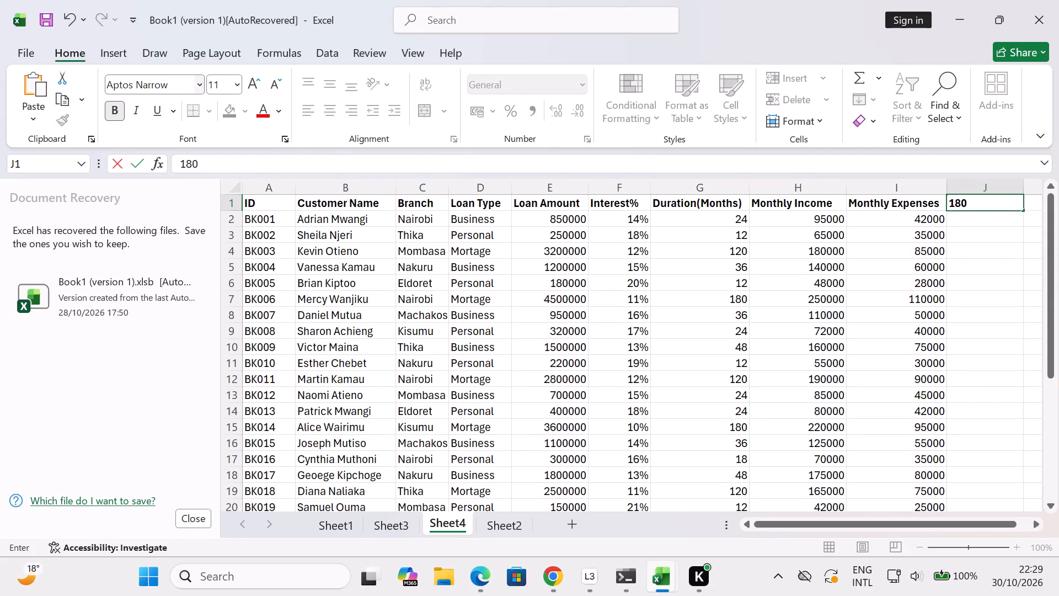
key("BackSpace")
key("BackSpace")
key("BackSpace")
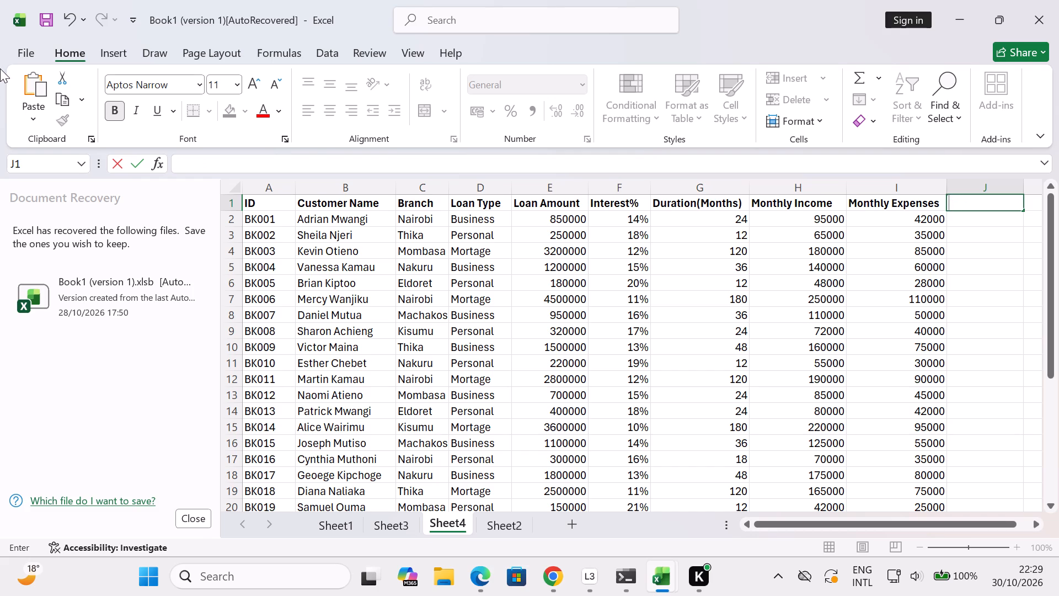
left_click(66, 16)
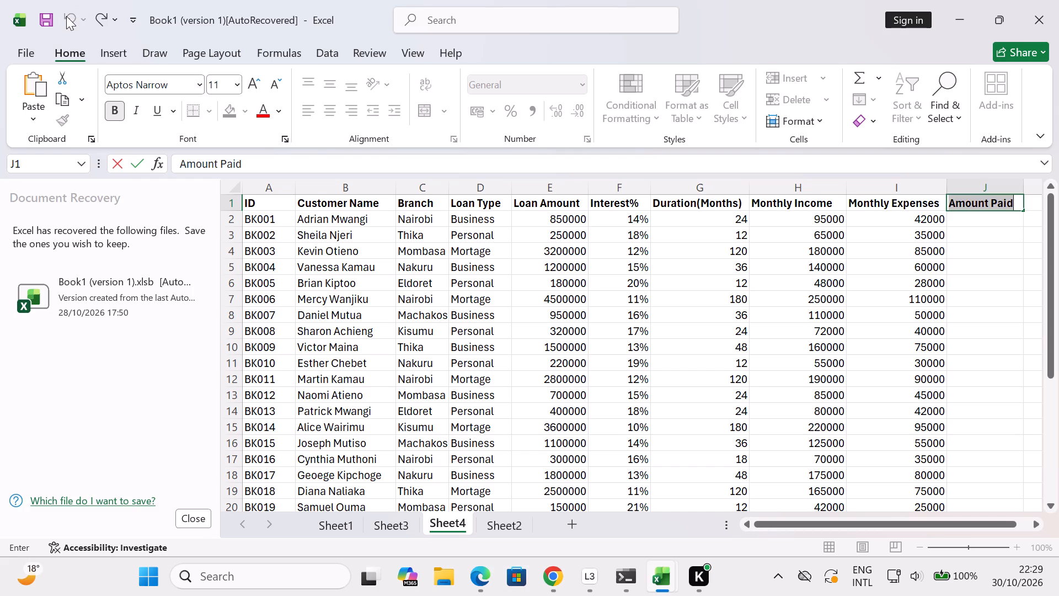
Enter the Amount Paid values for loans BK001 to BK003: 180000, 100000 and 450000.
key("Down")
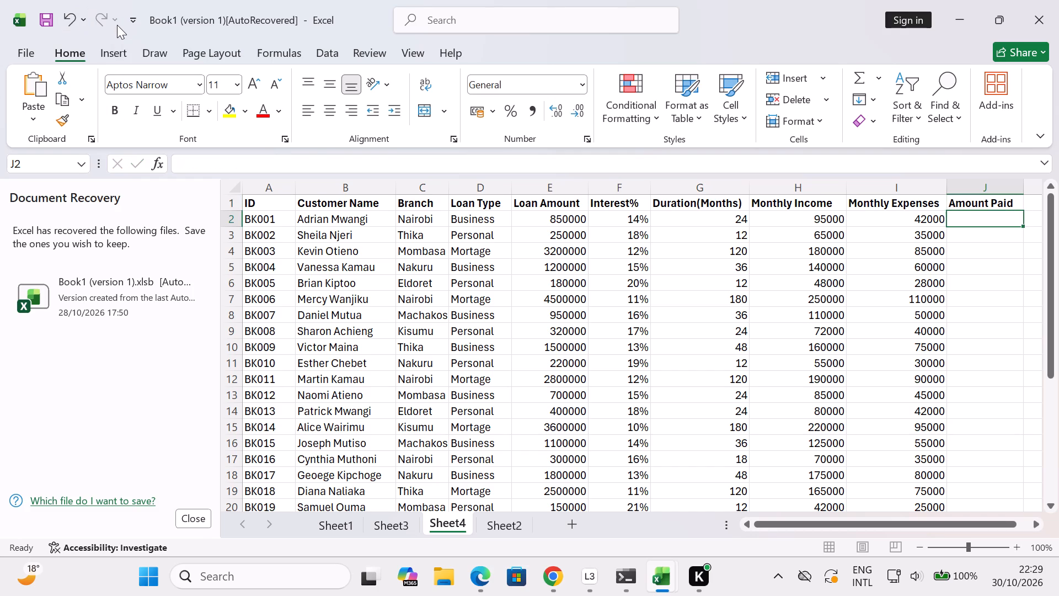
key("1")
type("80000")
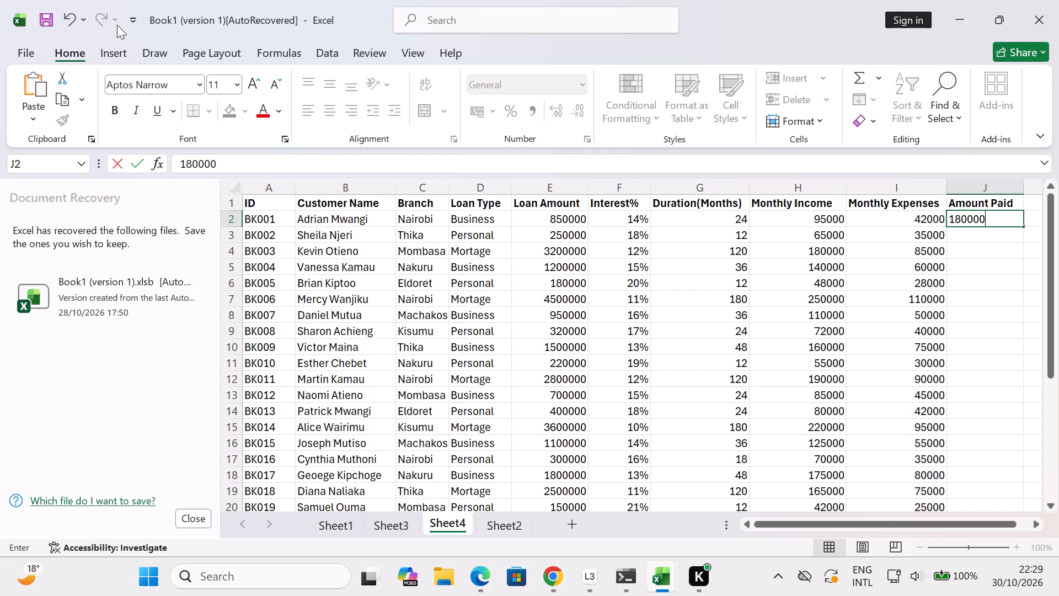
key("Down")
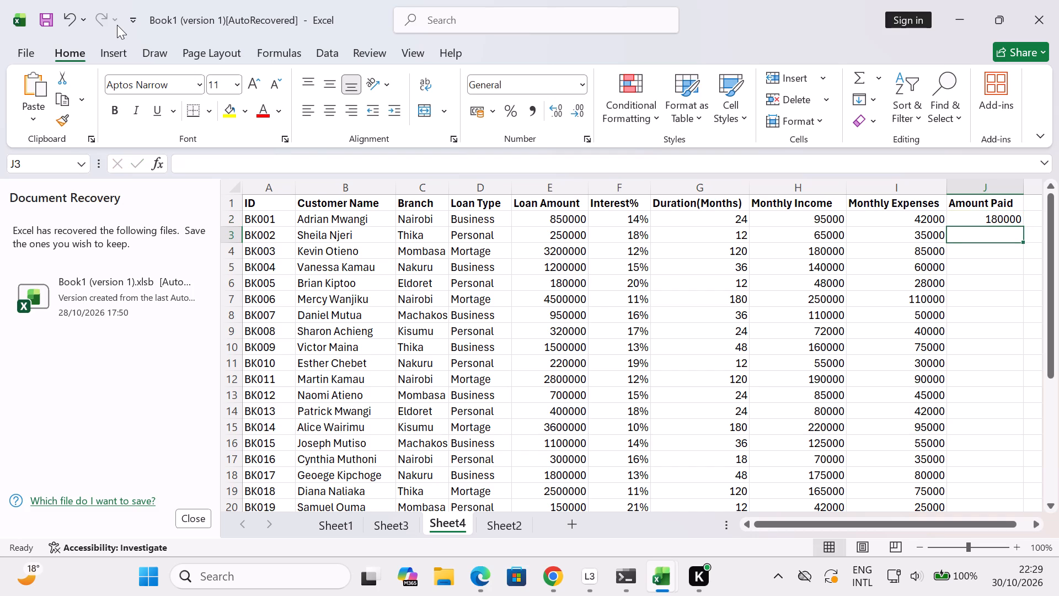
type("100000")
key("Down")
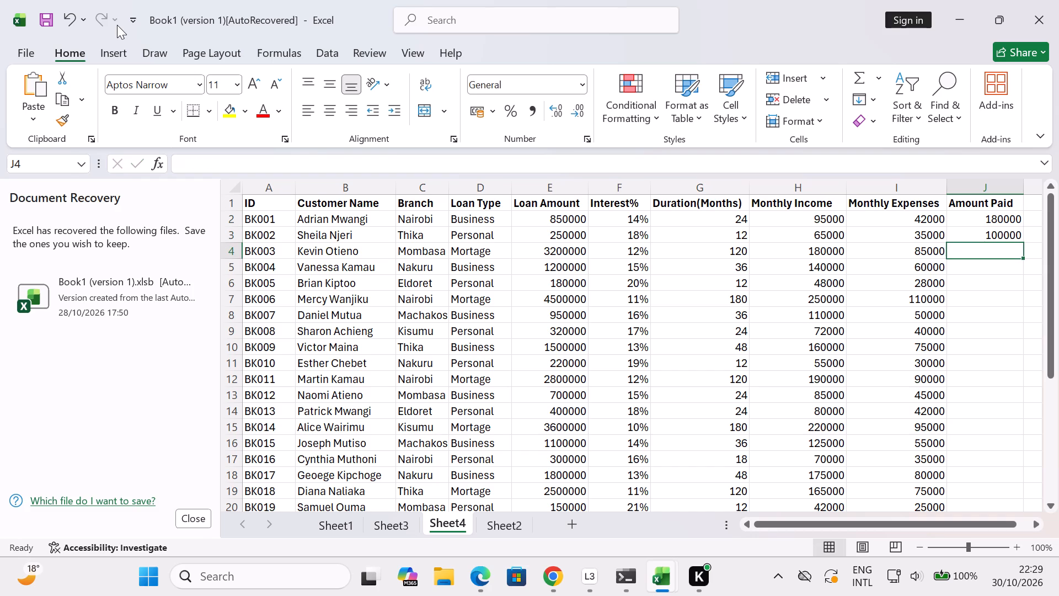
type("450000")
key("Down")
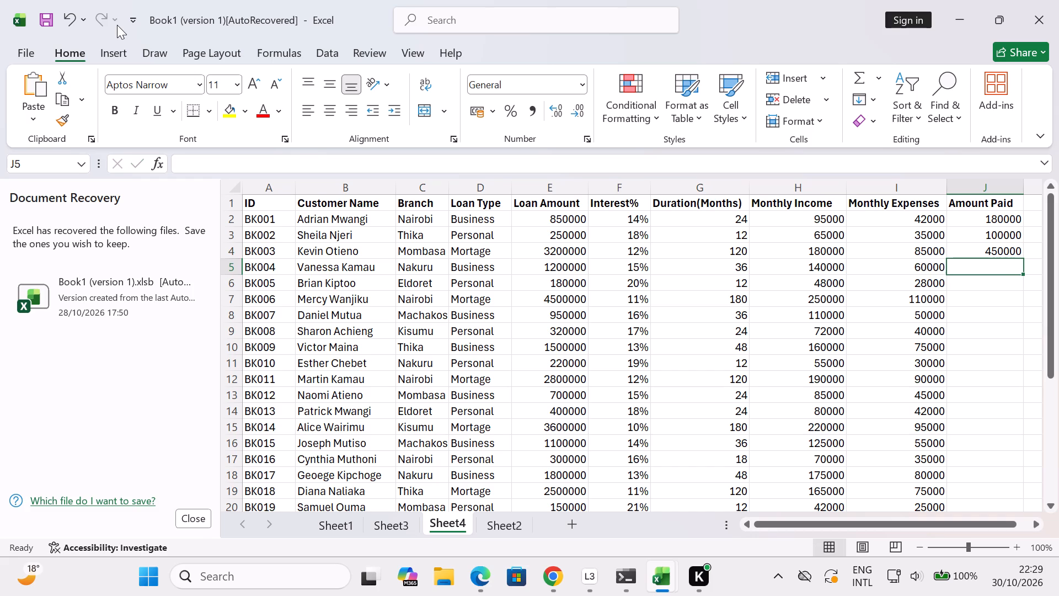
Enter the Amount Paid values for loans BK004 to BK007: 300000, 60000, 700000 and 220000.
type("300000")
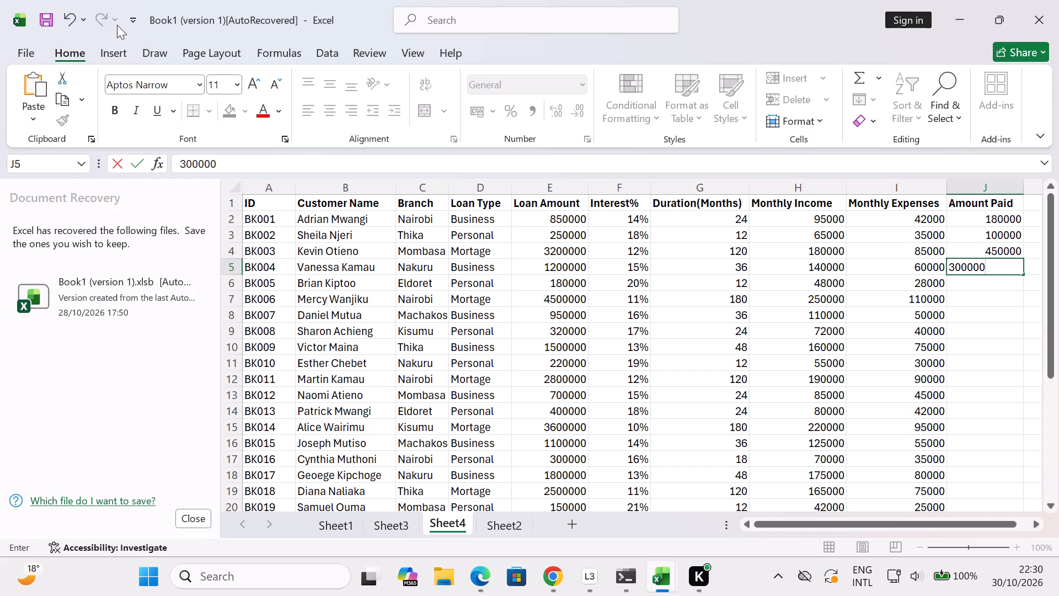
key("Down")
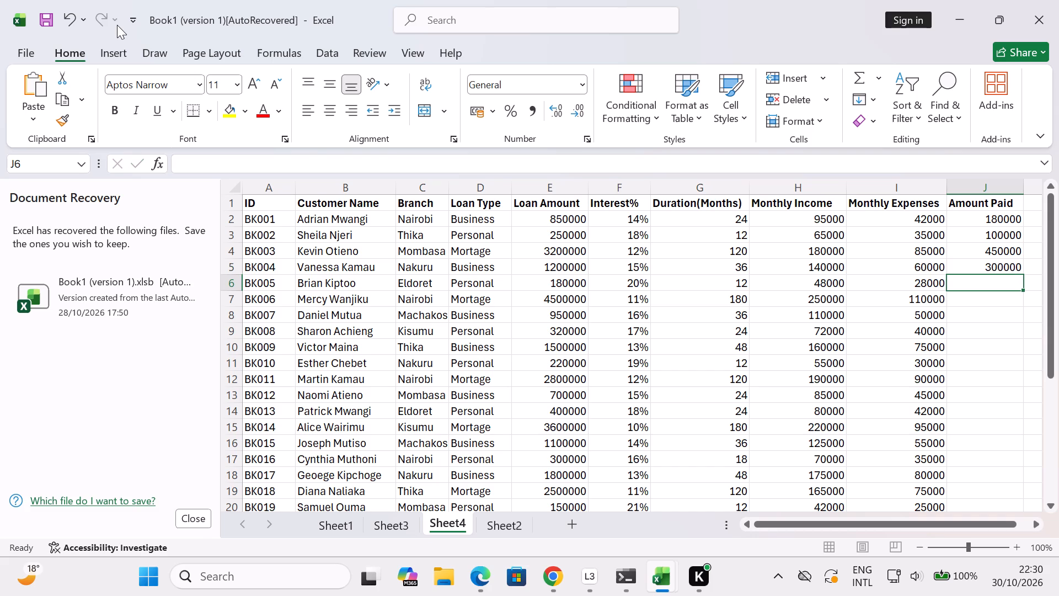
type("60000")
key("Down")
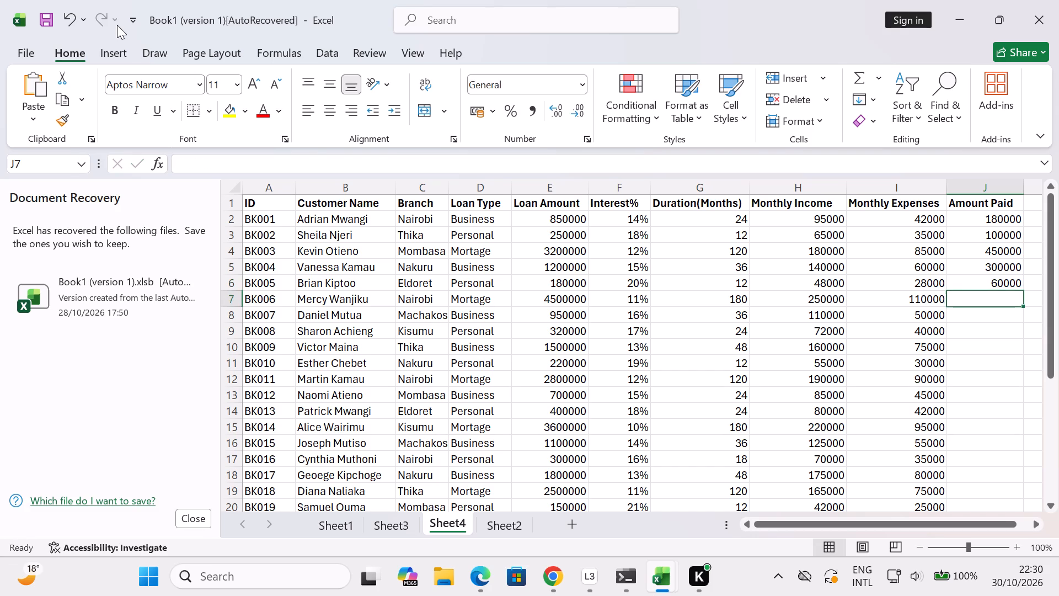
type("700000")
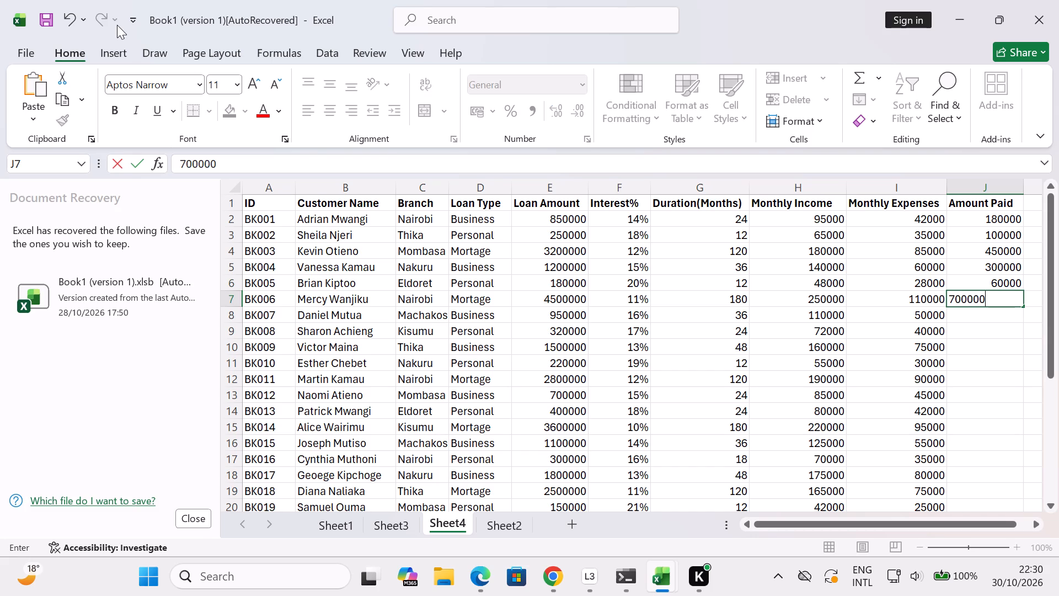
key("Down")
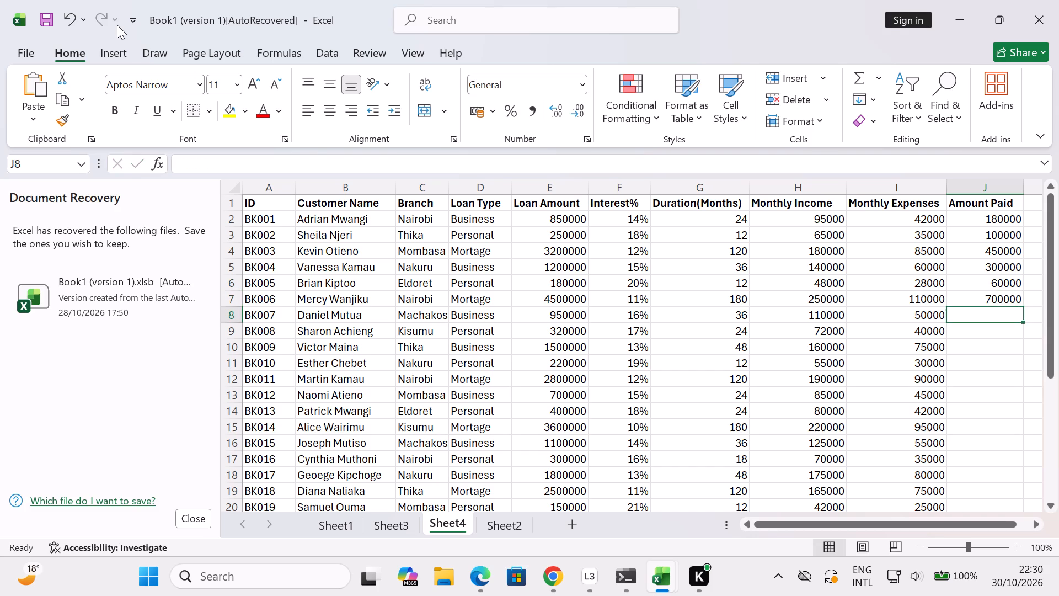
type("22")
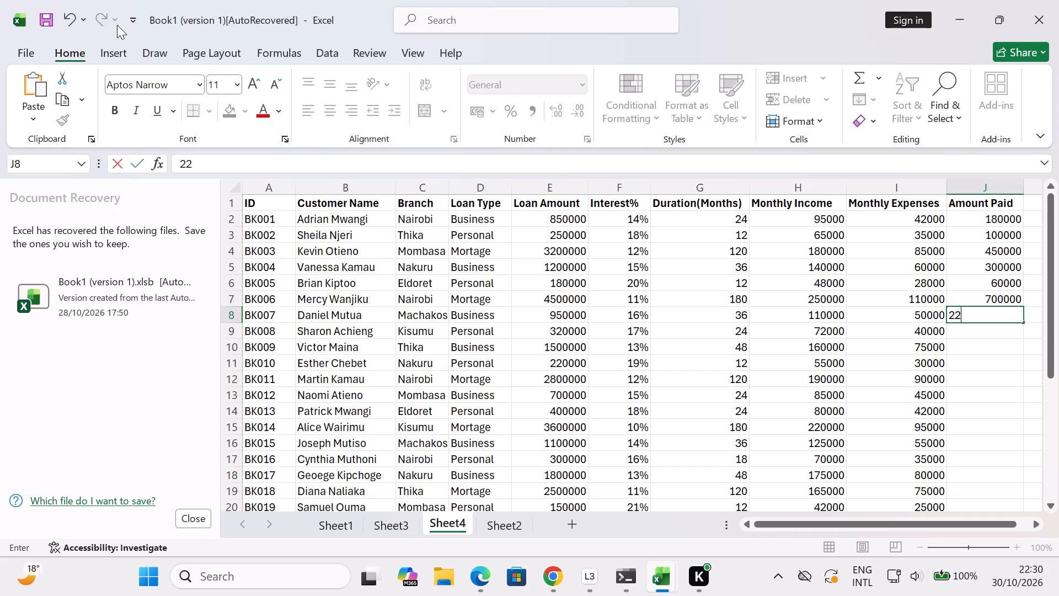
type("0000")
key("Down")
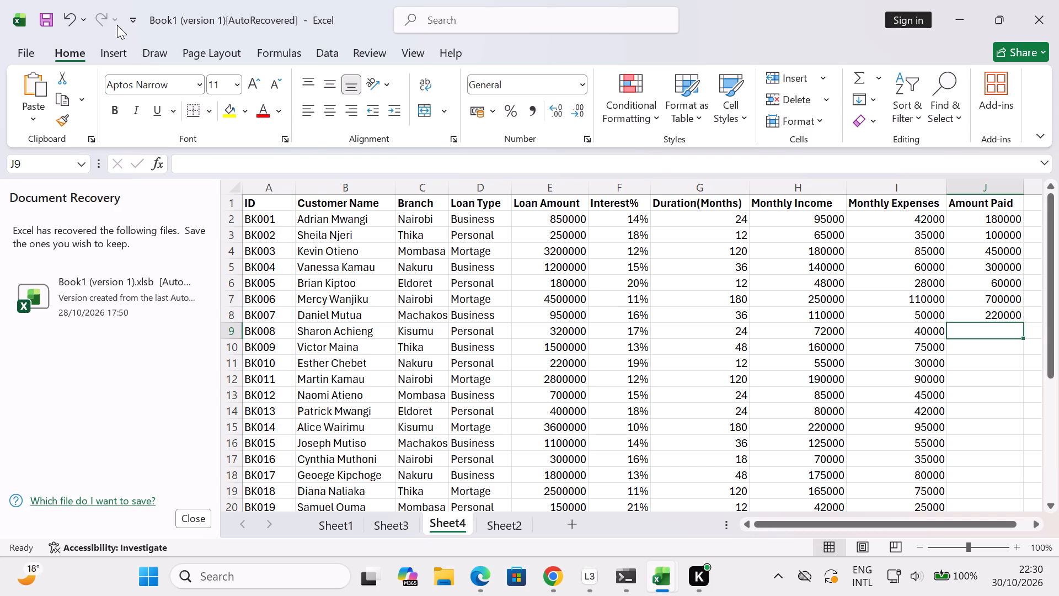
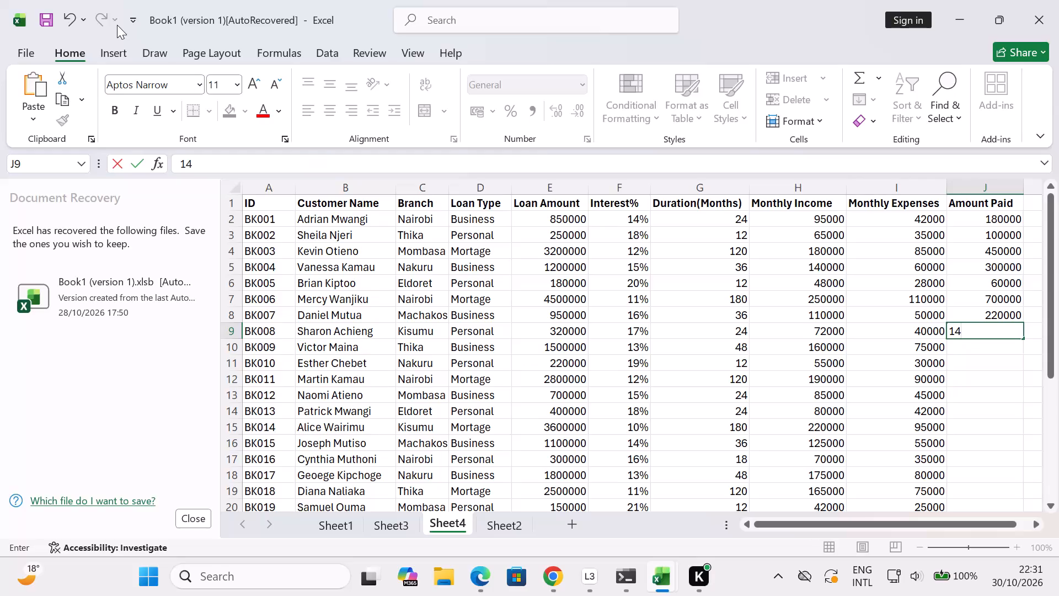
Enter the Amount Paid values for loans BK008 to BK011: 140000, 400000, 90000 and 500000.
key("0")
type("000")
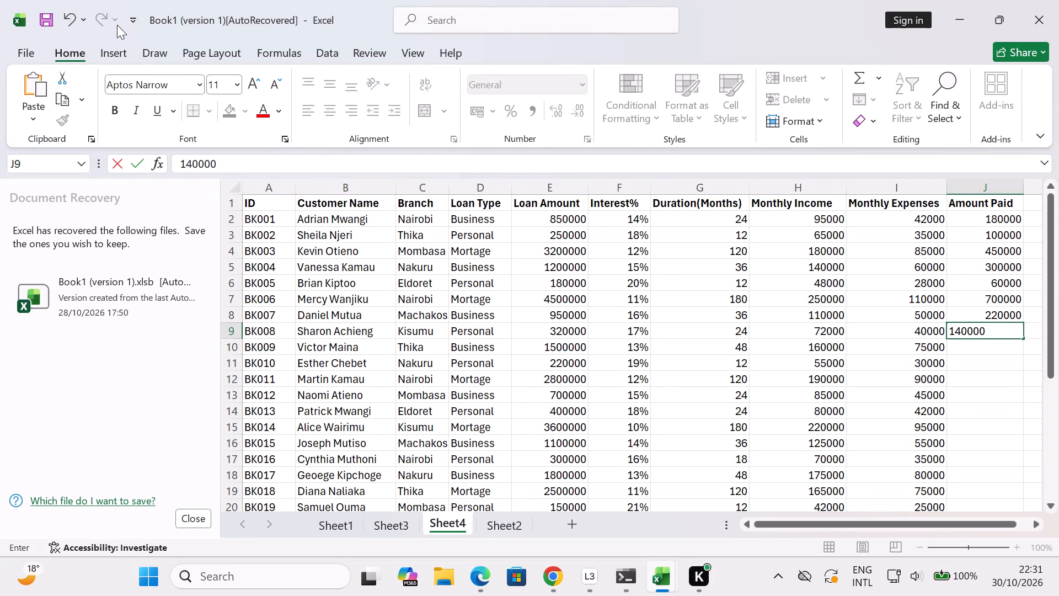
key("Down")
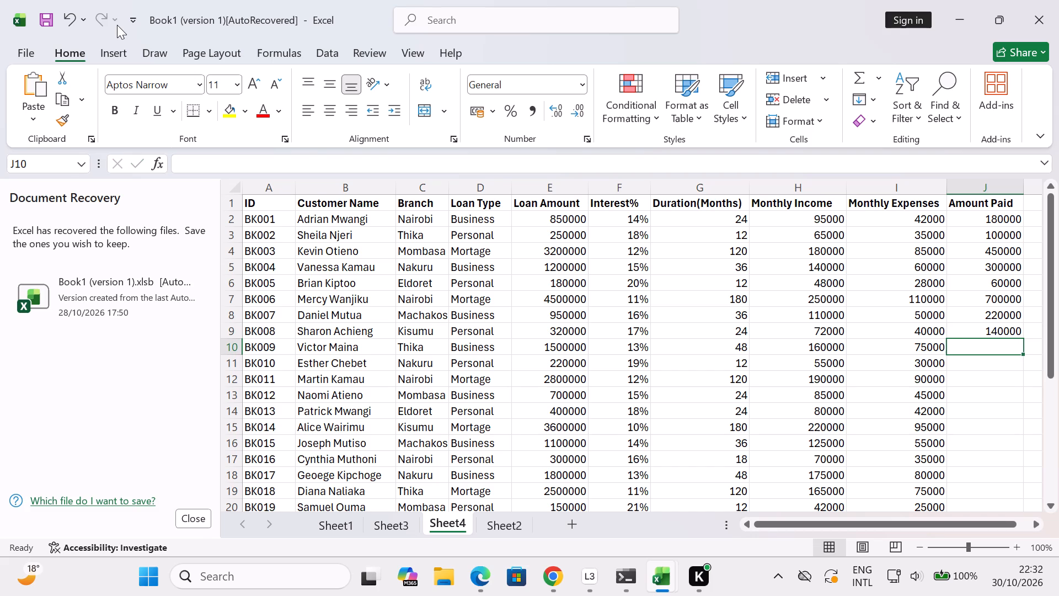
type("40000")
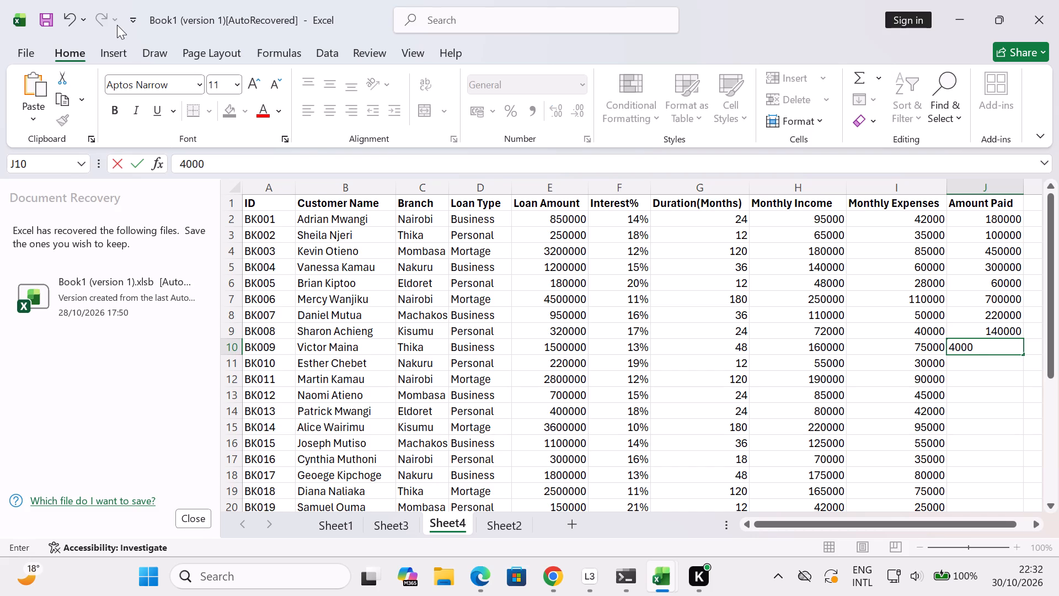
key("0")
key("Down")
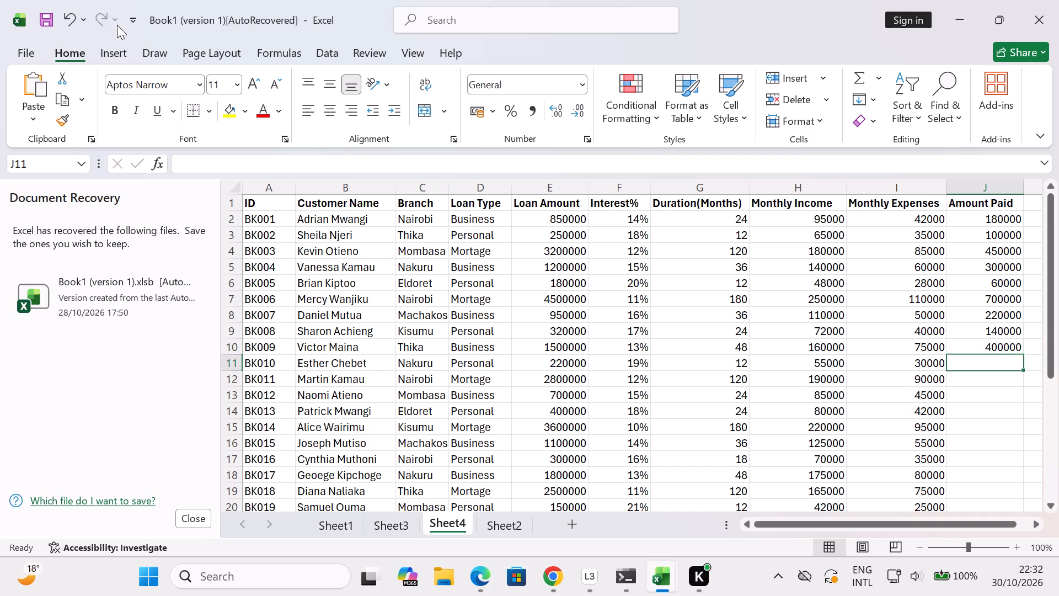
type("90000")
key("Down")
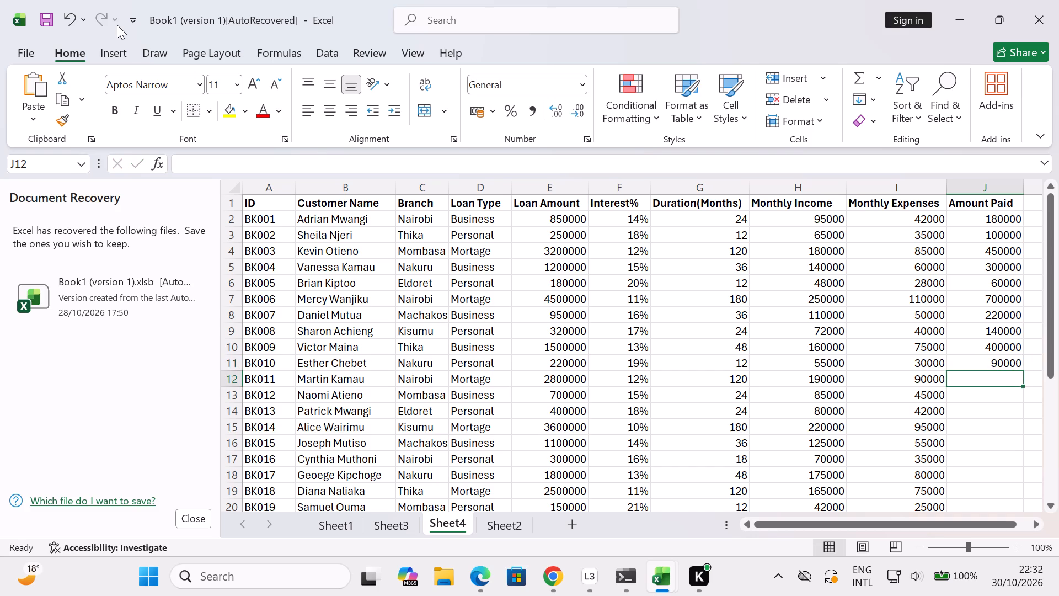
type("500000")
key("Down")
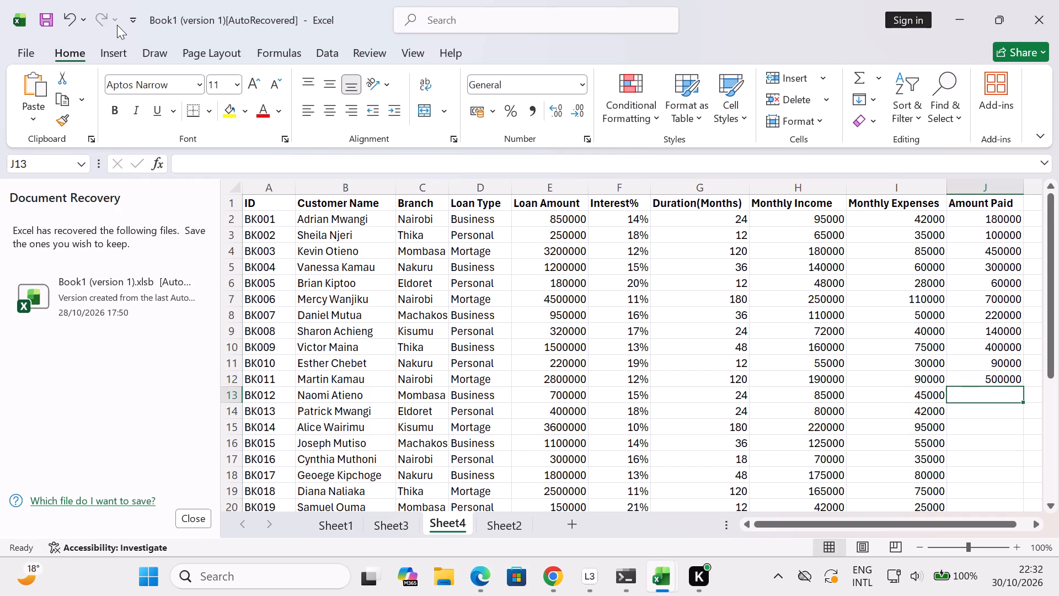
Enter the Amount Paid values for loans BK012 to BK015: 170000, 150000, 600000 and 280000.
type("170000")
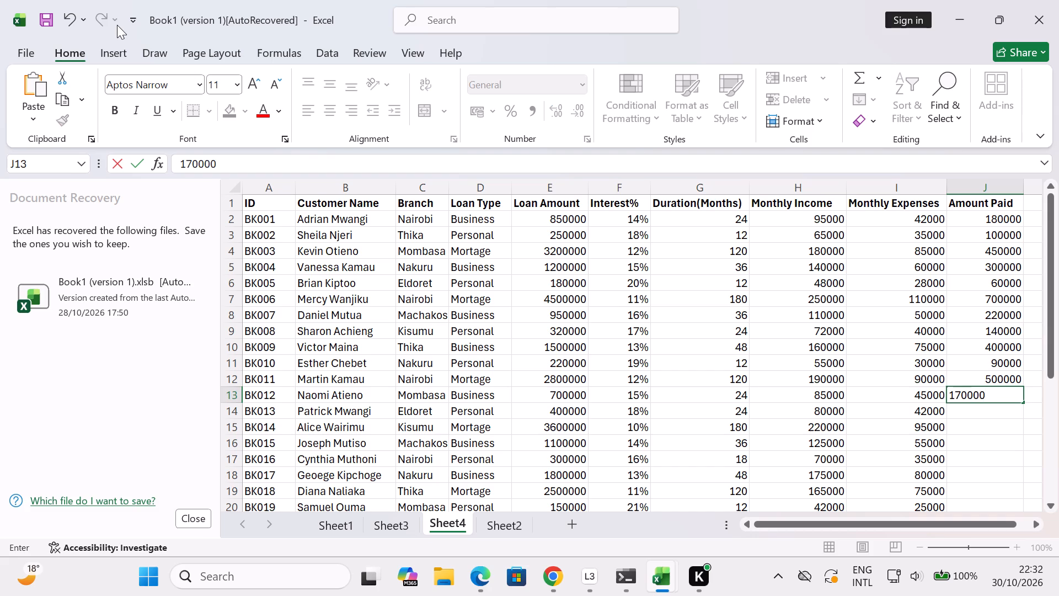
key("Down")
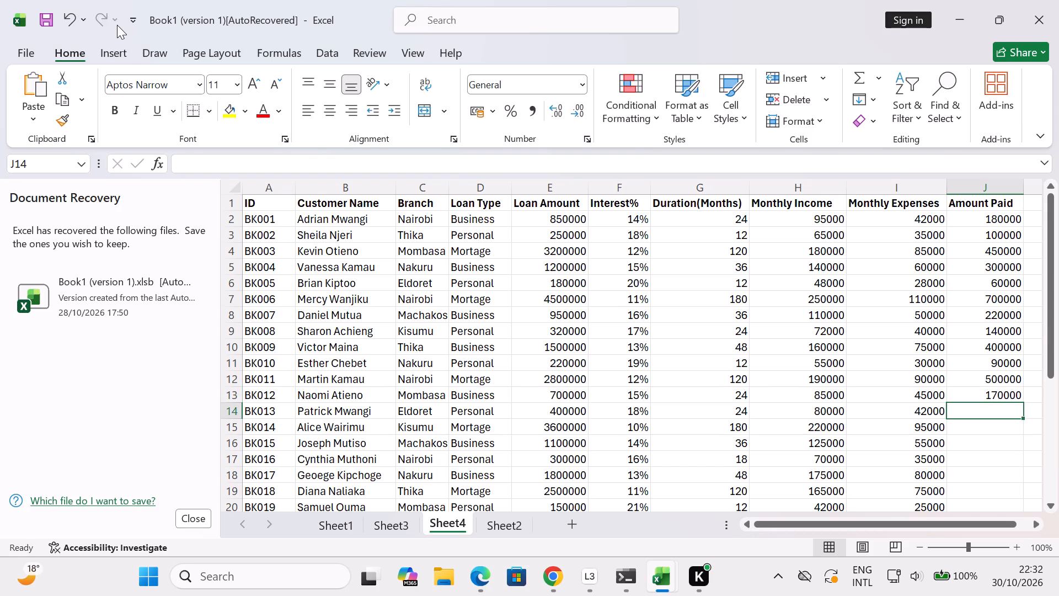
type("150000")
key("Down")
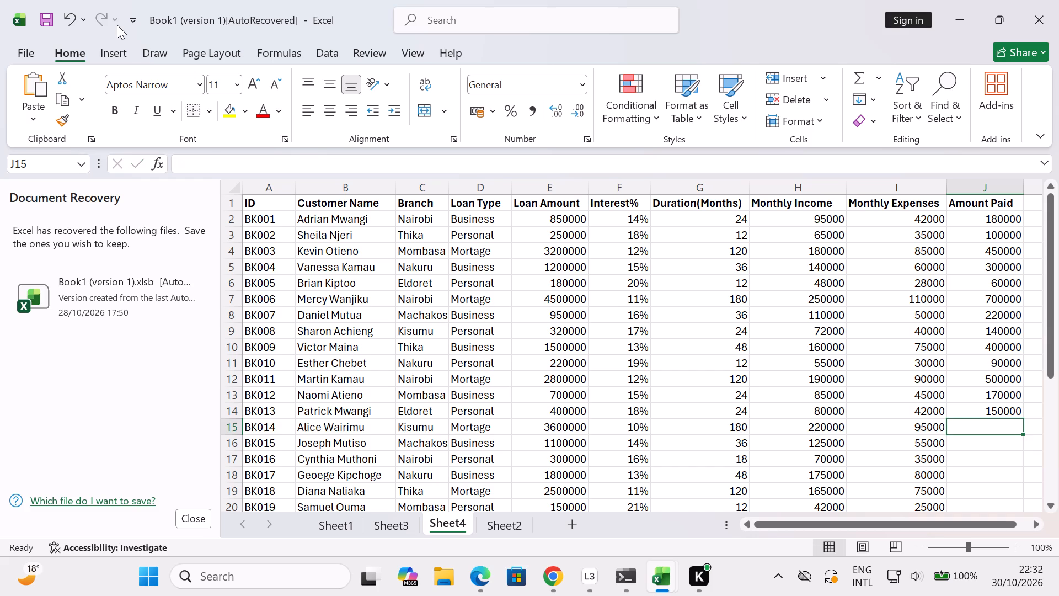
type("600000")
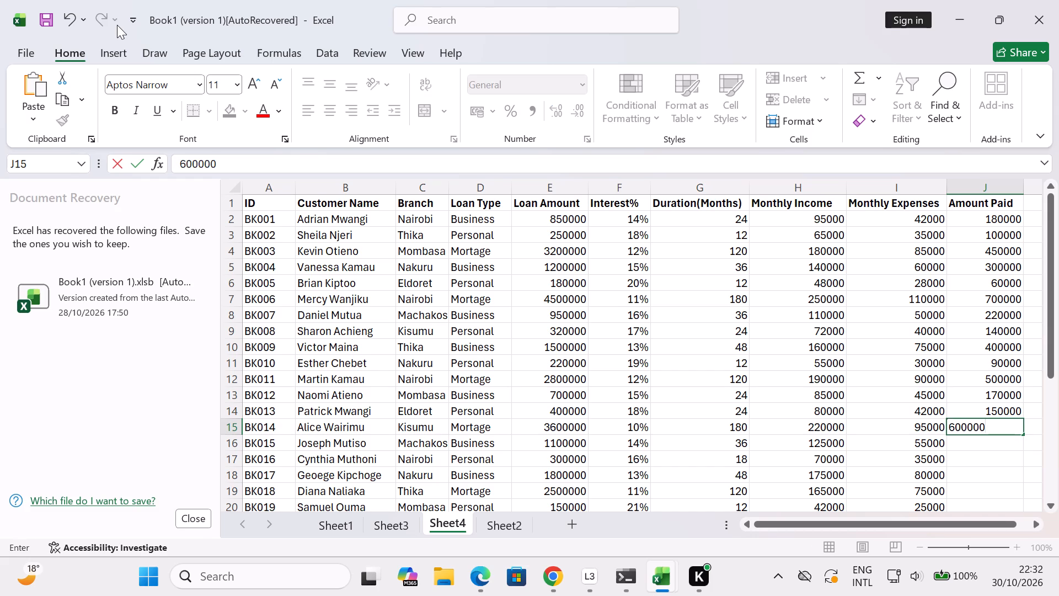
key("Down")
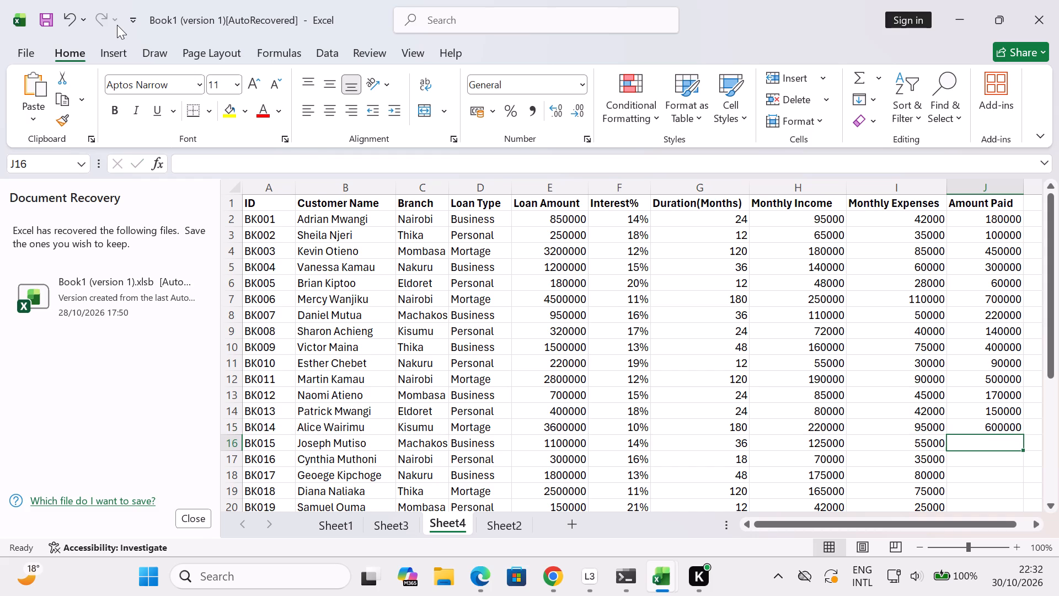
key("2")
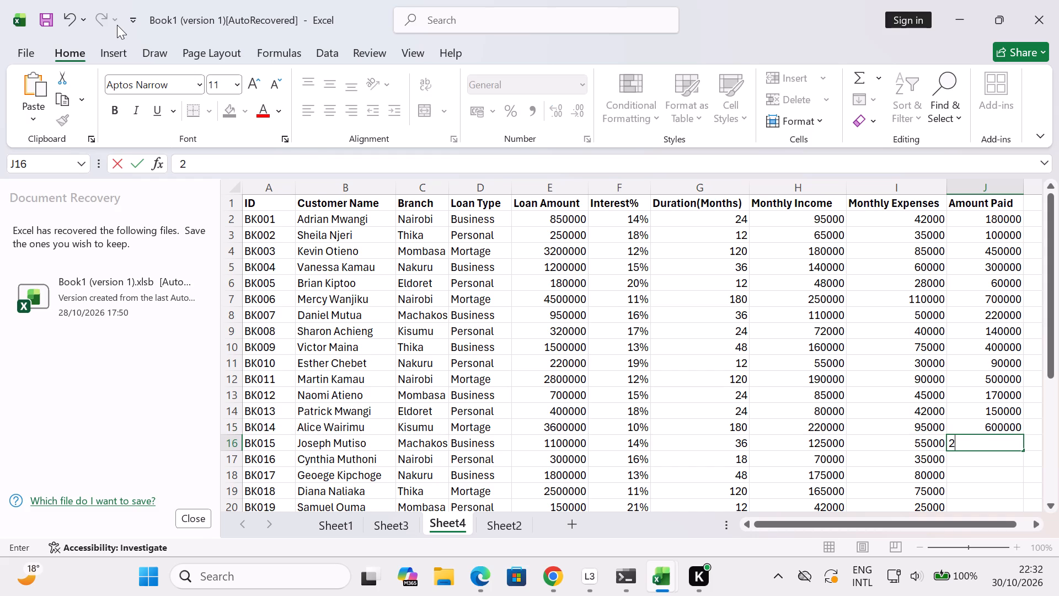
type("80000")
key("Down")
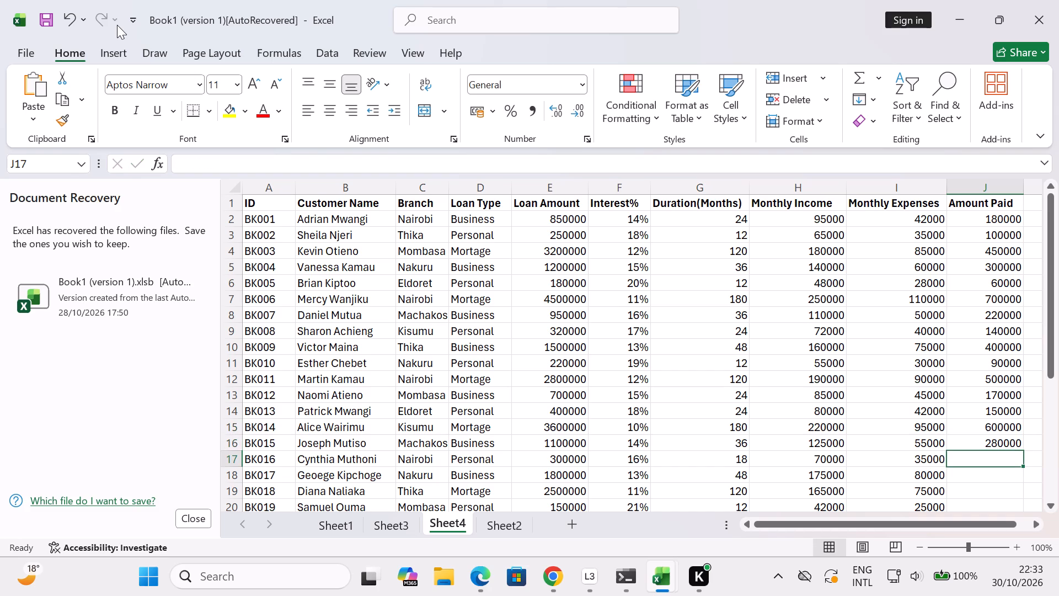
Enter the Amount Paid values for loans BK016 to BK018: 120000, 450000 and 350000.
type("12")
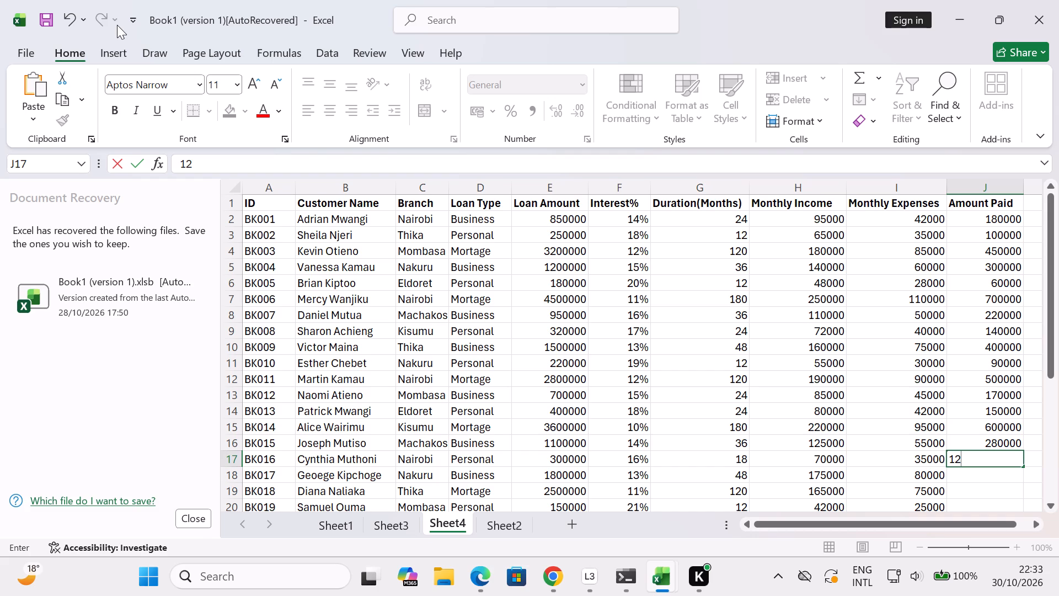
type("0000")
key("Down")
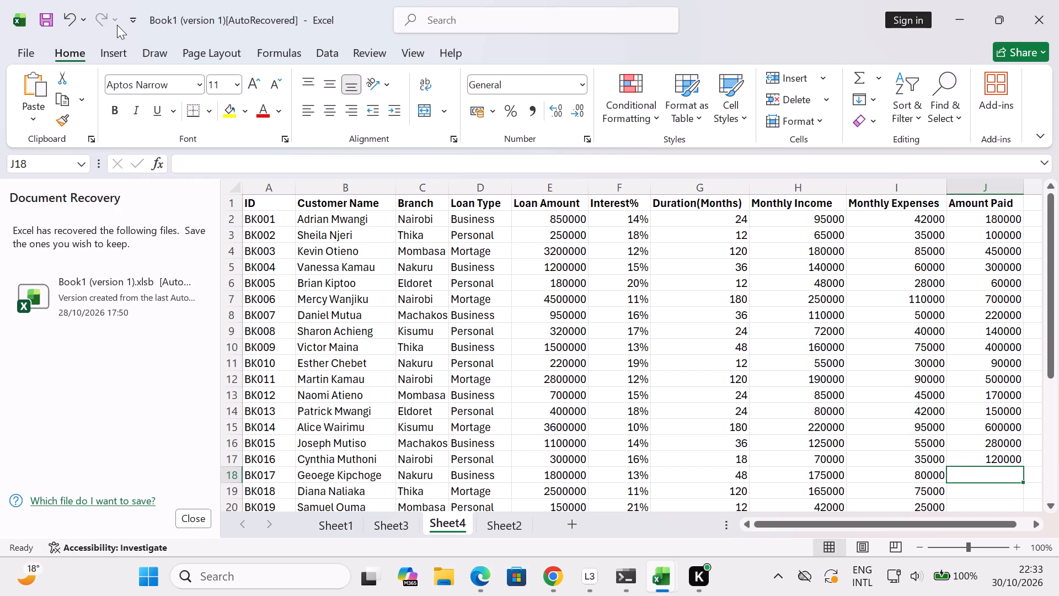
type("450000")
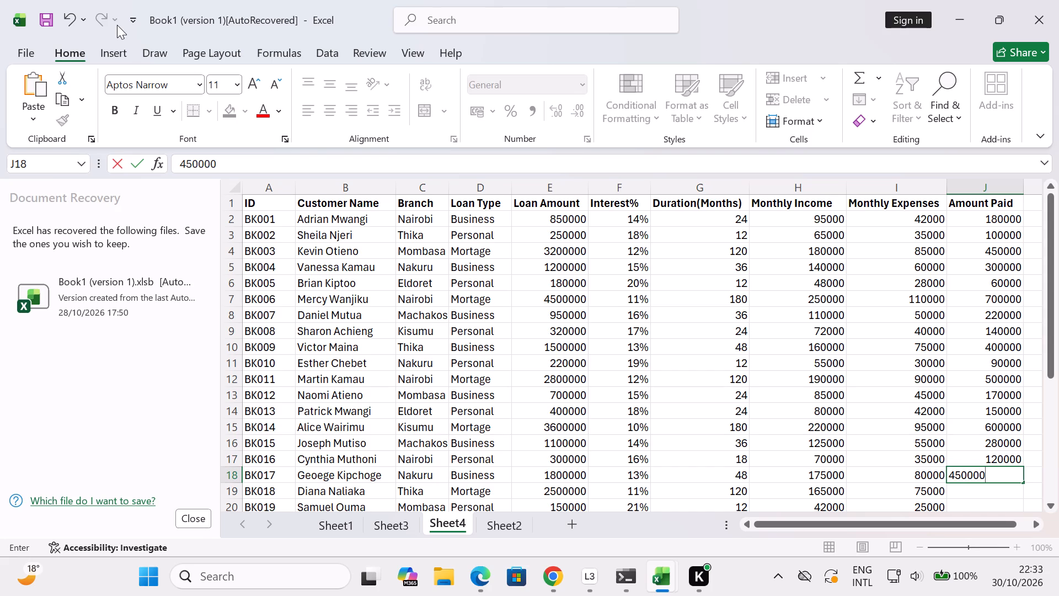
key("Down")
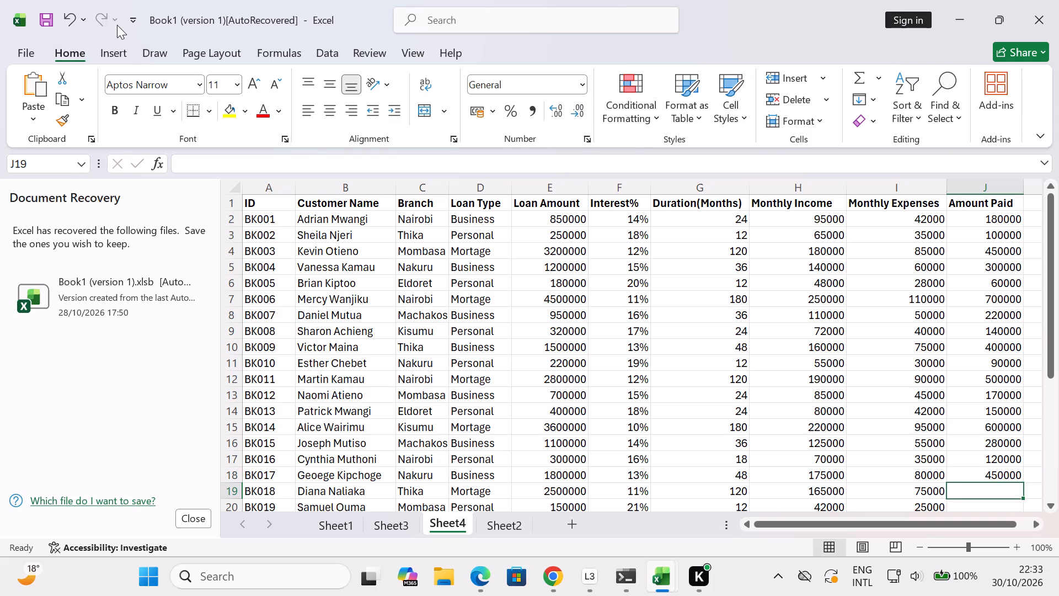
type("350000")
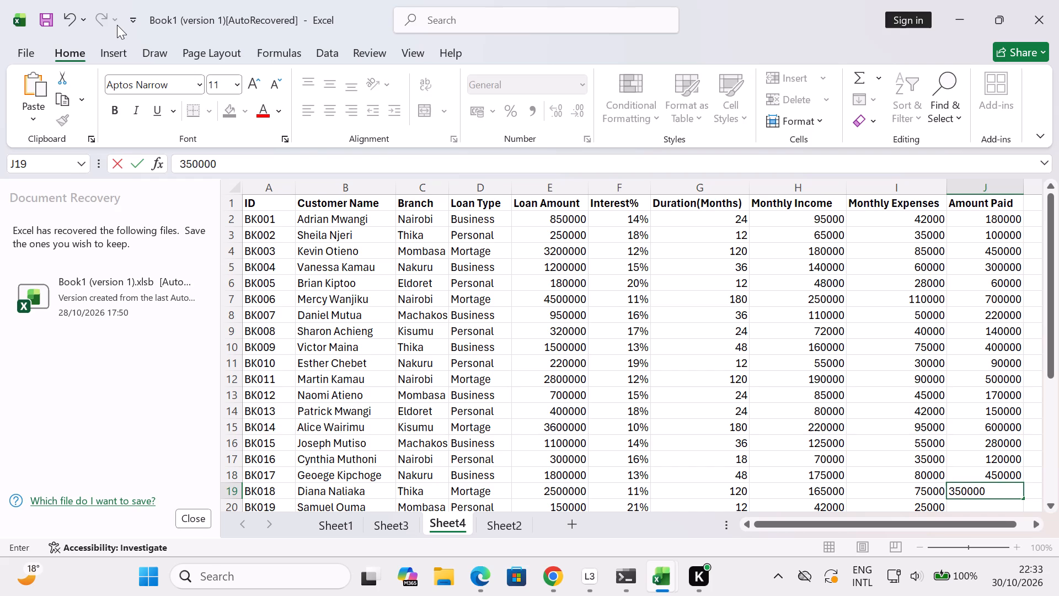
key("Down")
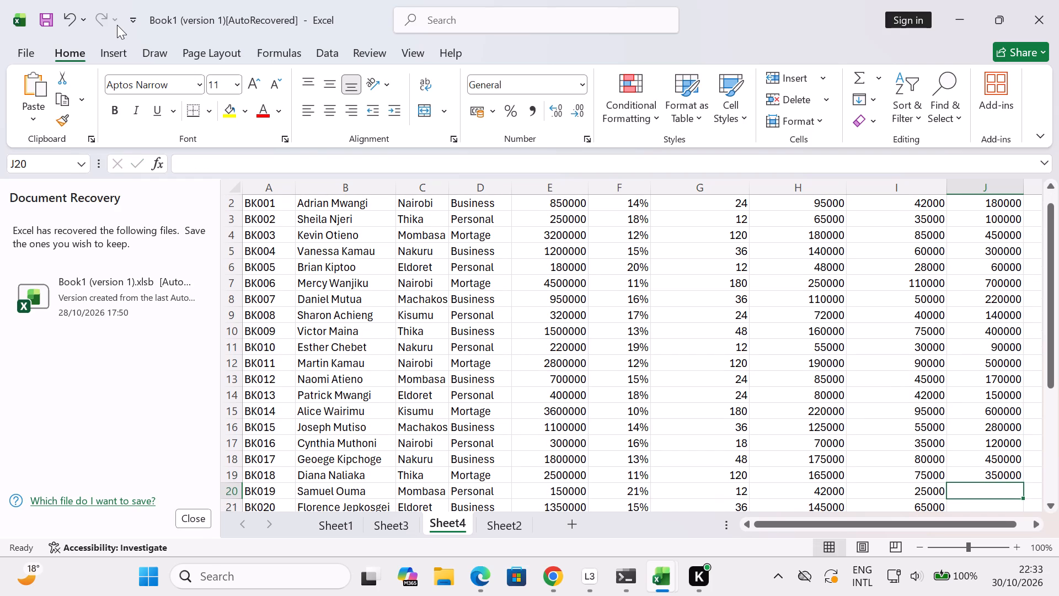
Enter the Amount Paid values for loans BK019 to BK021: 70000, 320000 and 850000.
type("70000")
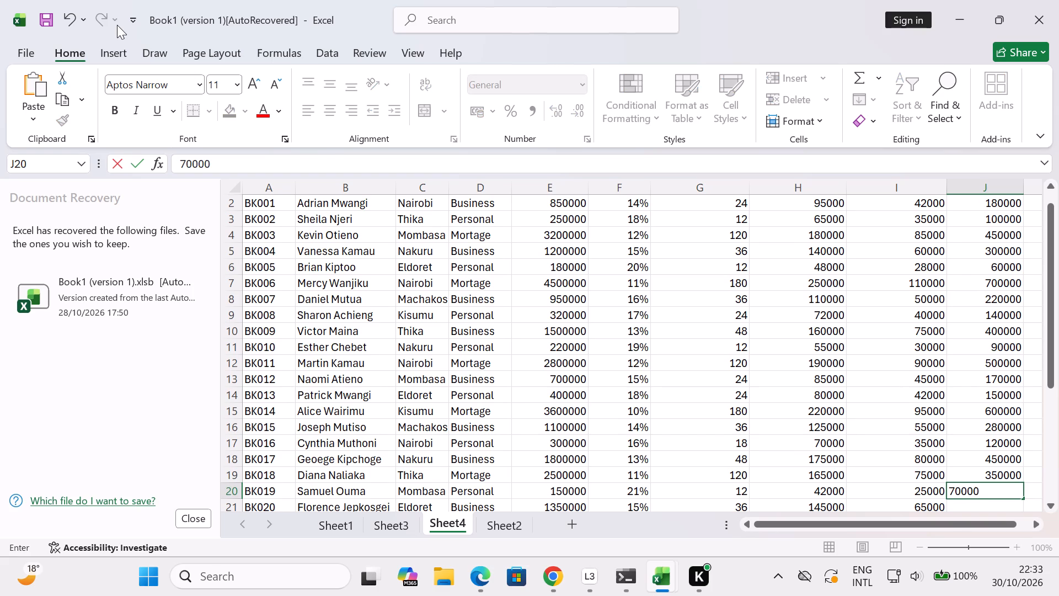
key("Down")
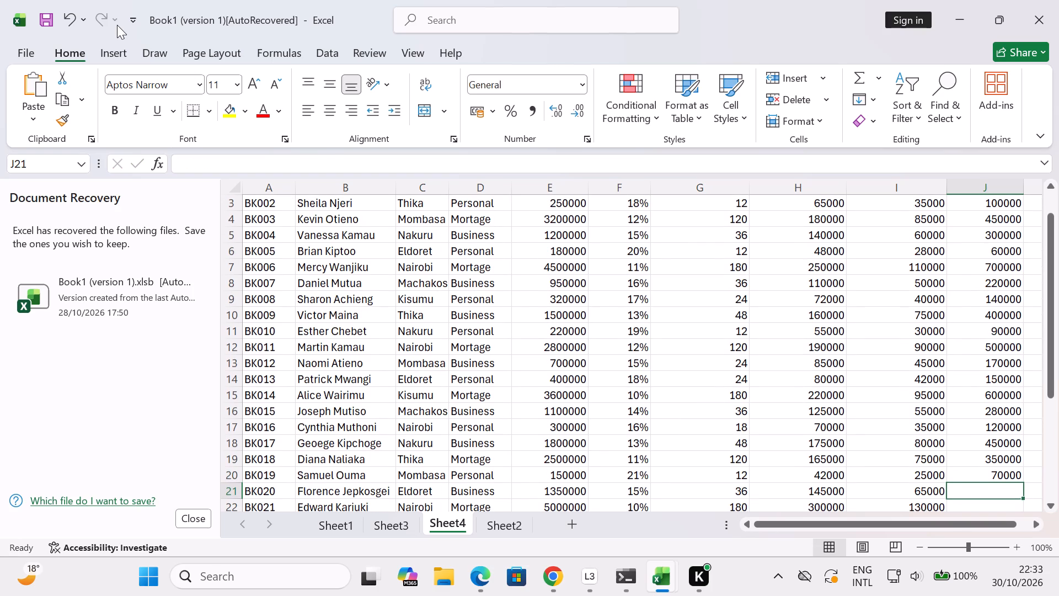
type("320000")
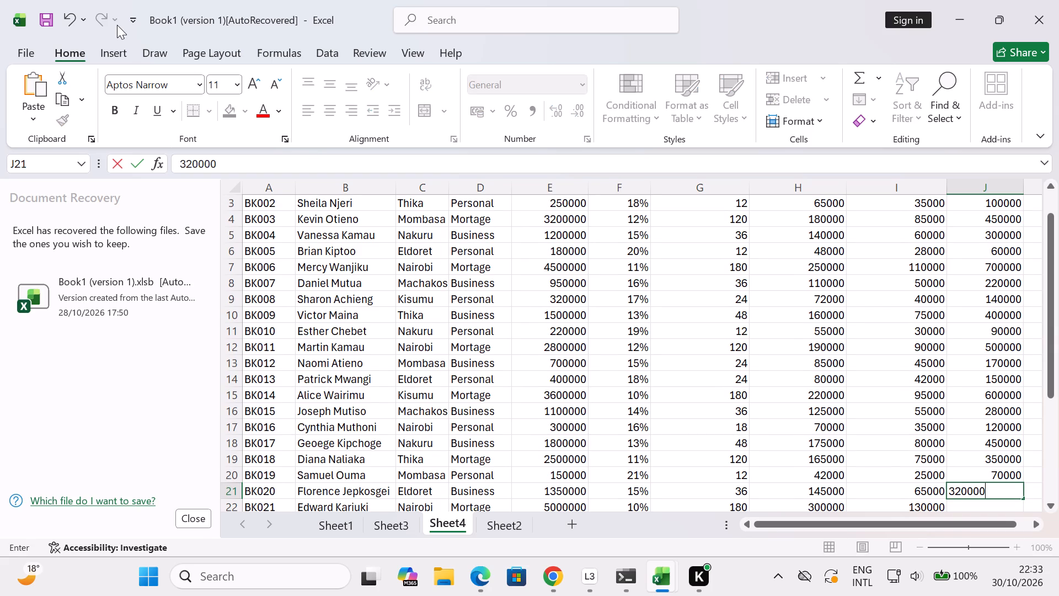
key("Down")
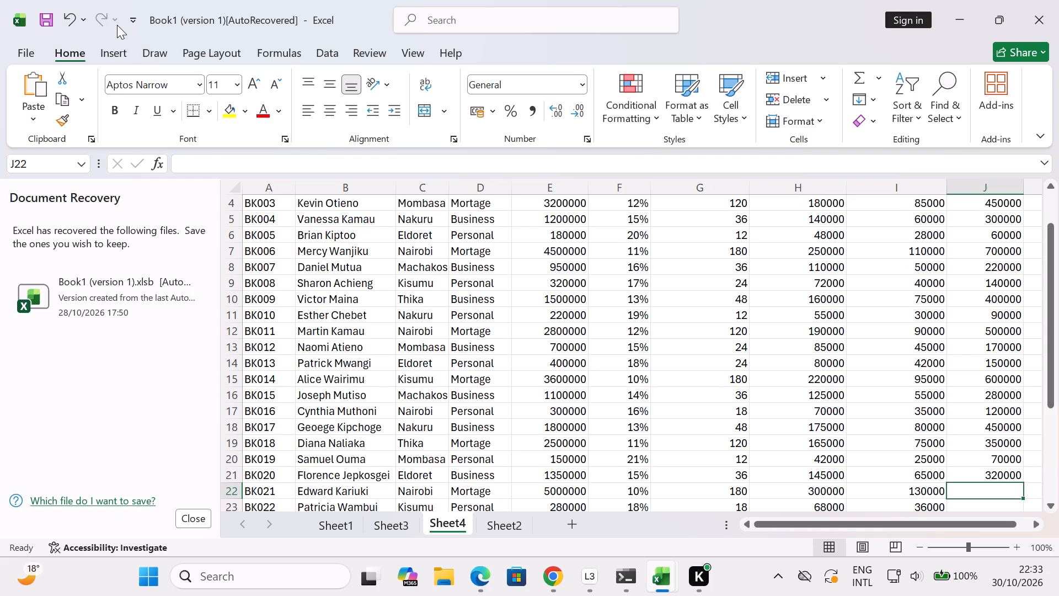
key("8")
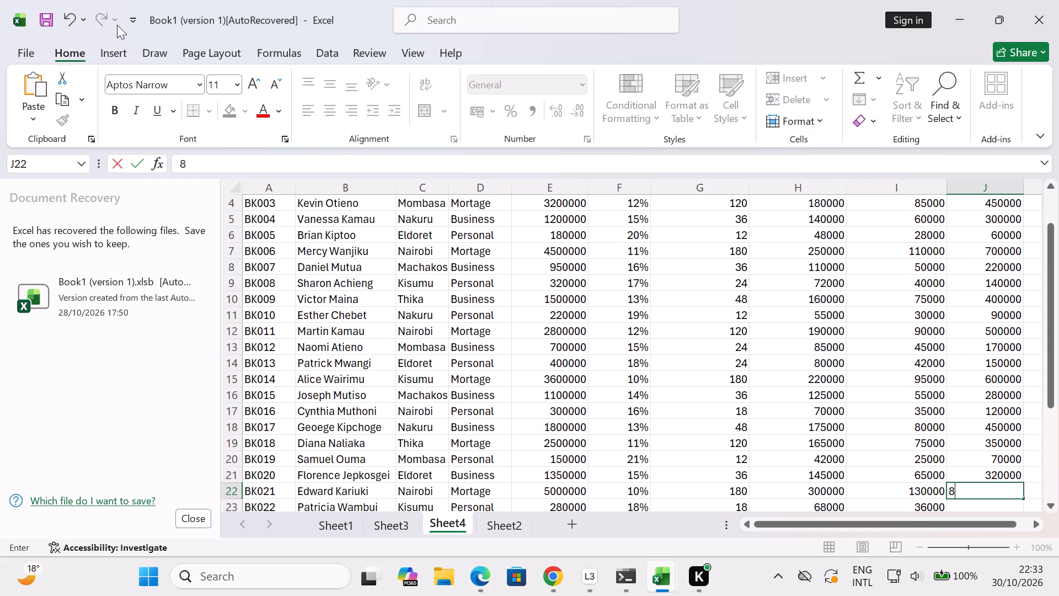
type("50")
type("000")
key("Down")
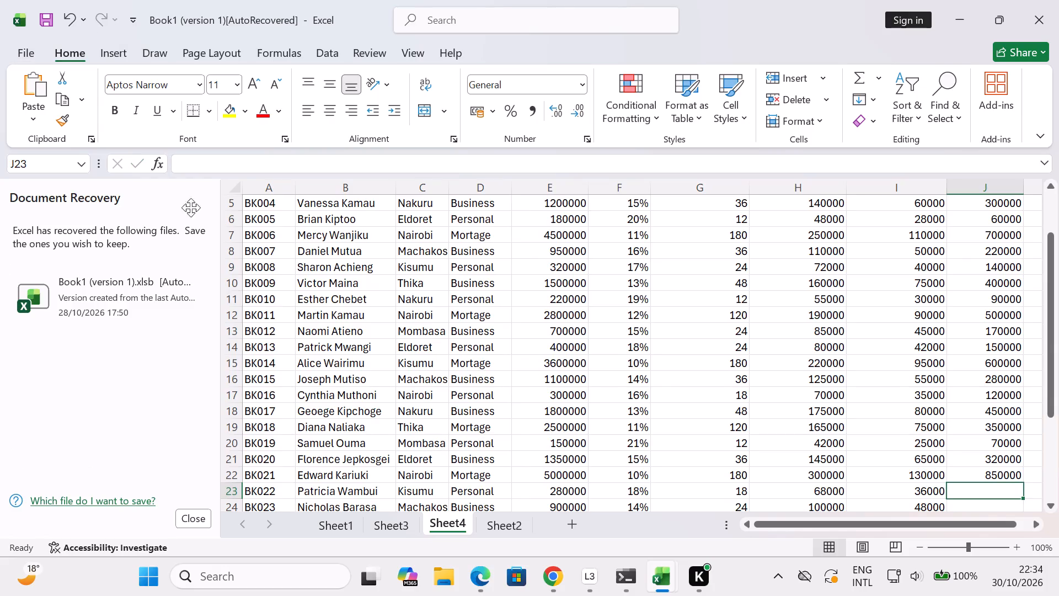
Switch to Loggy3, stop the running recording session and minimize its window.
left_click(589, 574)
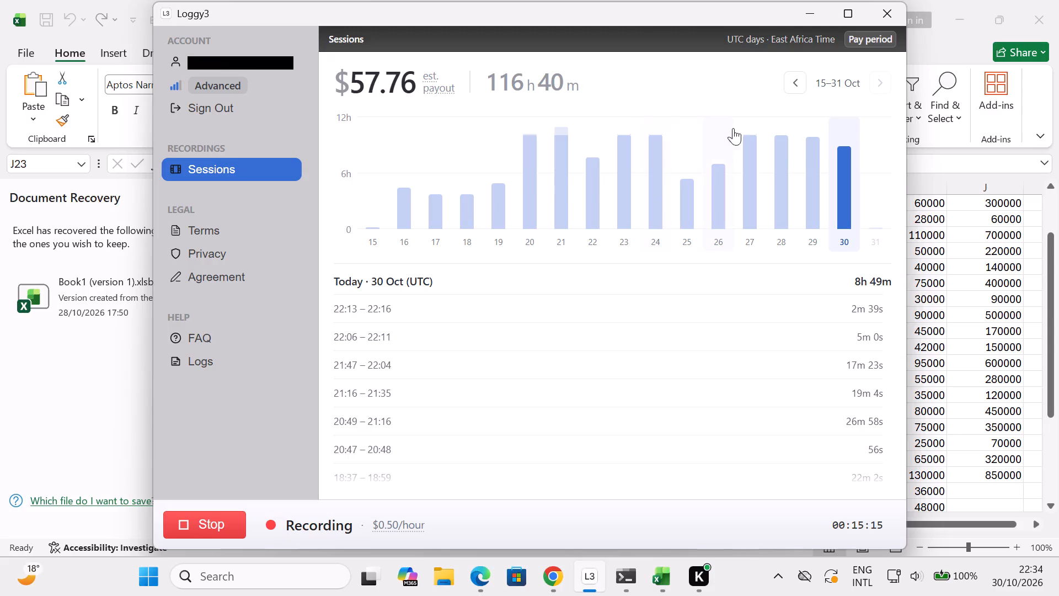
left_click(810, 15)
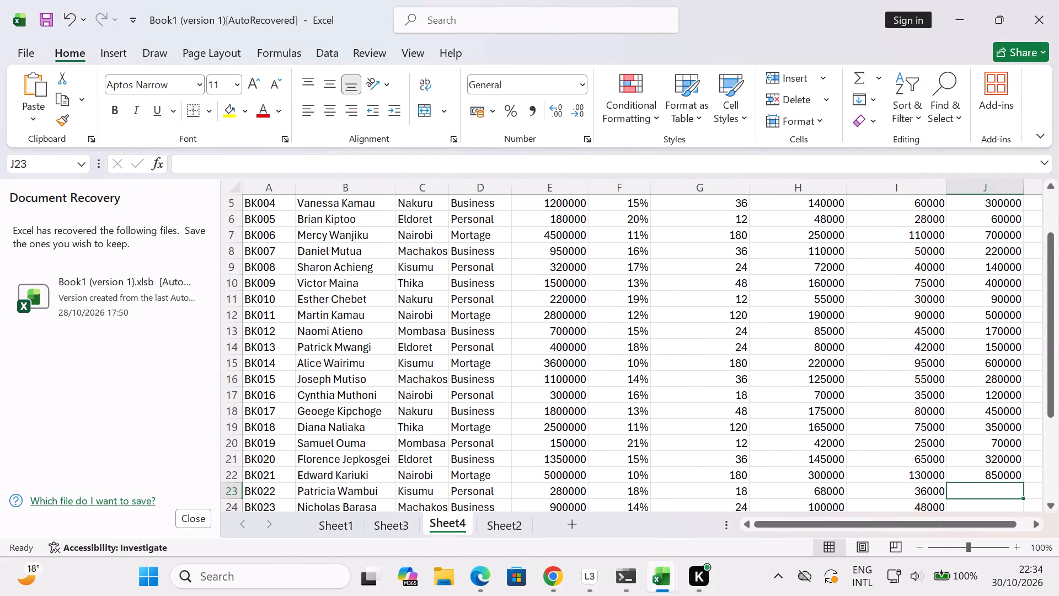
left_click(588, 583)
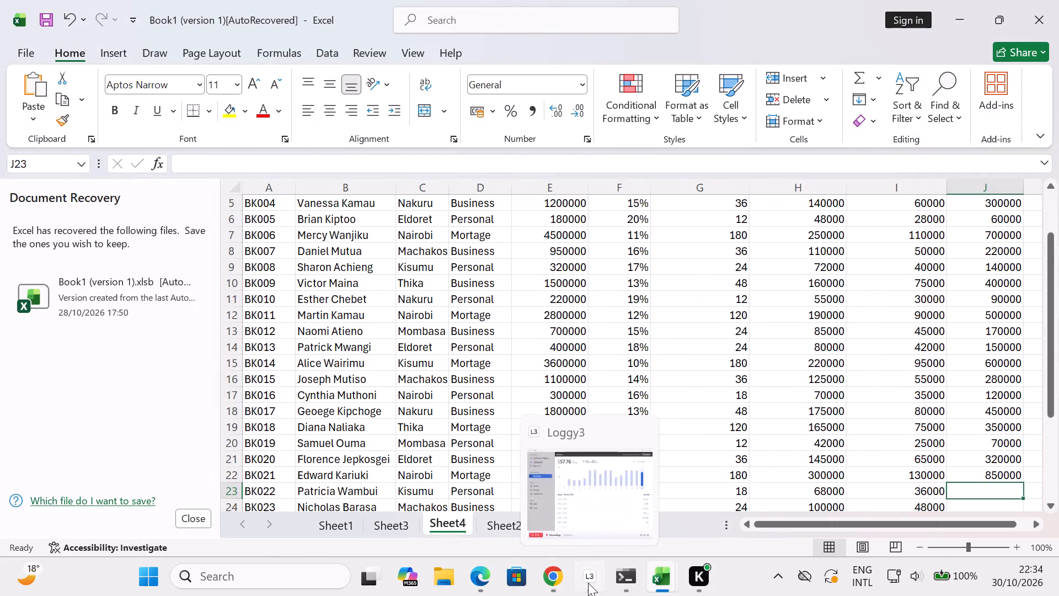
left_click(224, 534)
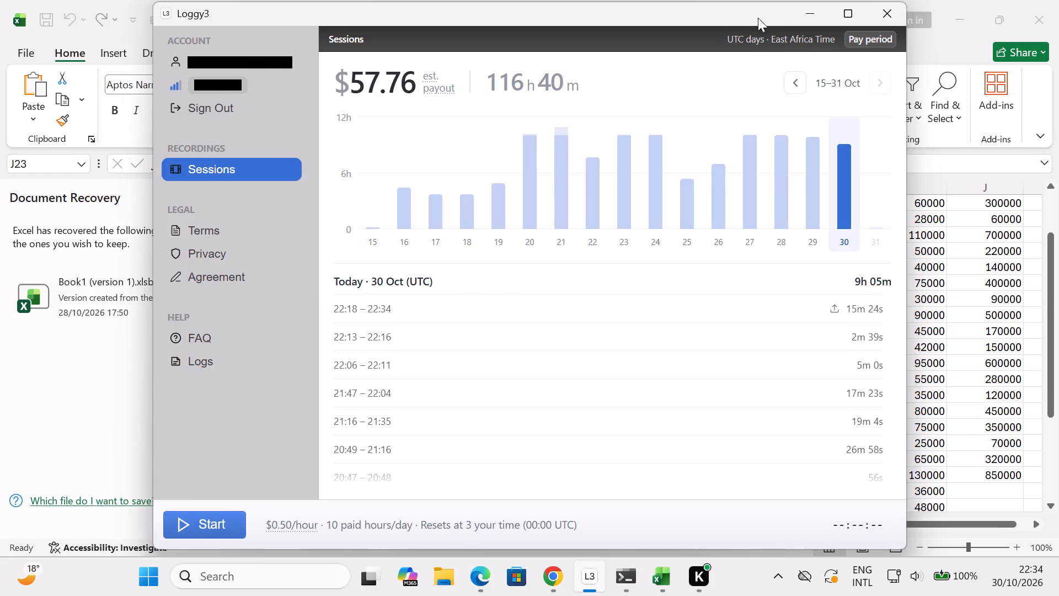
left_click(804, 13)
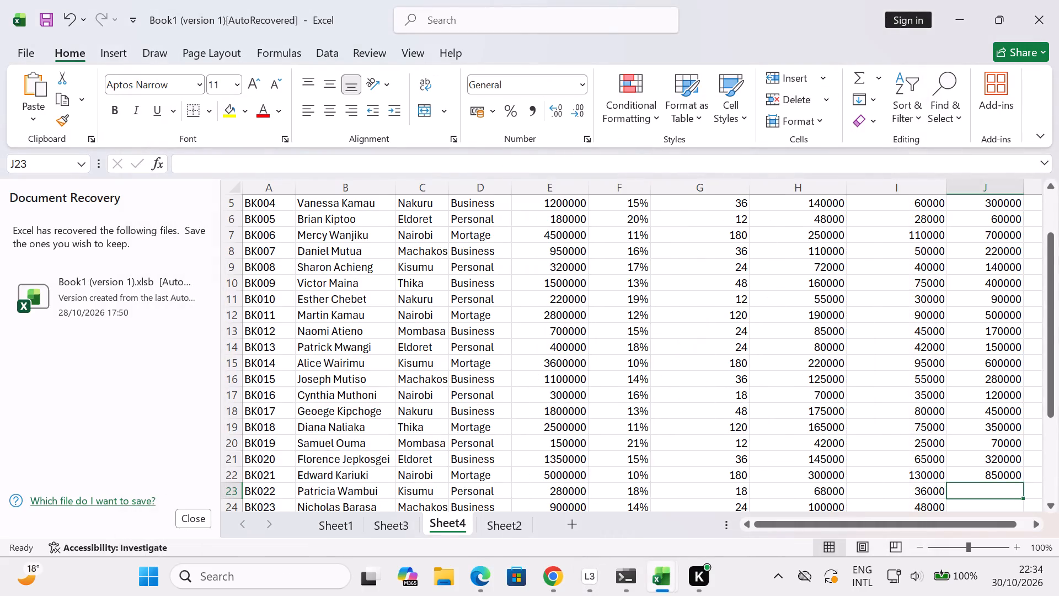
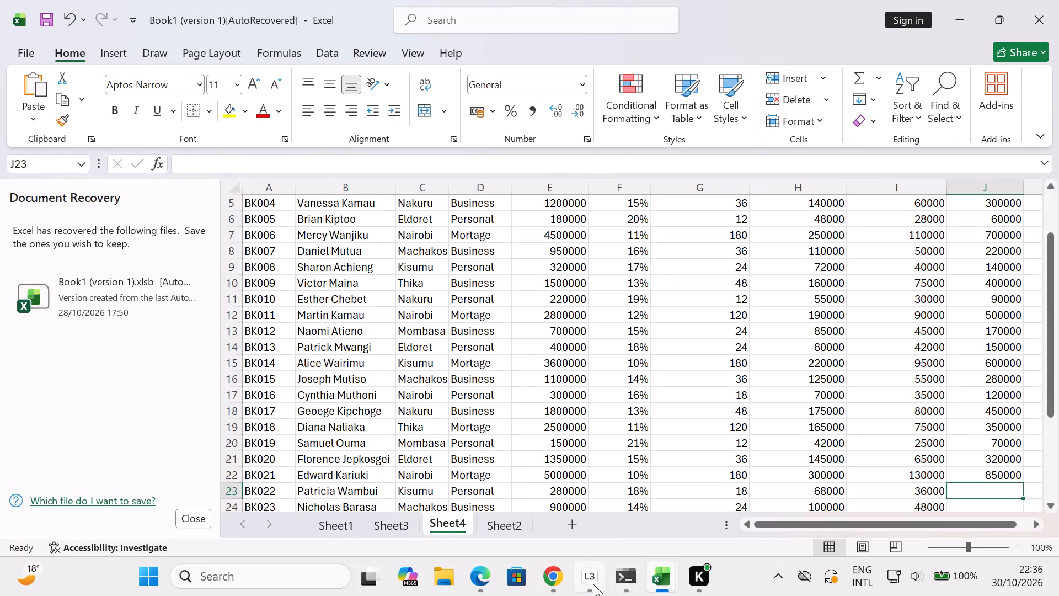
Switch to Loggy3, start a new recording session and minimize its window.
left_click(593, 584)
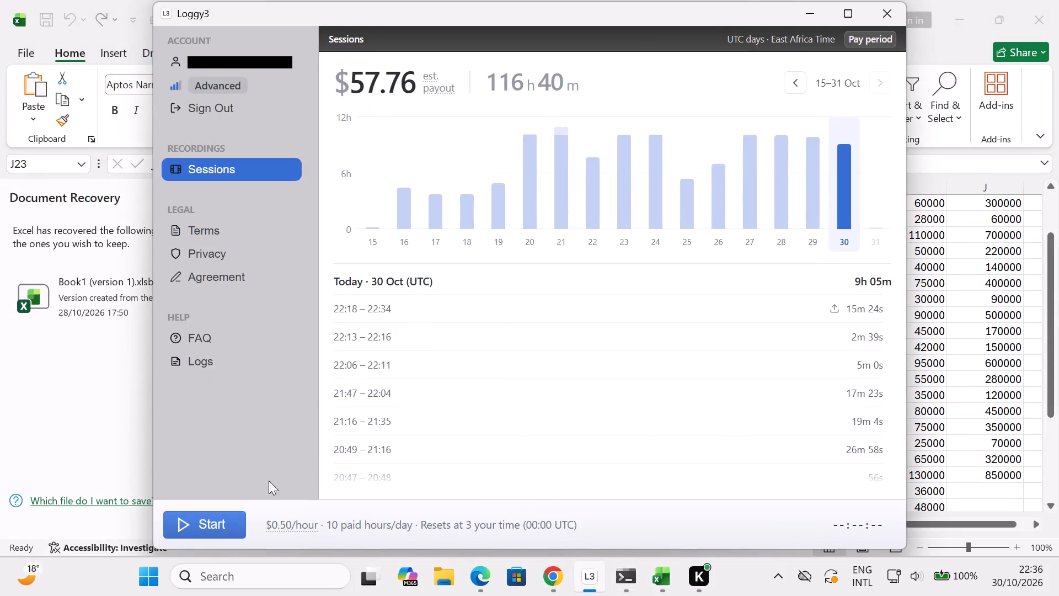
left_click(230, 517)
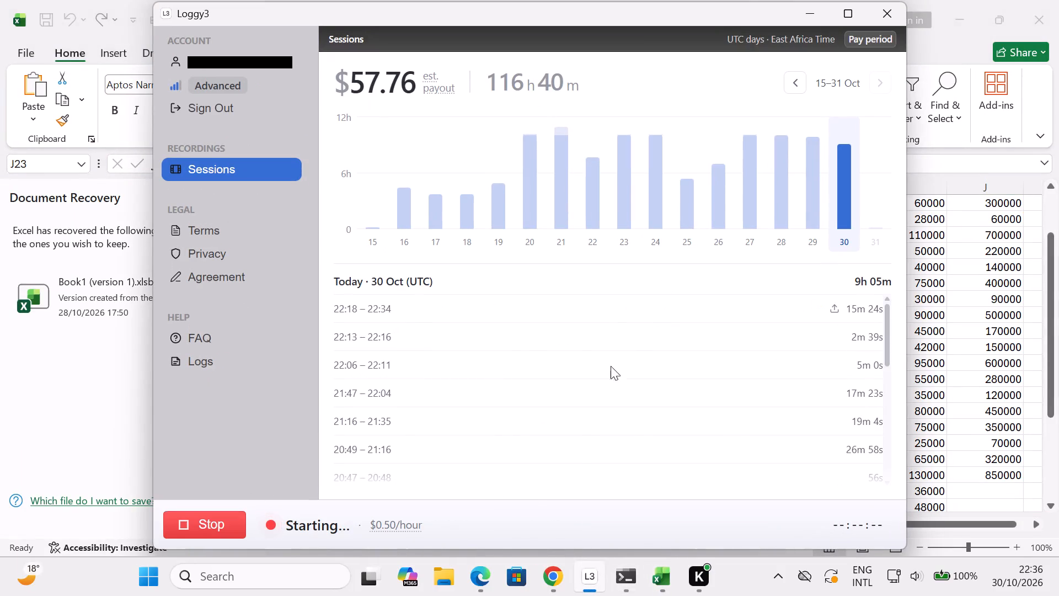
left_click(803, 14)
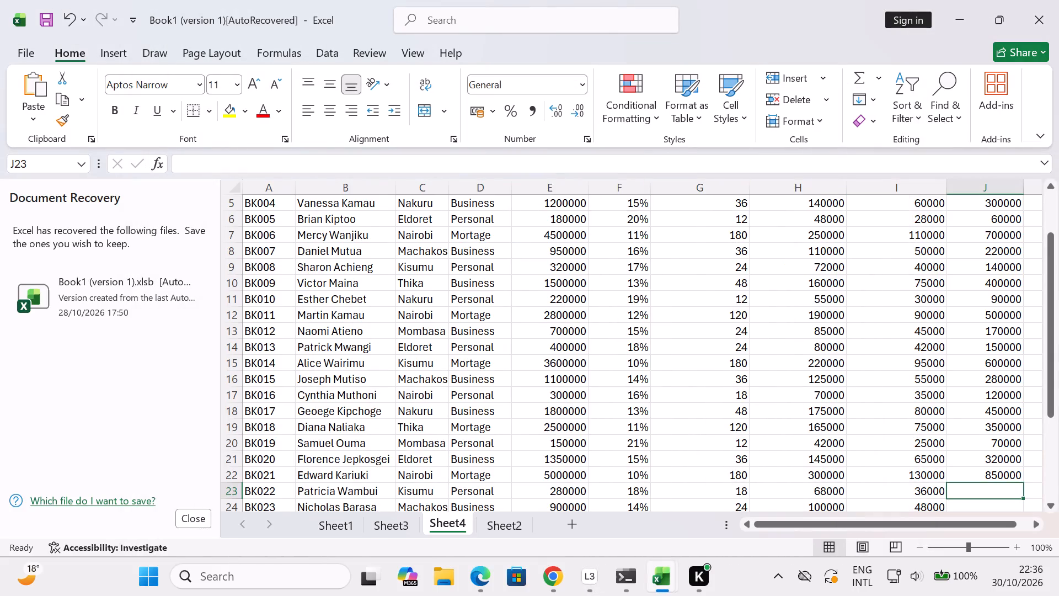
Enter the Amount Paid value 110000 for loan BK022.
left_click_drag(1051, 259, 1035, 317)
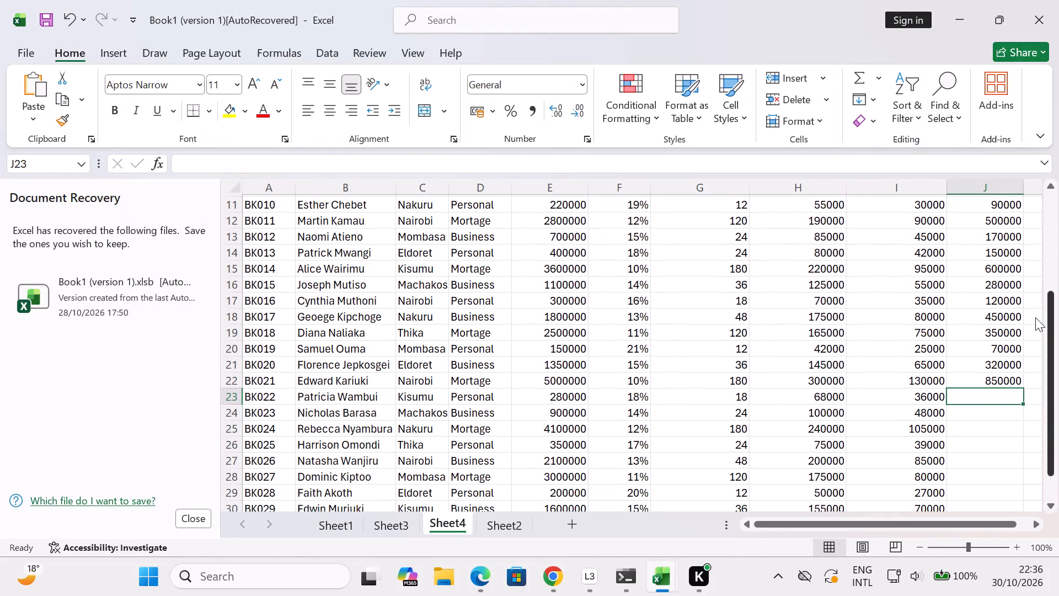
left_click_drag(1035, 317, 1039, 310)
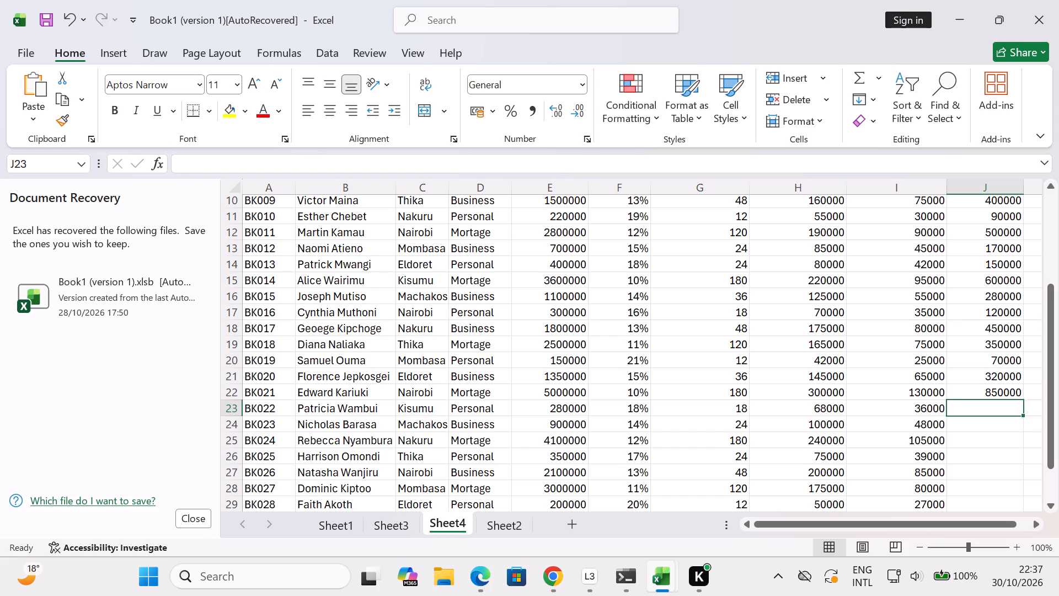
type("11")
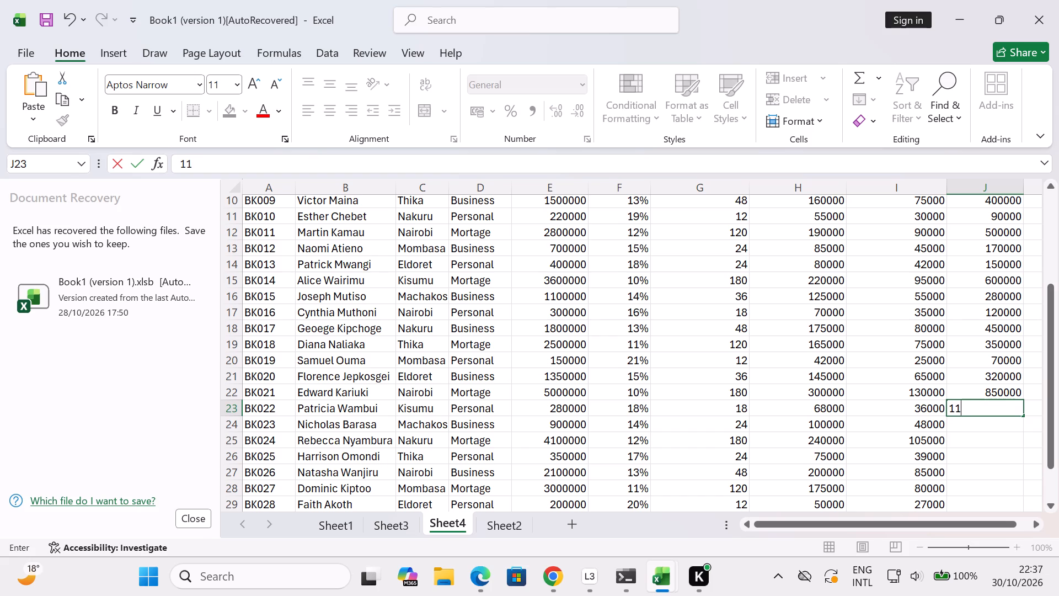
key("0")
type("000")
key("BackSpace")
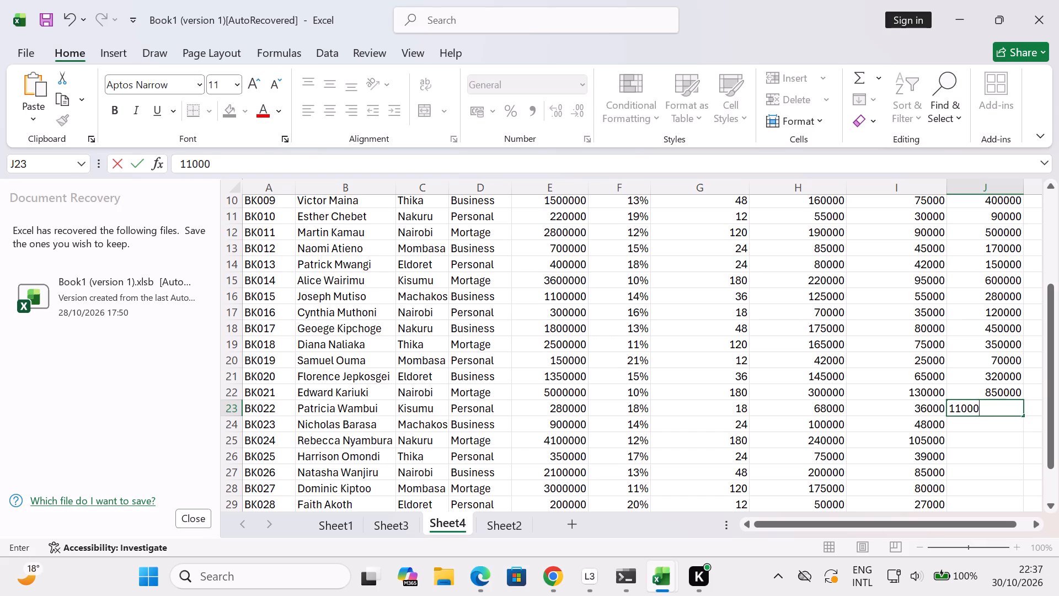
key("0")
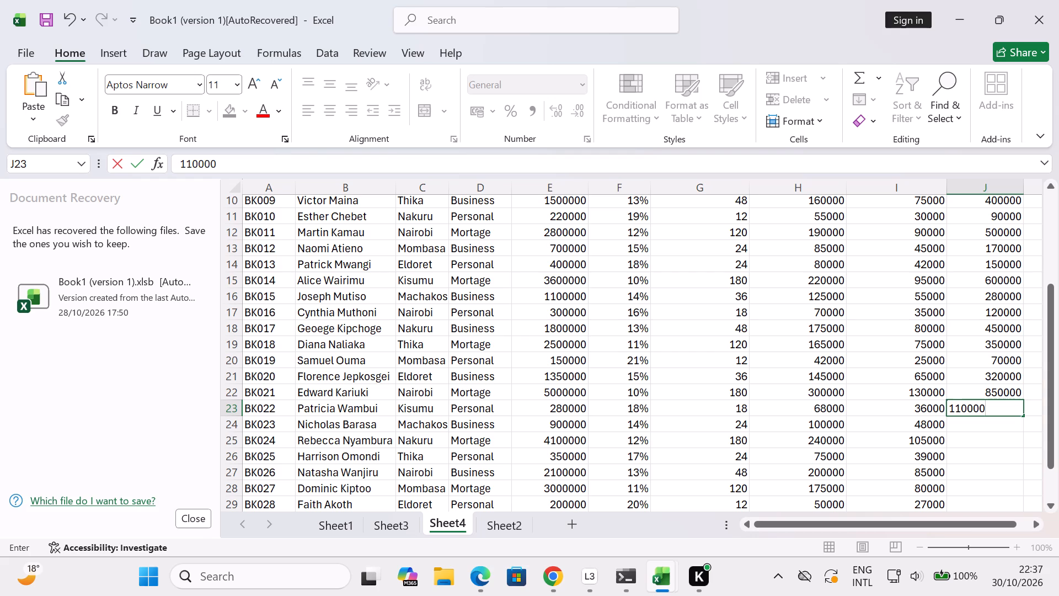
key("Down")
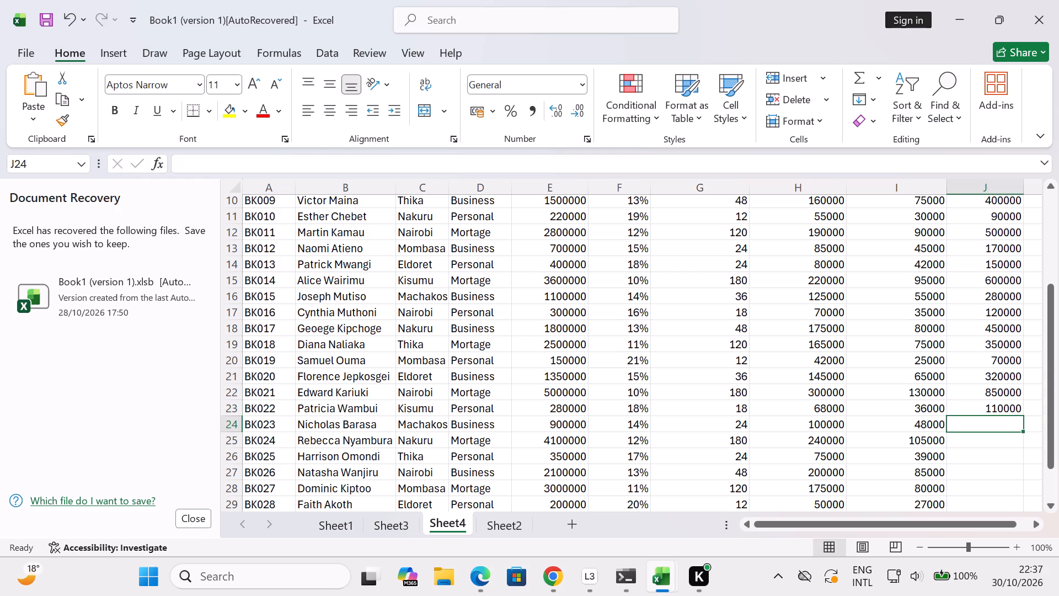
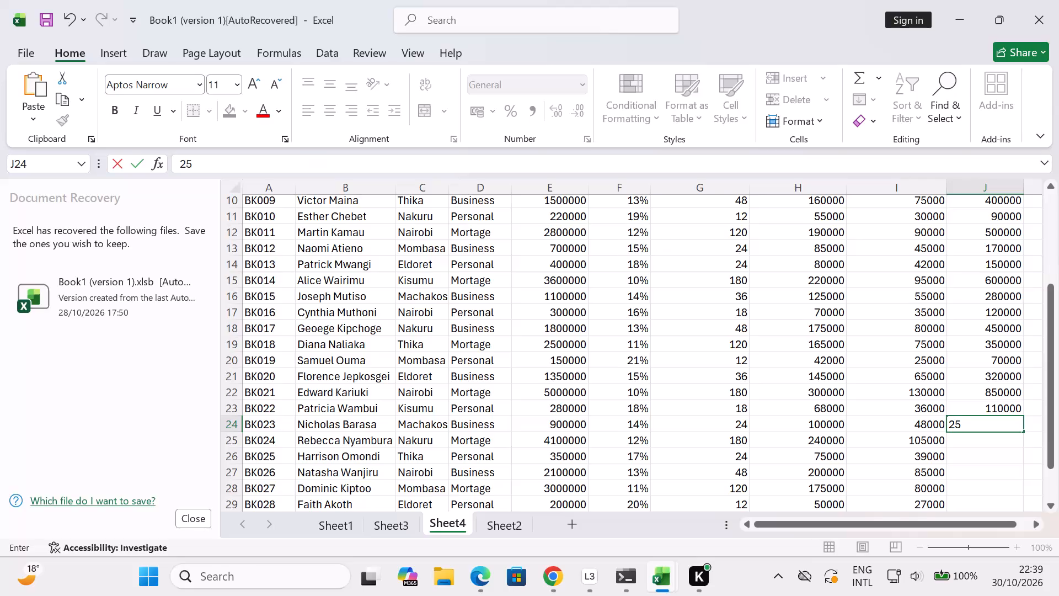
Enter the Amount Paid values 250000, 650000, 160000 and 550000 for loans BK023 through BK026.
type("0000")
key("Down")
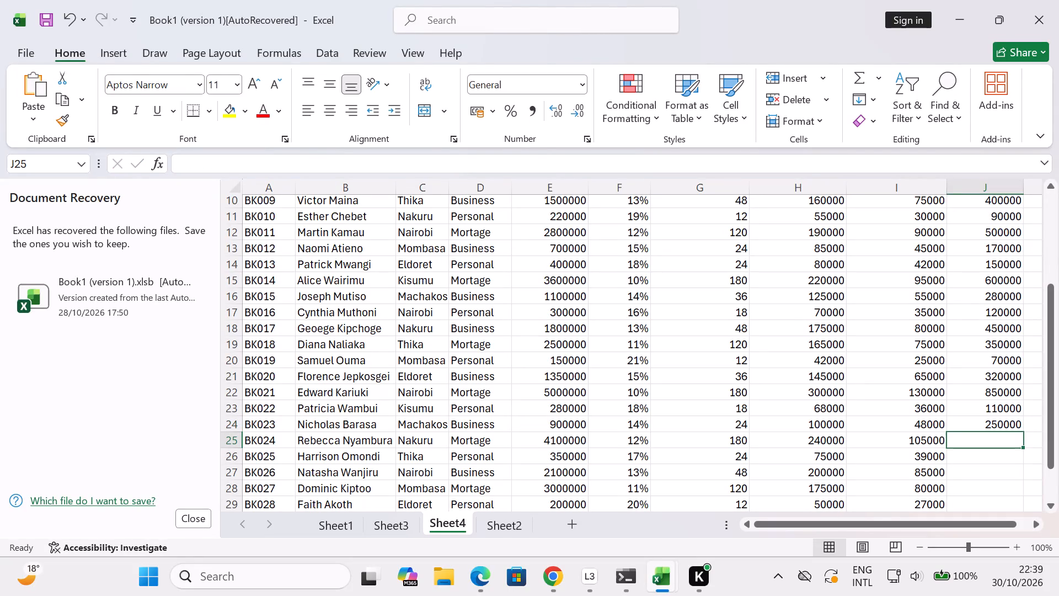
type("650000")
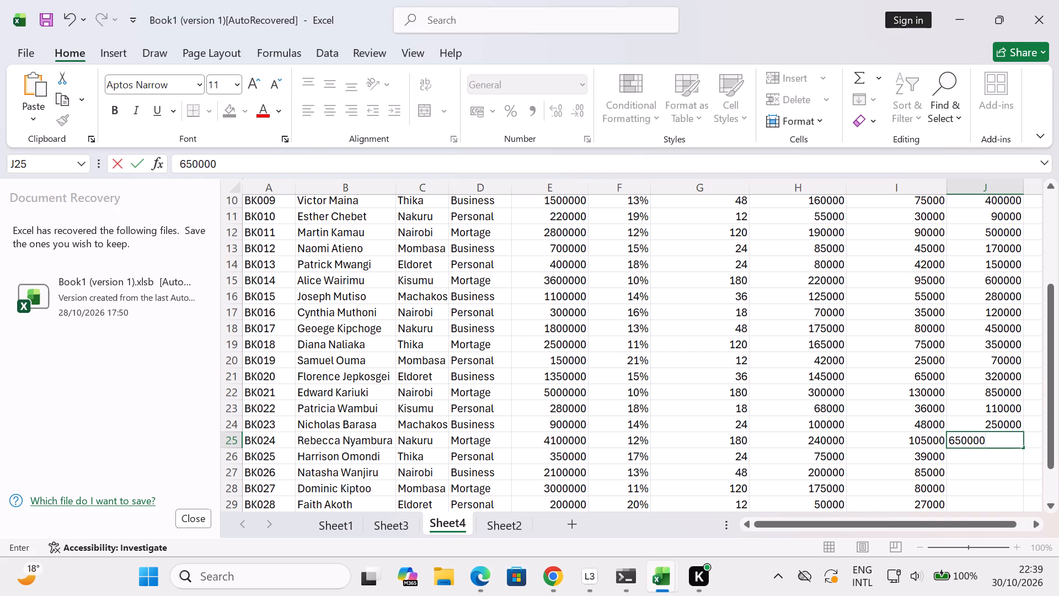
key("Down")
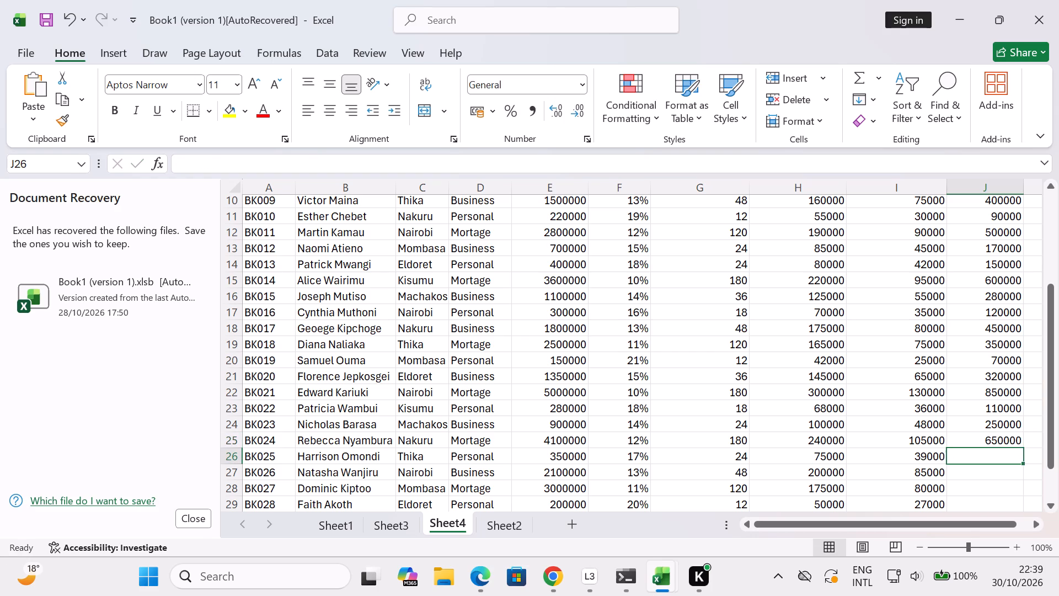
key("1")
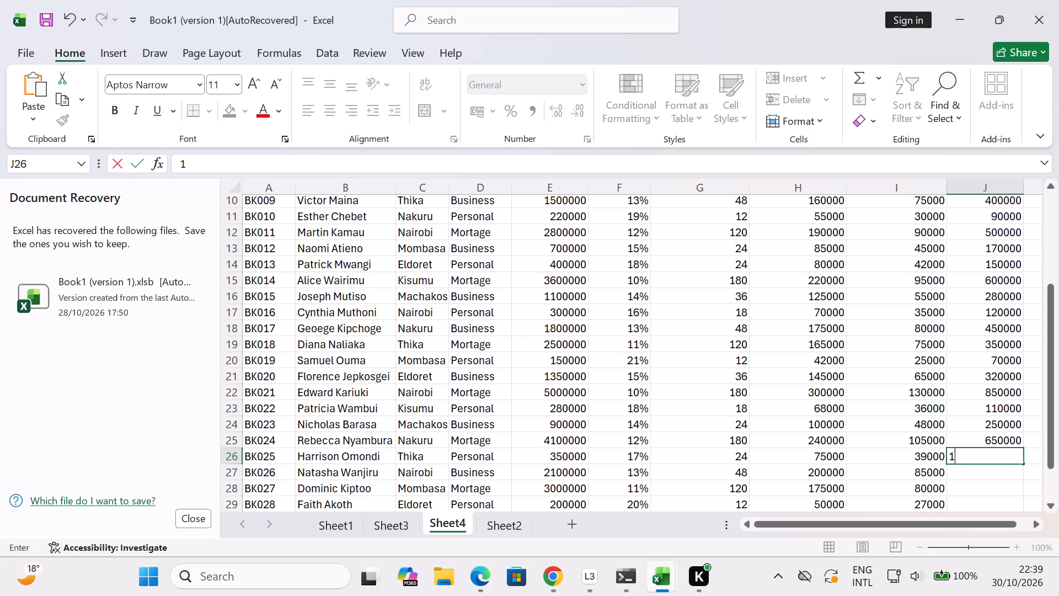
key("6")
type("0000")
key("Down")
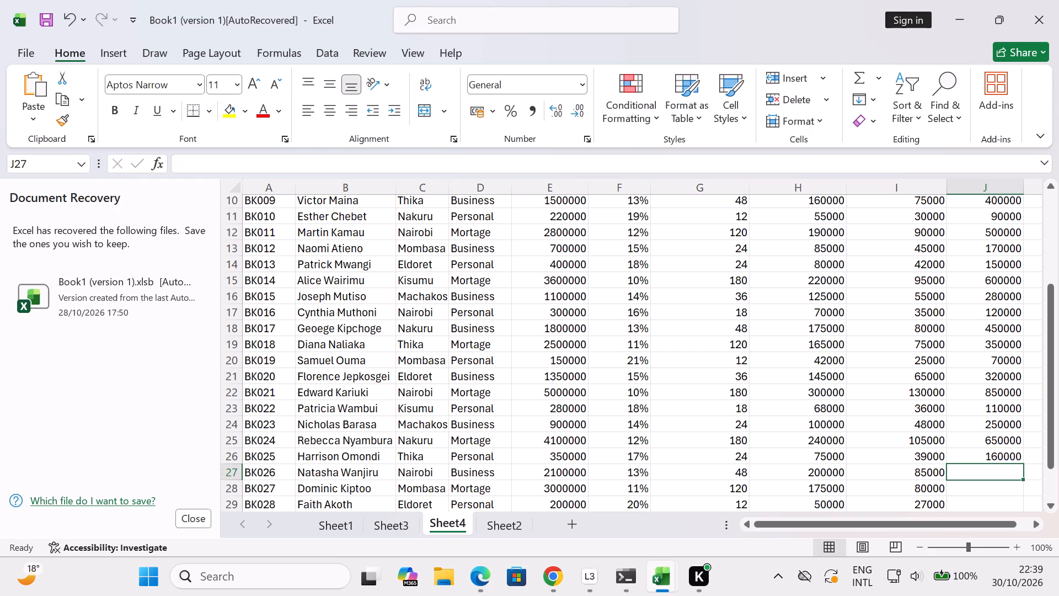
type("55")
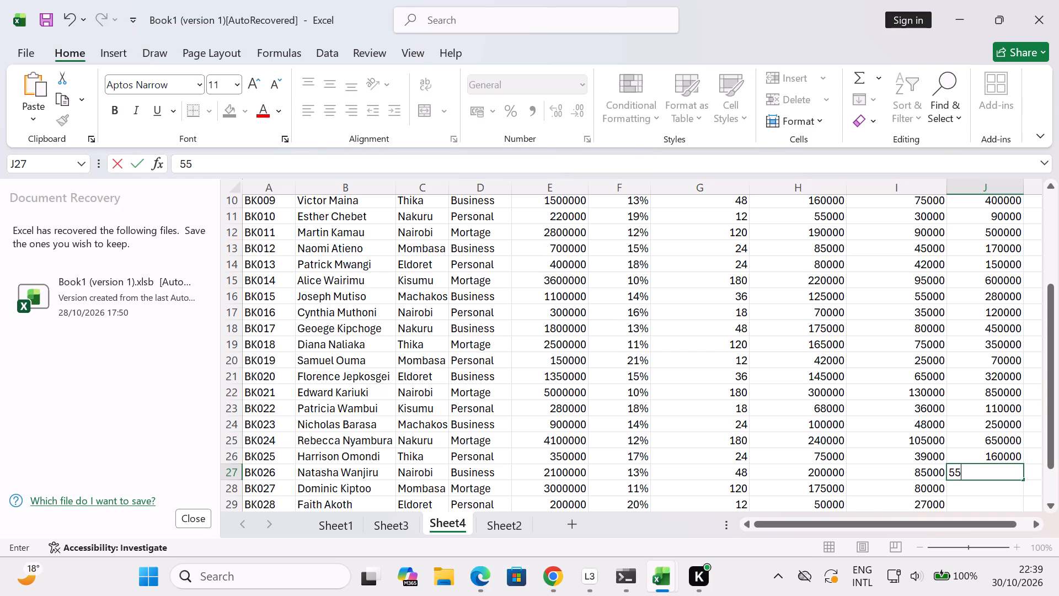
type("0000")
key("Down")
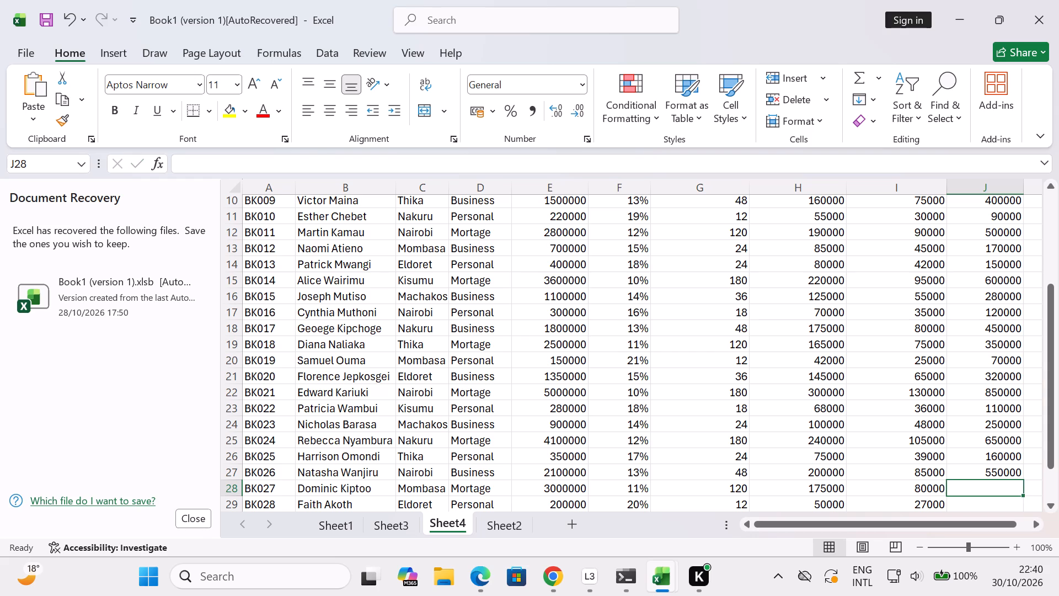
Enter the Amount Paid values 400000, 85000, 380000 and 750000 for loans BK027 through BK030.
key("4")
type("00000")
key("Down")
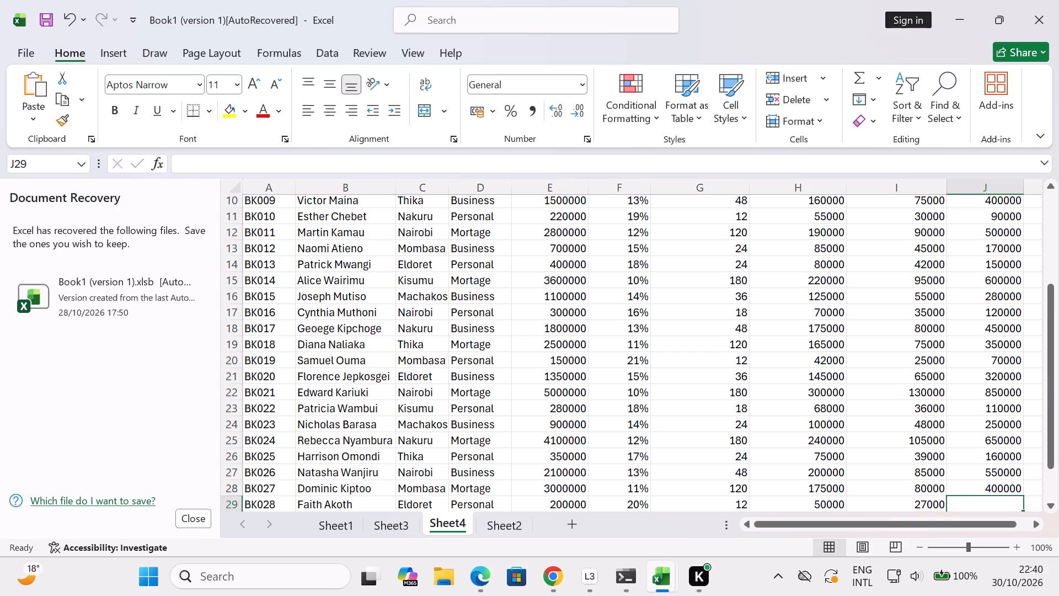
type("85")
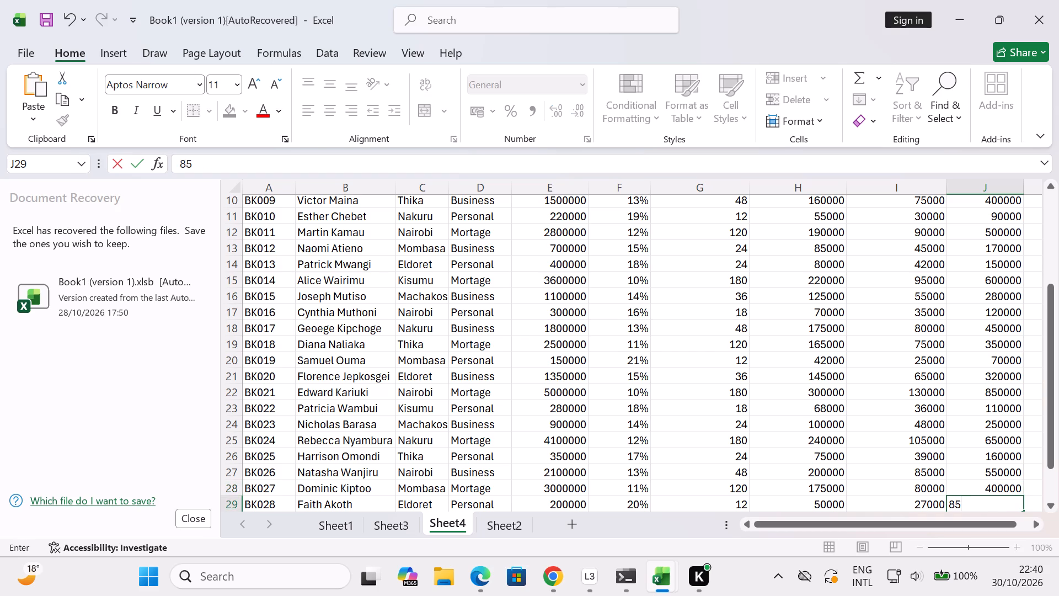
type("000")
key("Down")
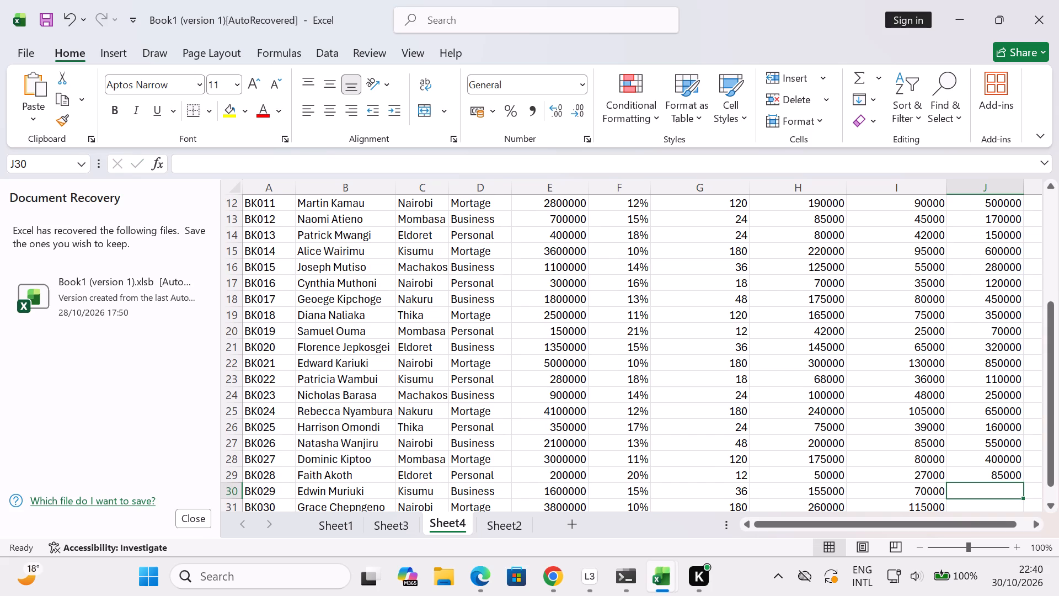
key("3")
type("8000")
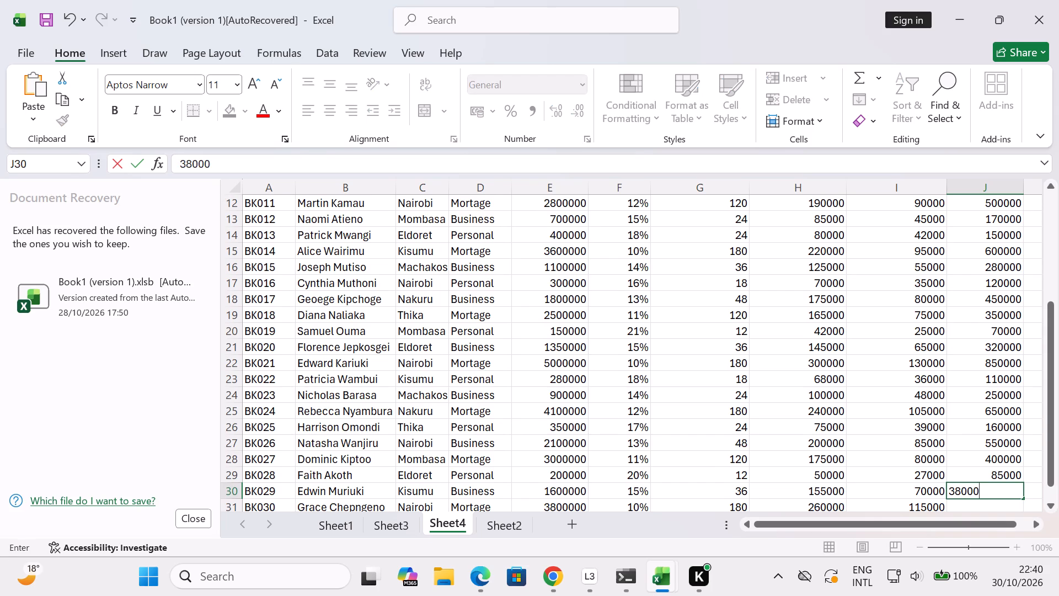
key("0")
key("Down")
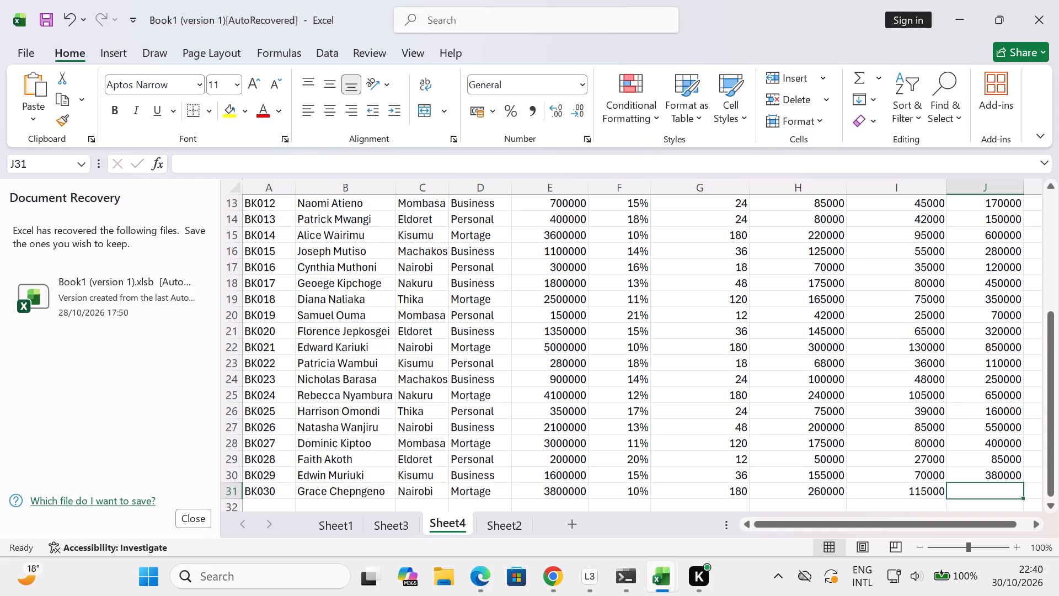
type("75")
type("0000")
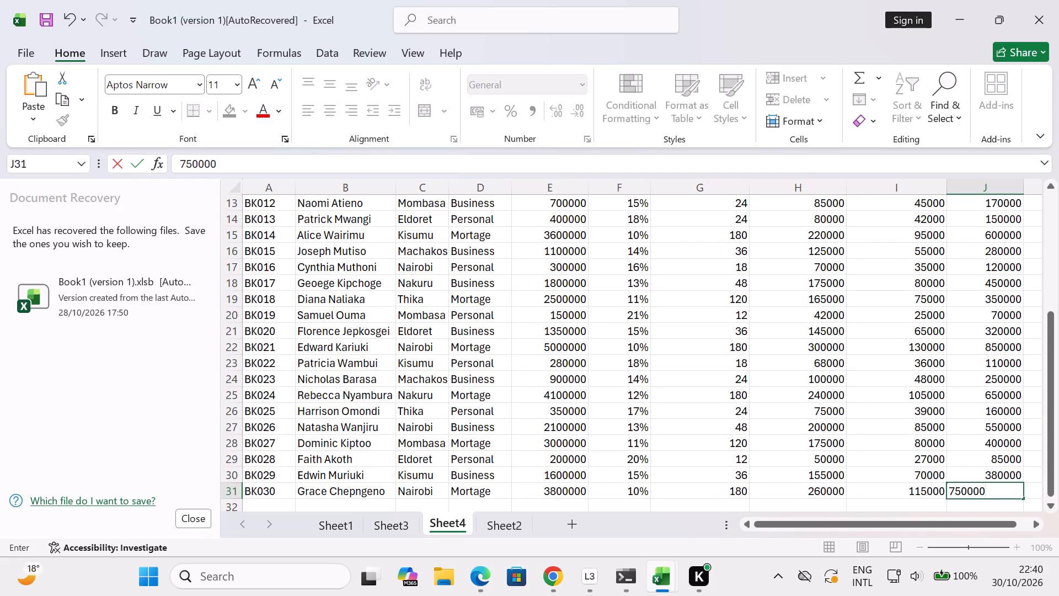
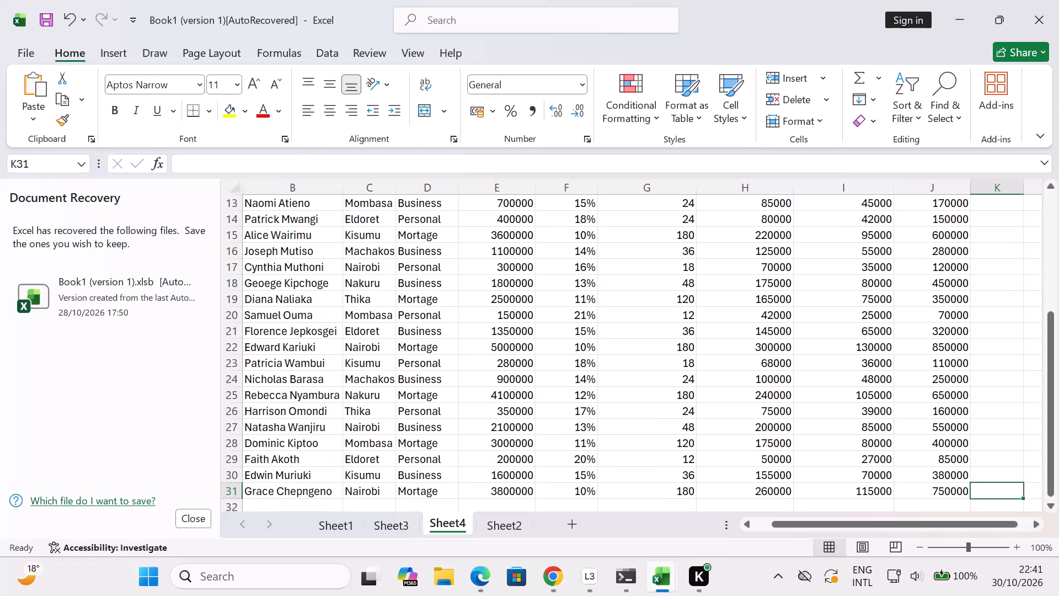
Enter the header "Total Interest" in cell K1, beside the Amount Paid header.
key("Up")
key("Up")
key("Up")
key("Up")
key("Up")
key("Up")
key("Up")
key("Up")
key("Up")
key("Up")
key("Up")
key("Up")
key("Up")
key("Up")
key("Up")
key("Up")
key("Up")
key("Up")
key("Up")
key("Up")
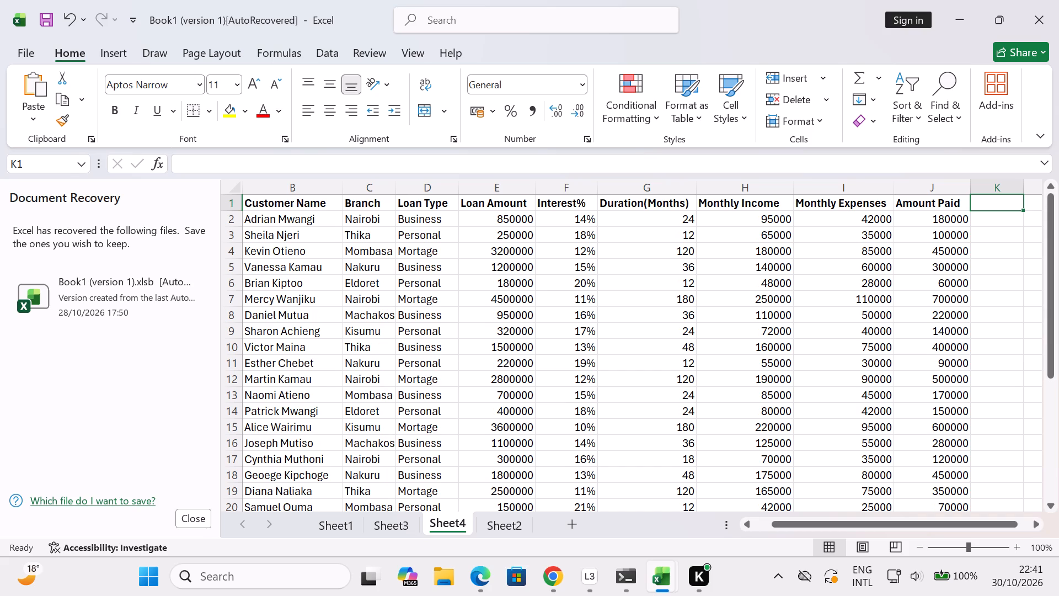
key("shift+t")
type("ota")
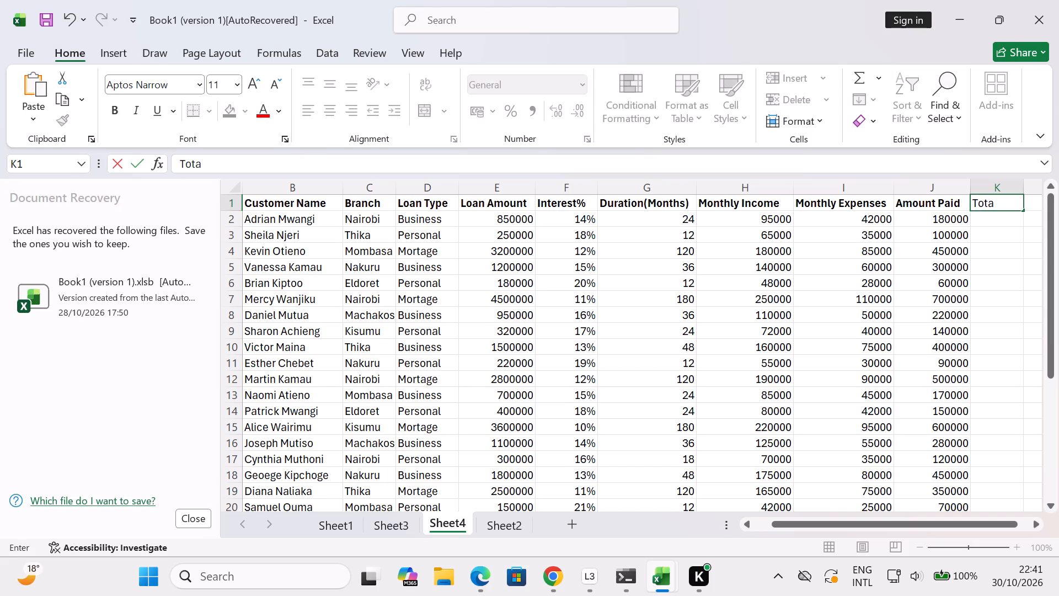
key("l")
key("space")
type("In")
type("terest")
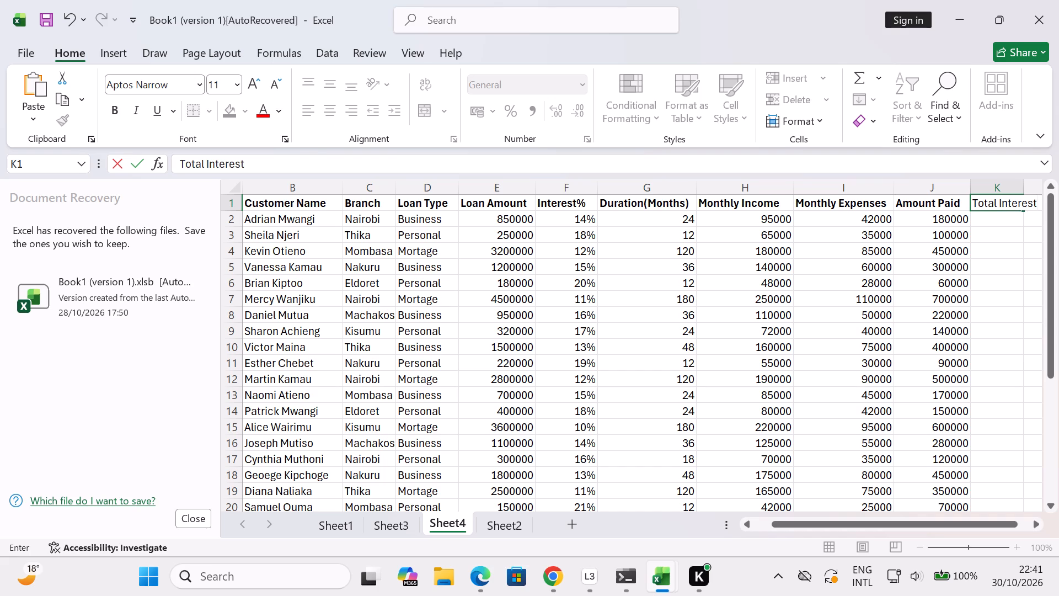
double_click(1034, 519)
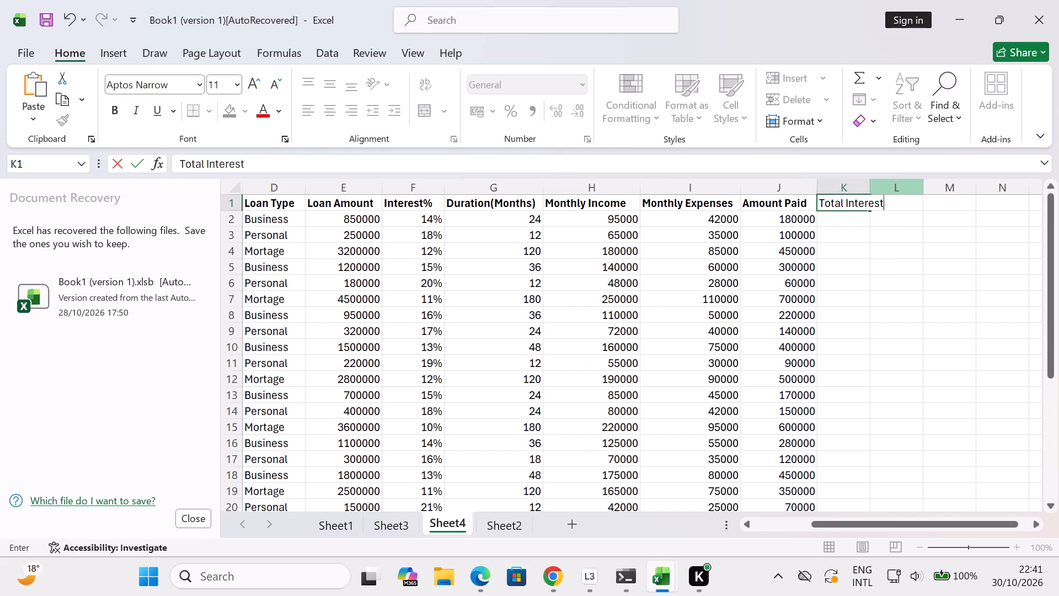
left_click(874, 289)
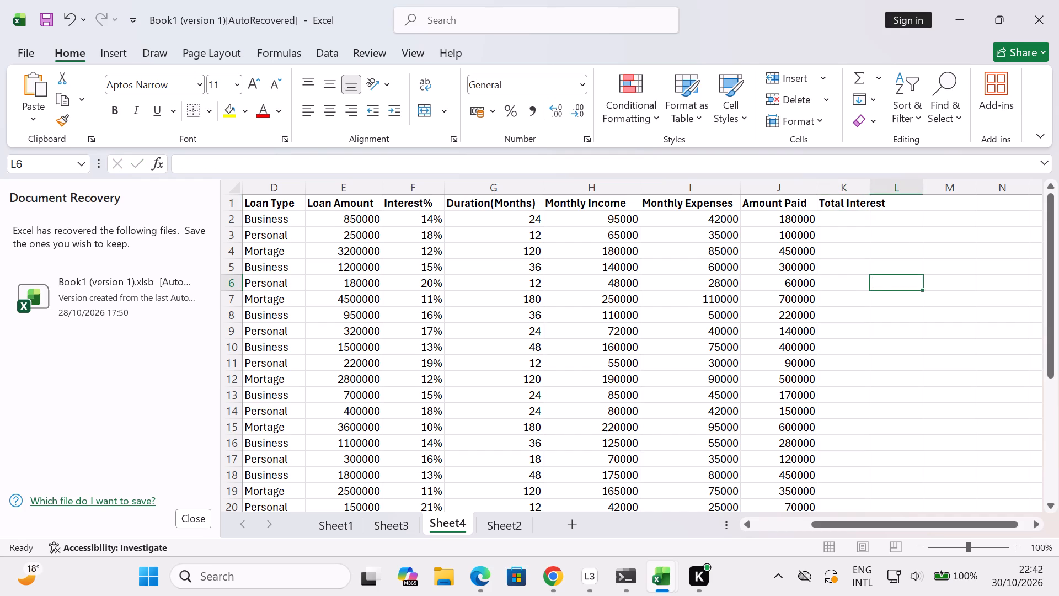
Widen column K so that the Total Interest header fits inside it.
left_click_drag(864, 187, 885, 187)
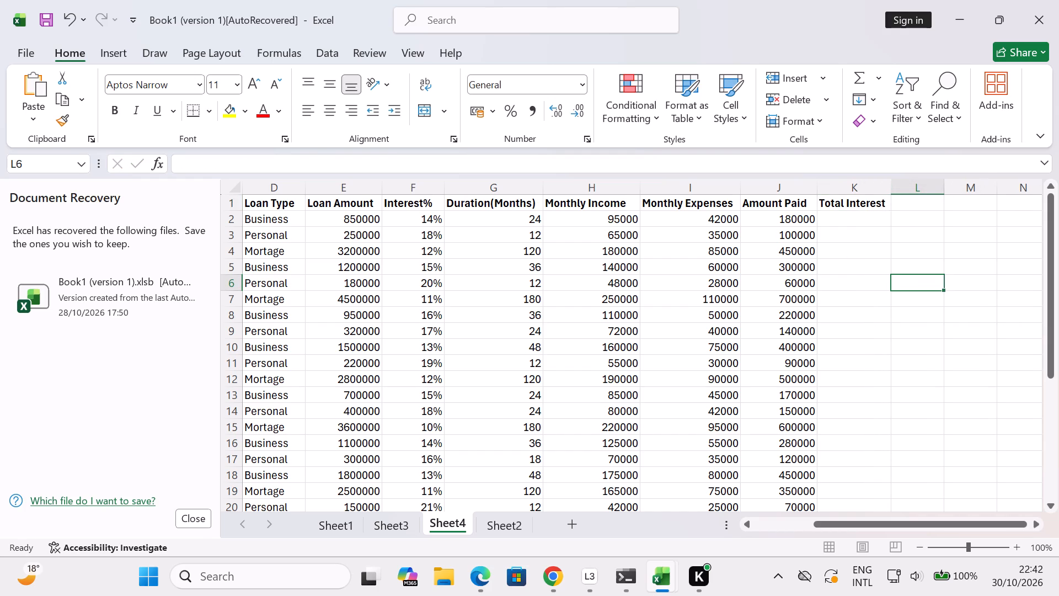
Select cell K2, the first data cell under the Total Interest header.
left_click(870, 216)
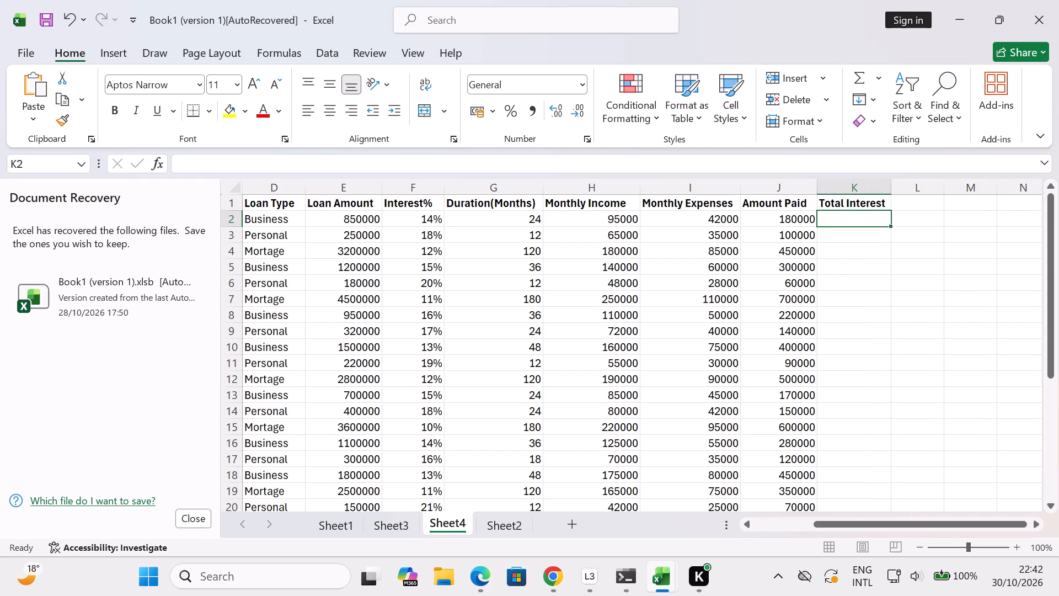
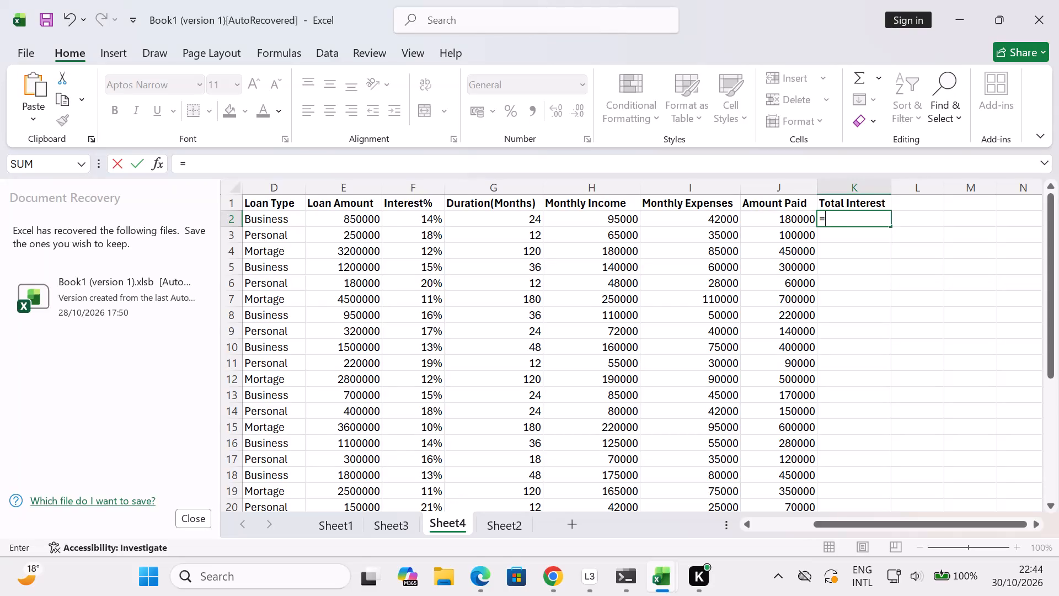
Complete the Total Interest formula in cell K2 as =e2*f2*(g2/12), multiplying loan amount, interest rate and duration in years.
type("e2")
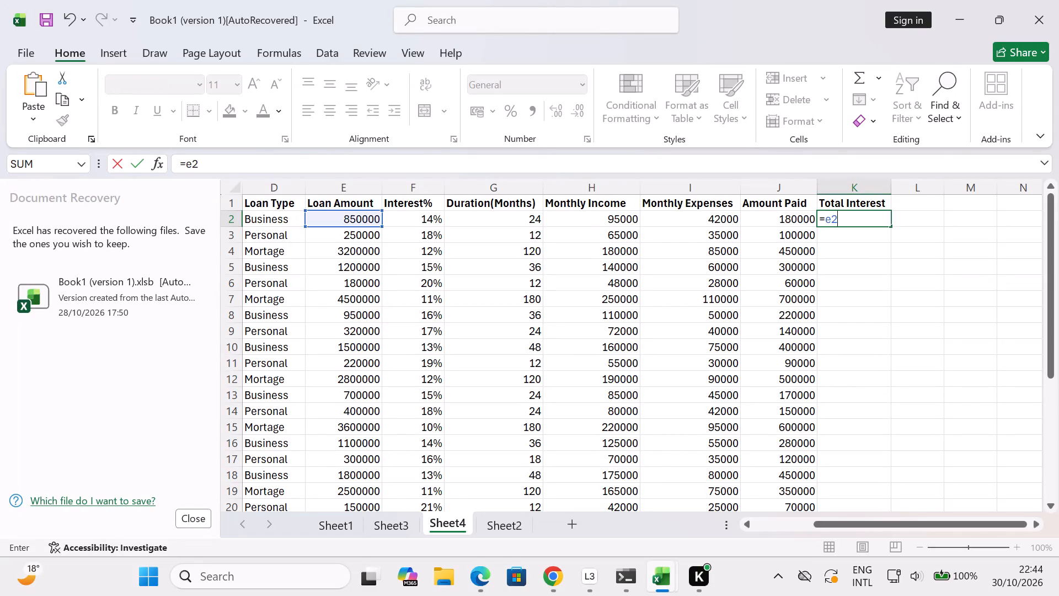
key("shift+asterisk")
type("f2")
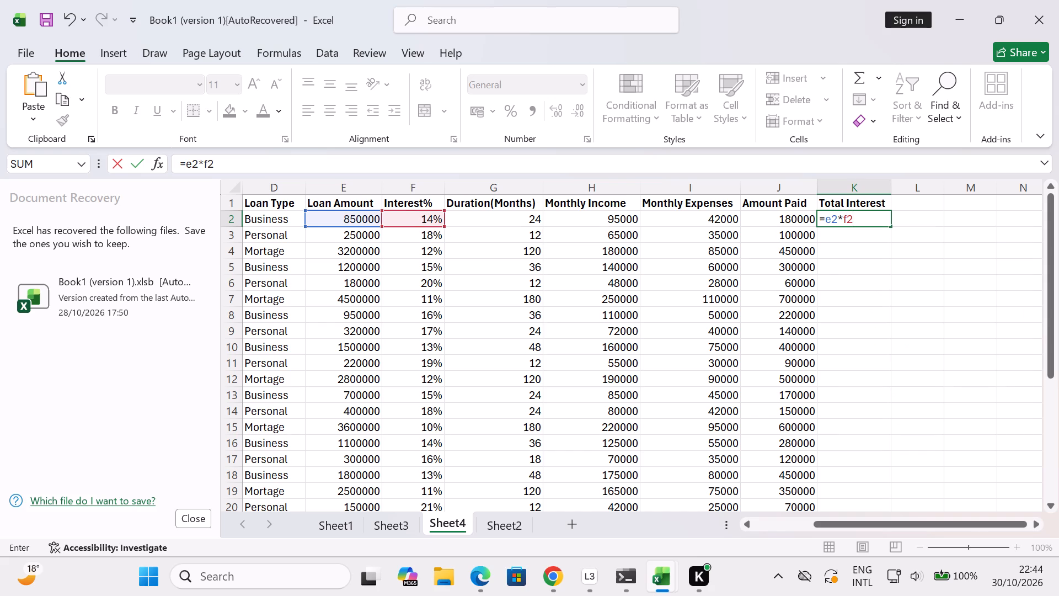
key("shift+asterisk")
key("shift+parenleft")
type("g2")
key("slash")
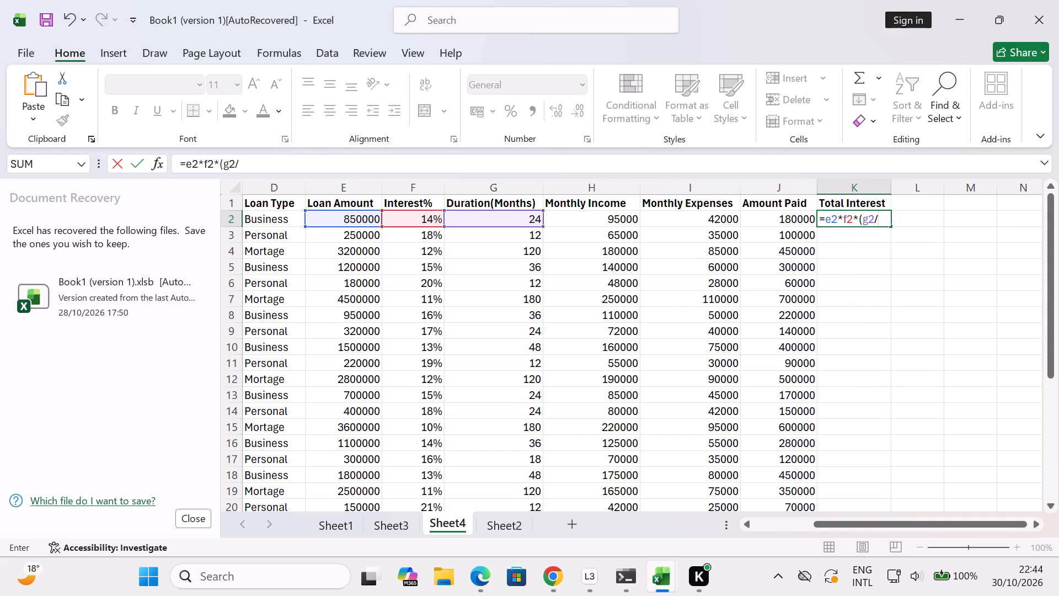
type("12")
key("shift+parenright")
key("Return")
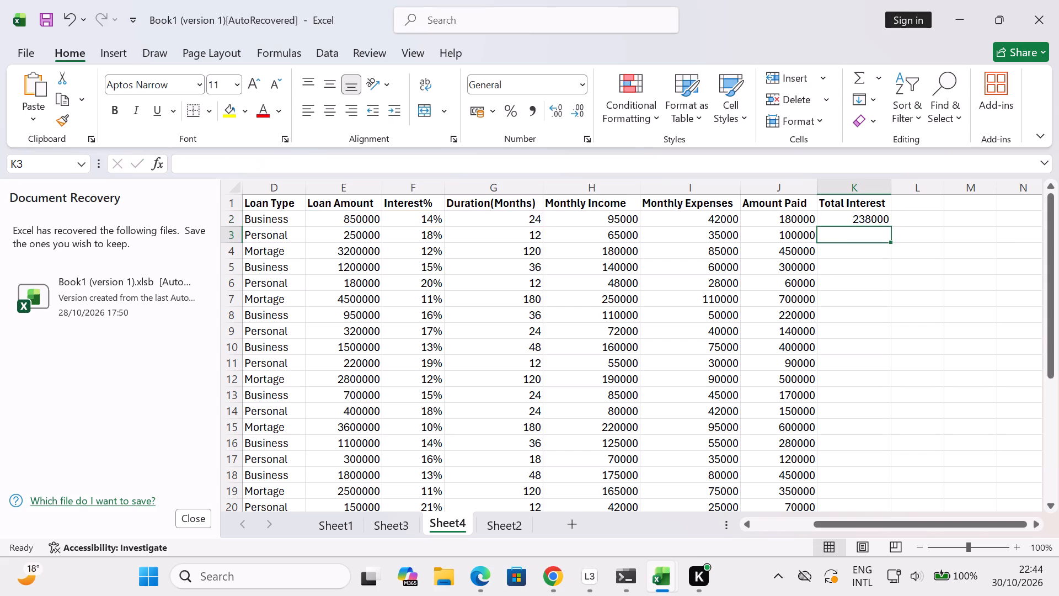
Enter the Total Interest formula =e3*f3*(g3/12) in cell K3 for the second loan row.
key("equal")
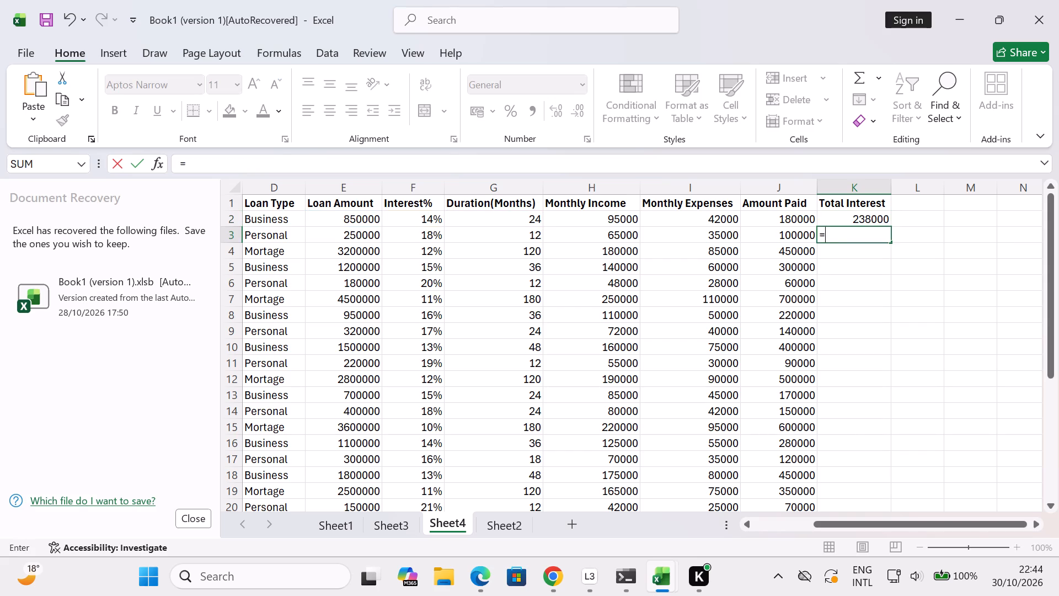
key("e")
key("3")
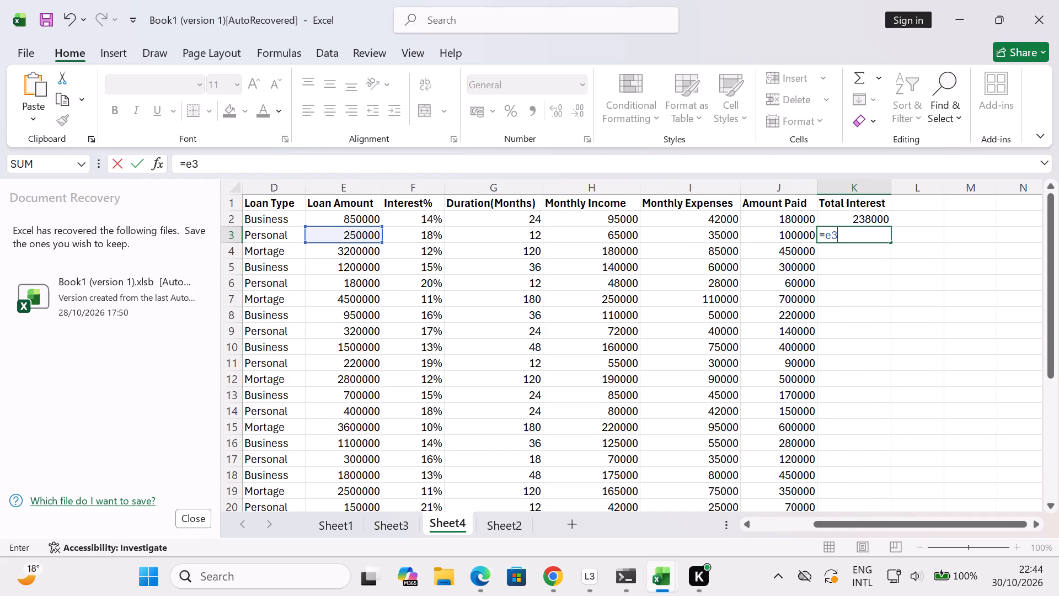
key("shift+asterisk")
type("f3")
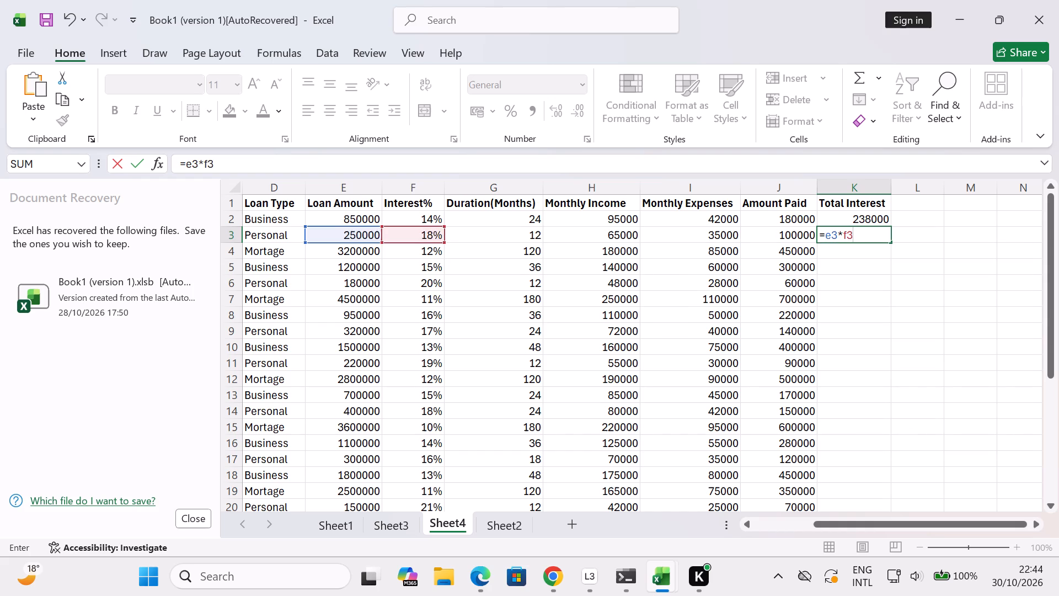
key("shift+asterisk")
key("shift+parenleft")
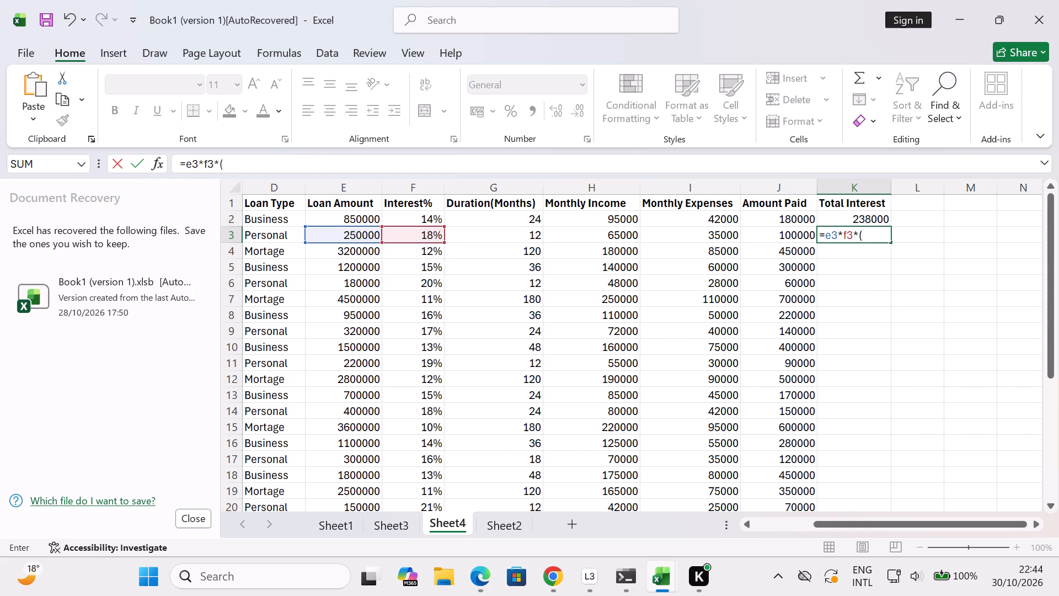
key("g")
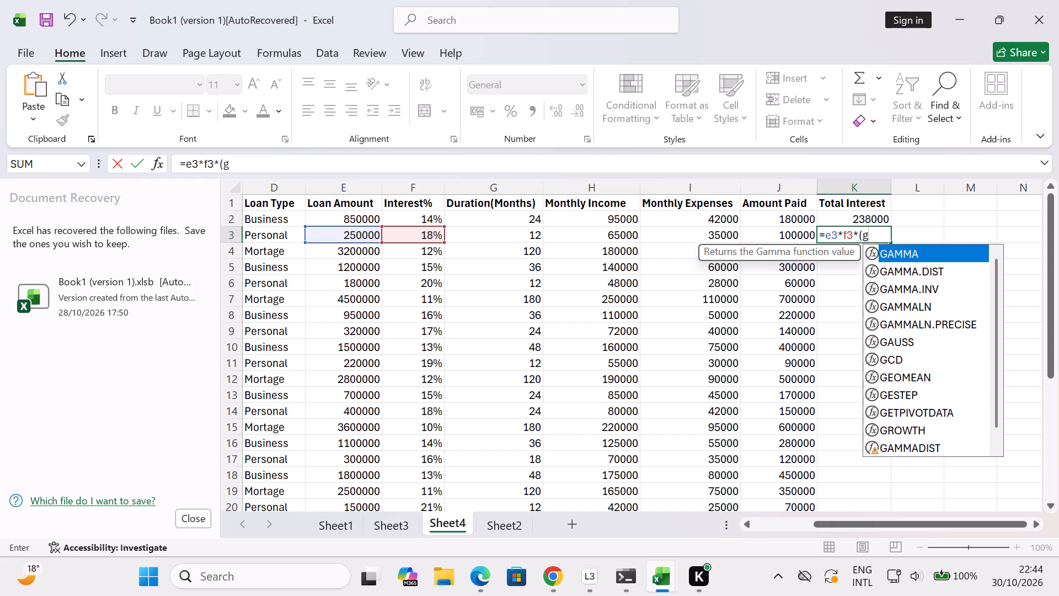
key("3")
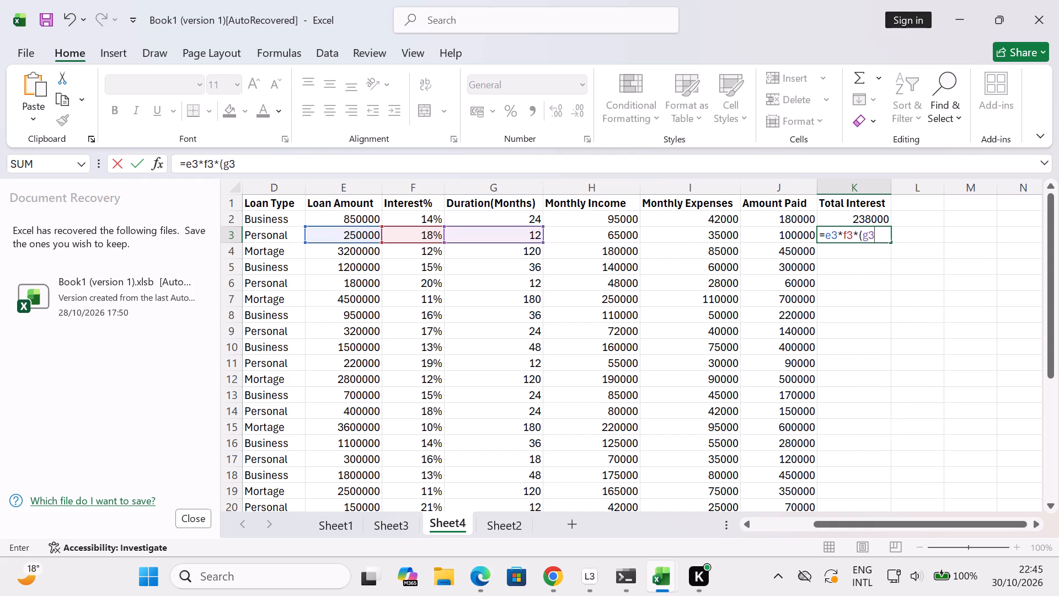
key("slash")
type("12")
key("shift+parenright")
key("Return")
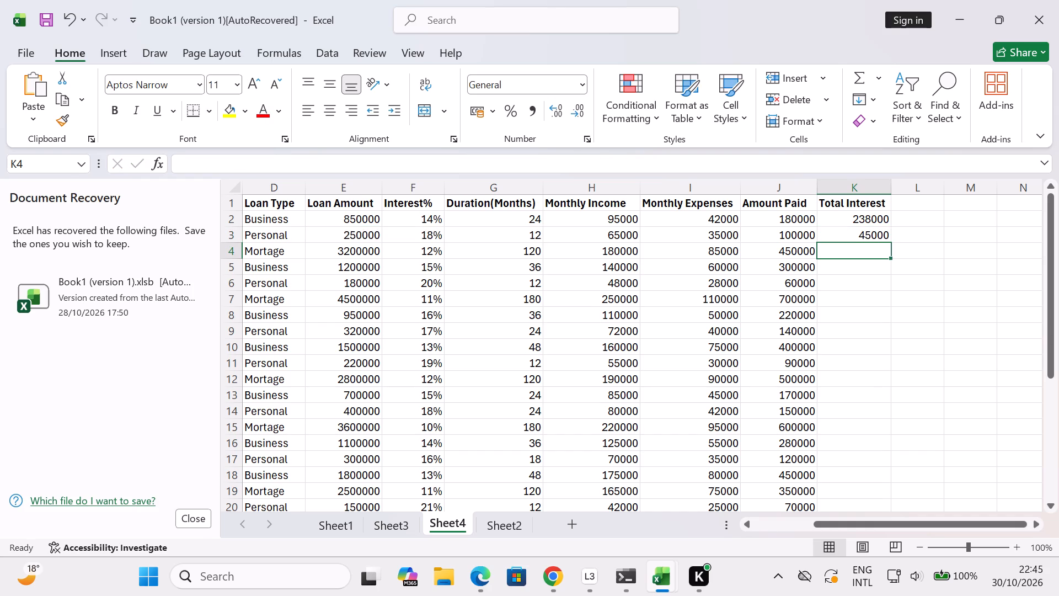
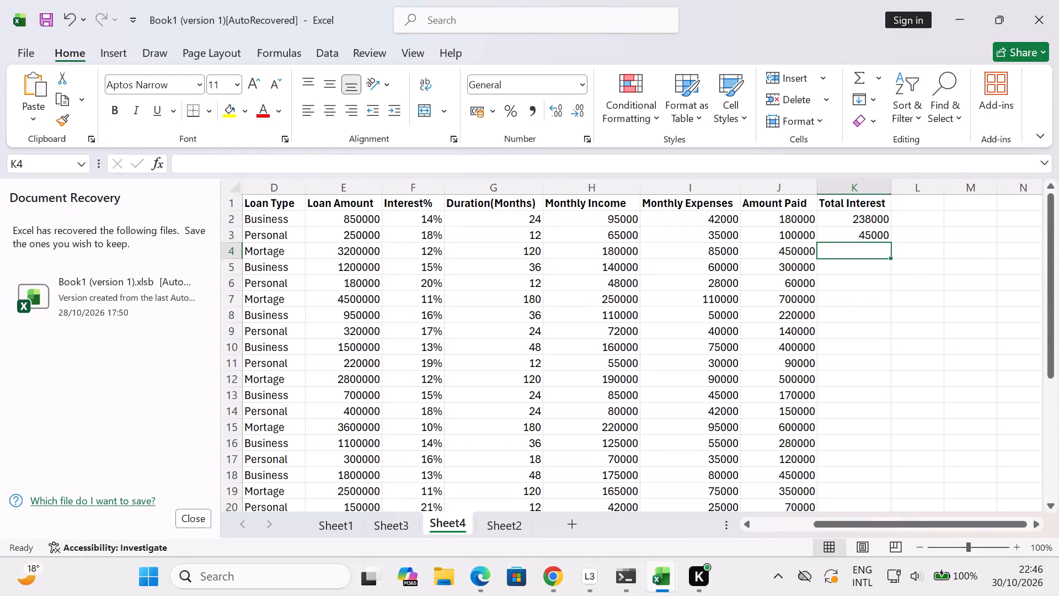
Switch to Loggy3, stop the running recording session, and return to the Excel workbook.
left_click(585, 581)
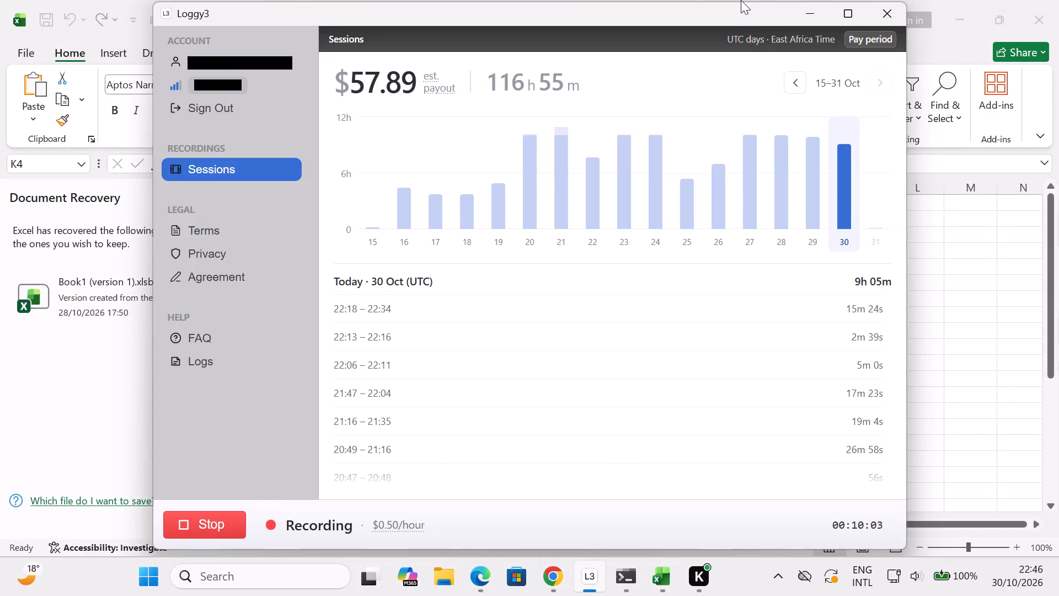
left_click(809, 10)
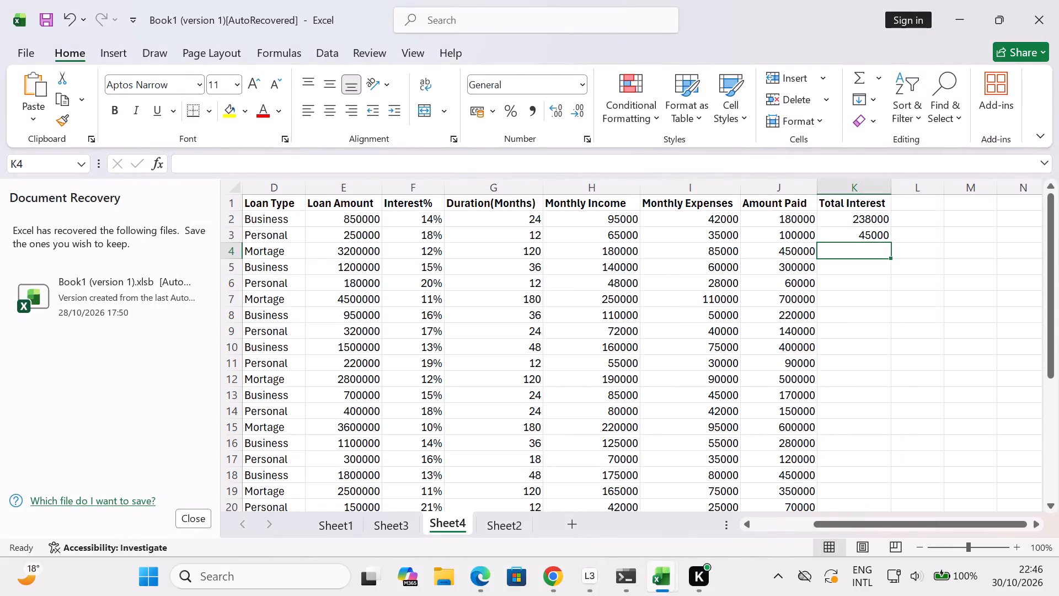
left_click(590, 573)
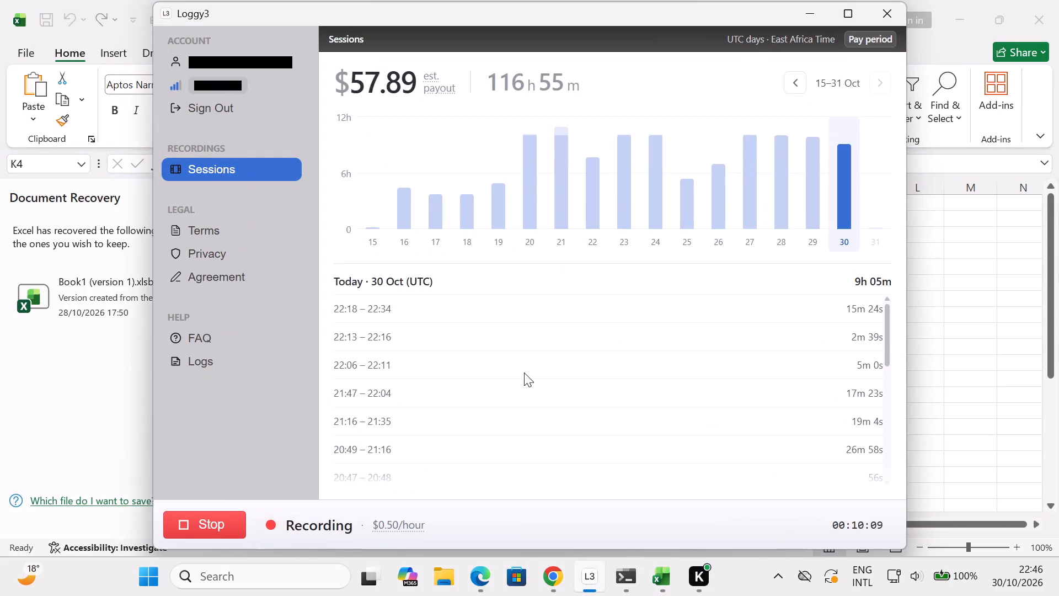
left_click(226, 533)
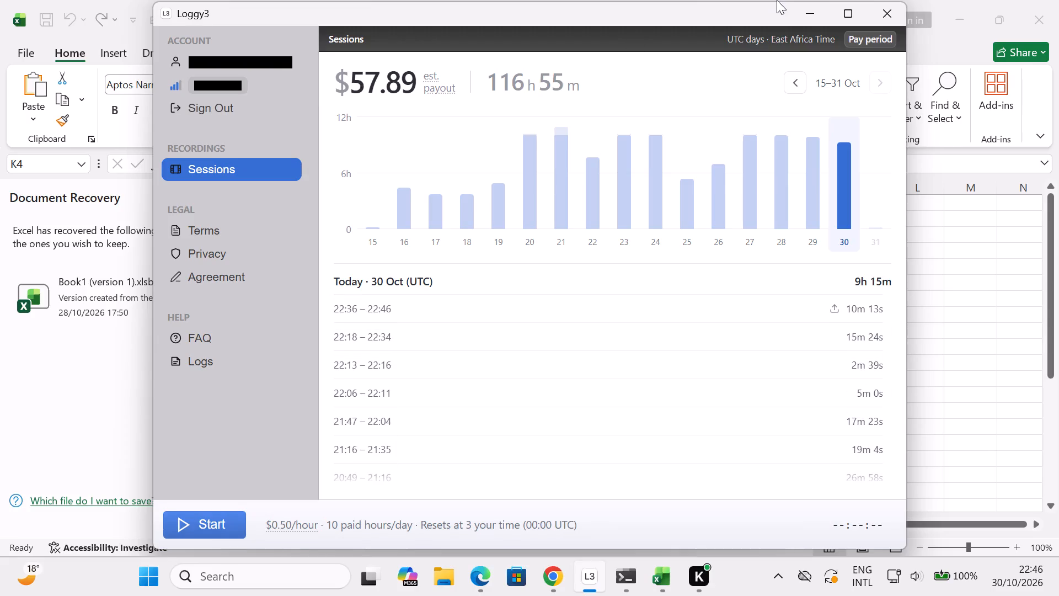
left_click(808, 9)
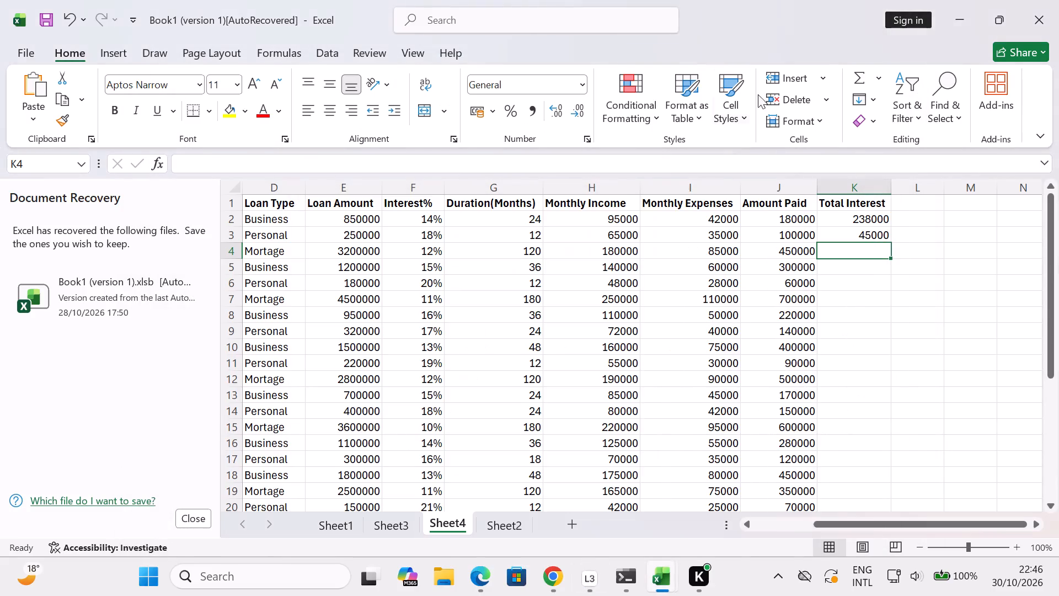
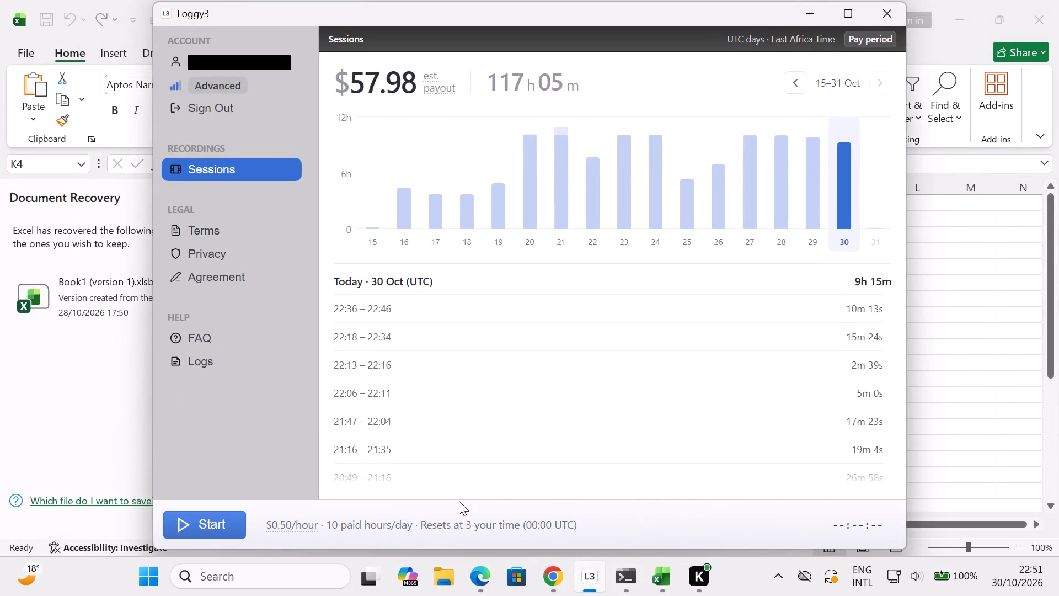
Start a new recording session in Loggy3 and return to the Excel workbook.
left_click(228, 517)
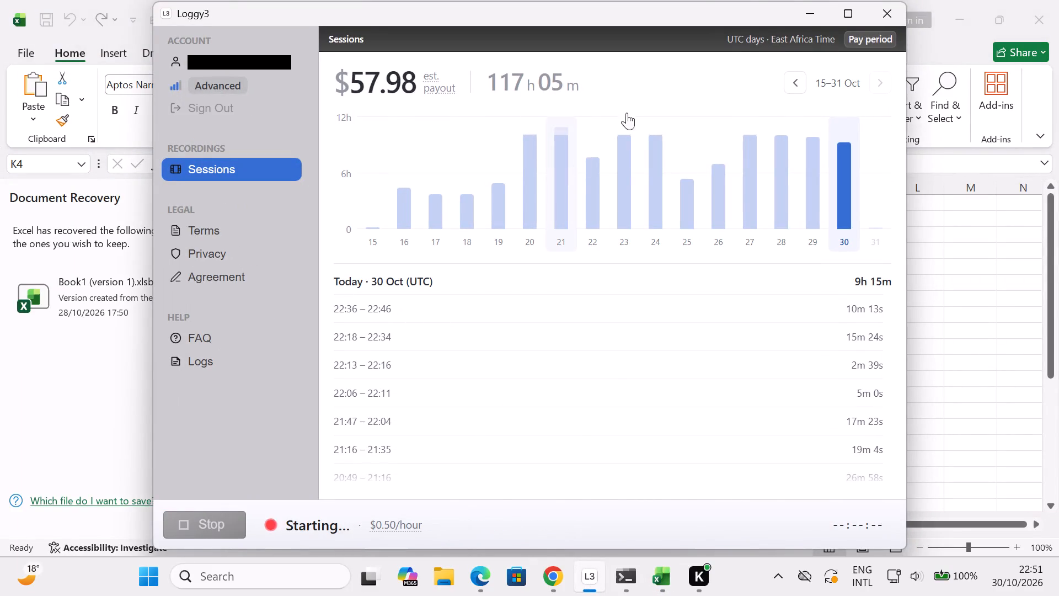
left_click(807, 13)
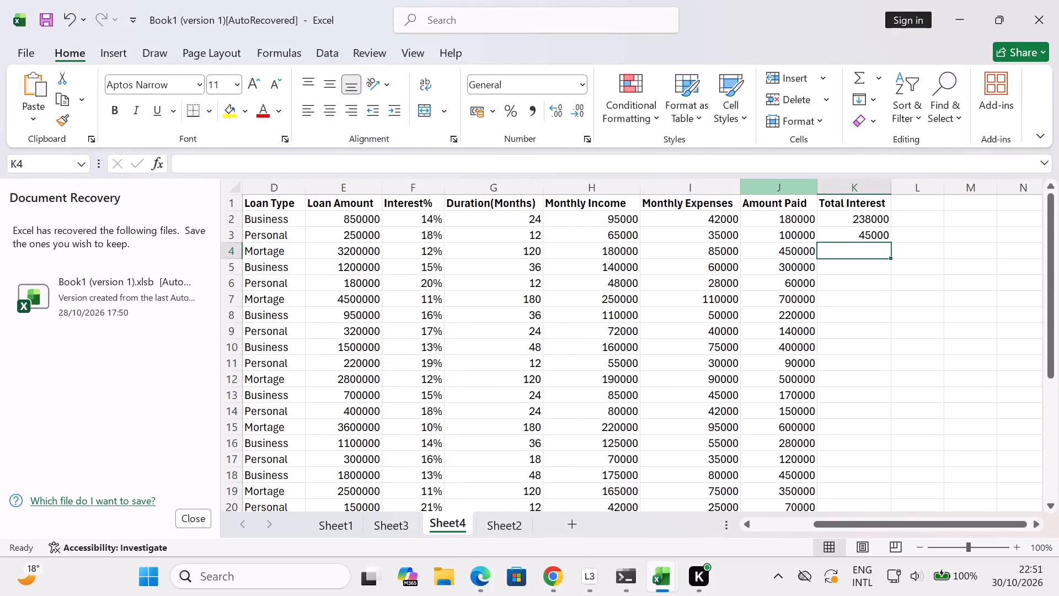
Enter the Total Interest formula =e4*f4*(g4/12) in cell K4.
key("equal")
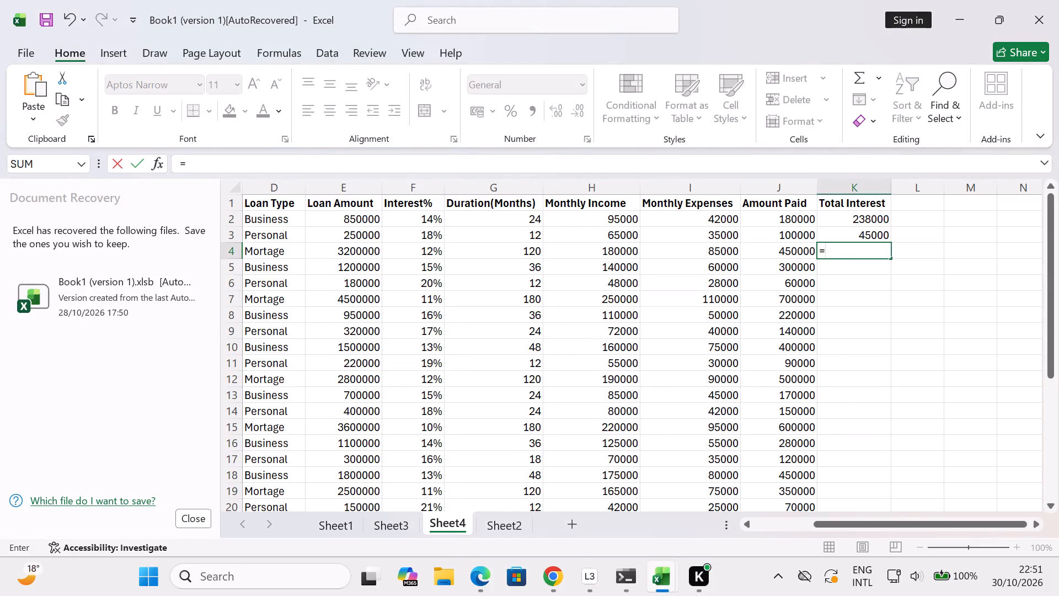
type("e4")
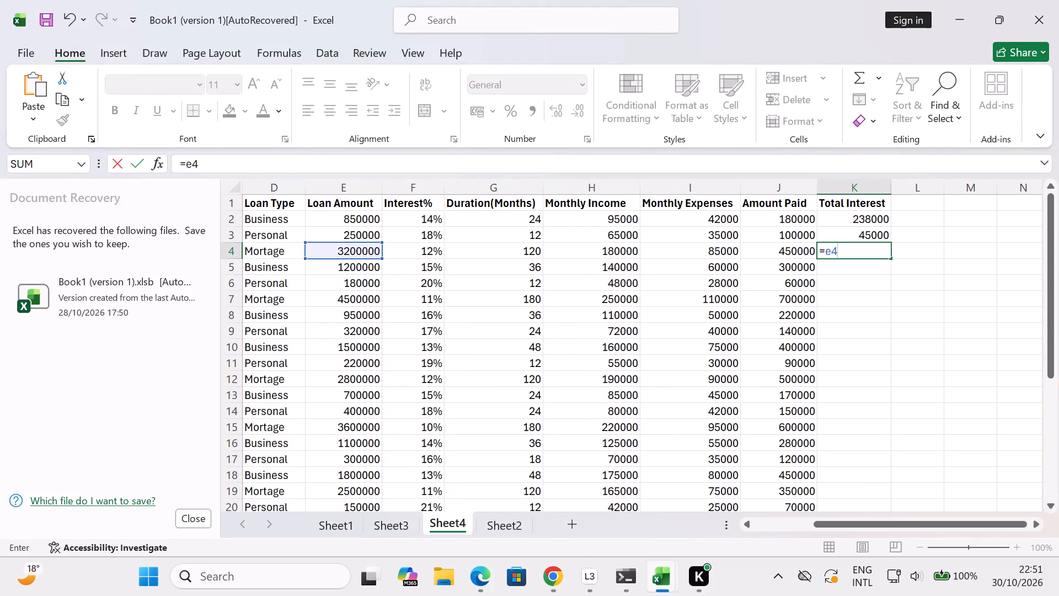
key("shift+asterisk")
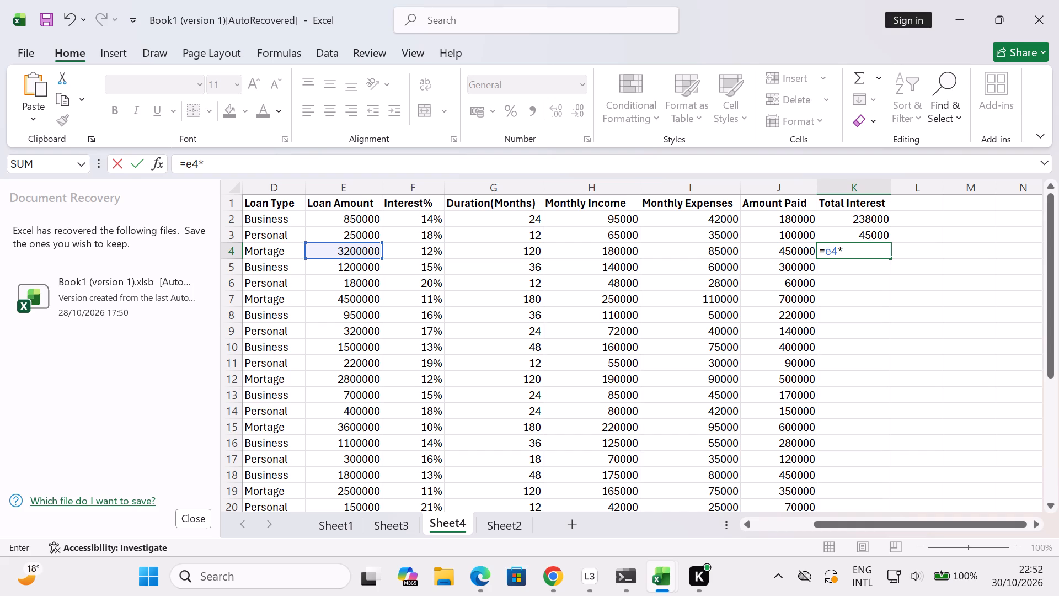
type("f4")
key("shift+asterisk")
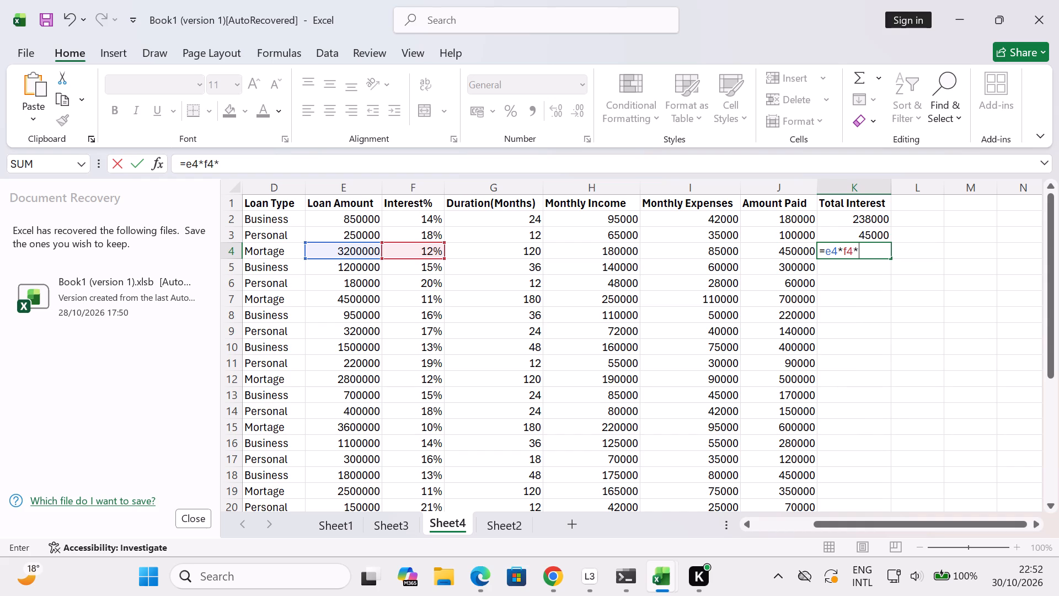
key("shift+parenleft")
type("g4")
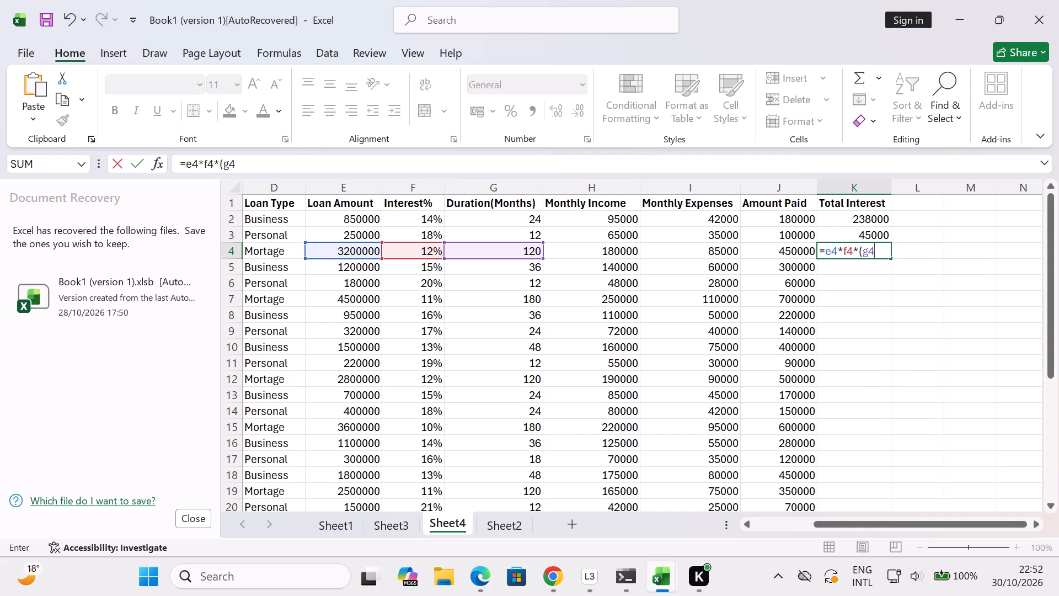
key("slash")
type("12")
key("shift+parenright")
key("Return")
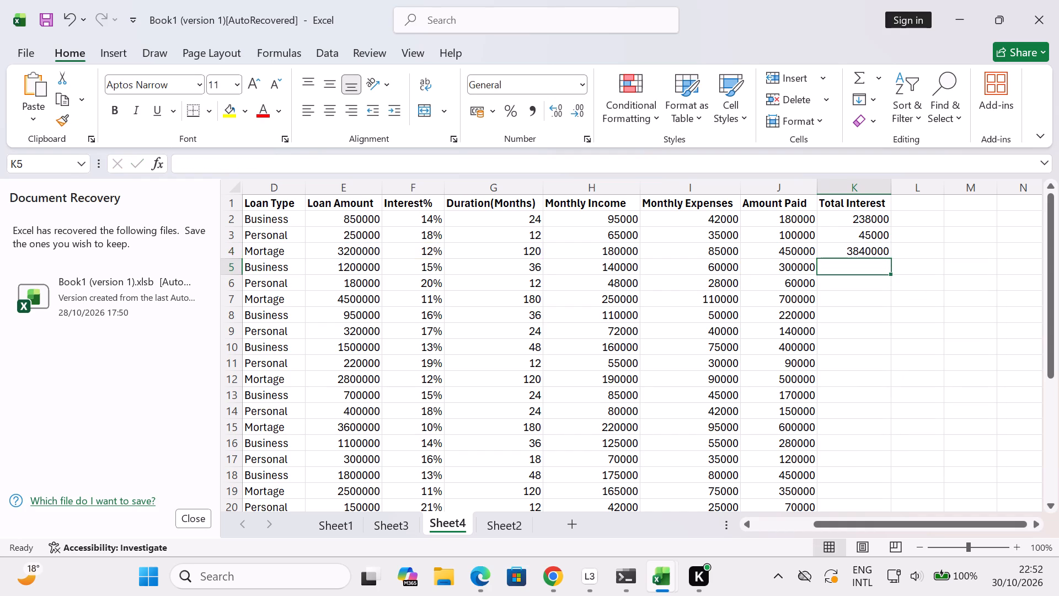
Enter the Total Interest formula =e5*f5*(g5/12) in cell K5.
key("equal")
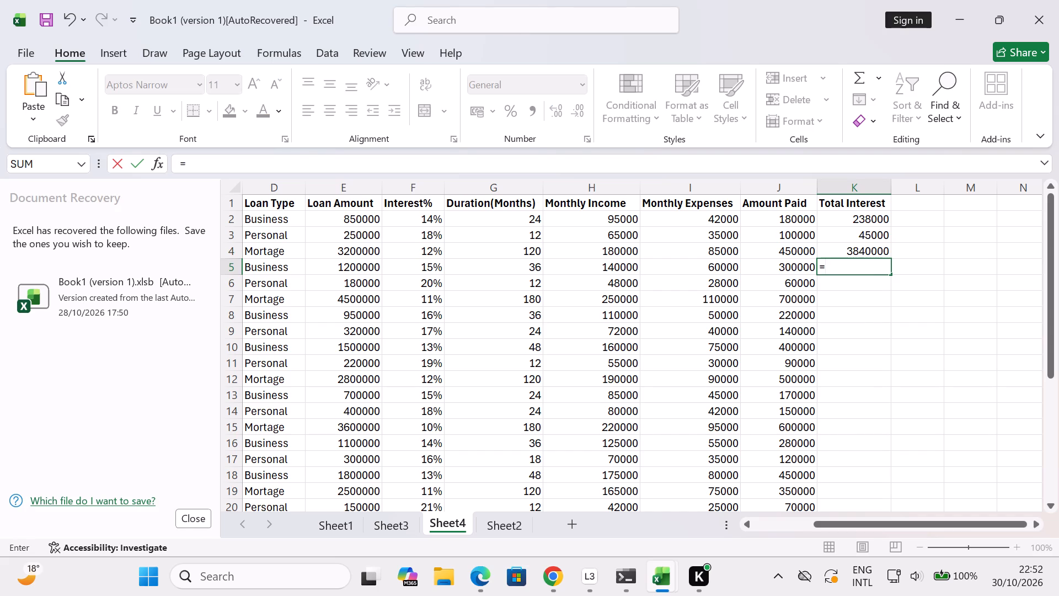
type("e5")
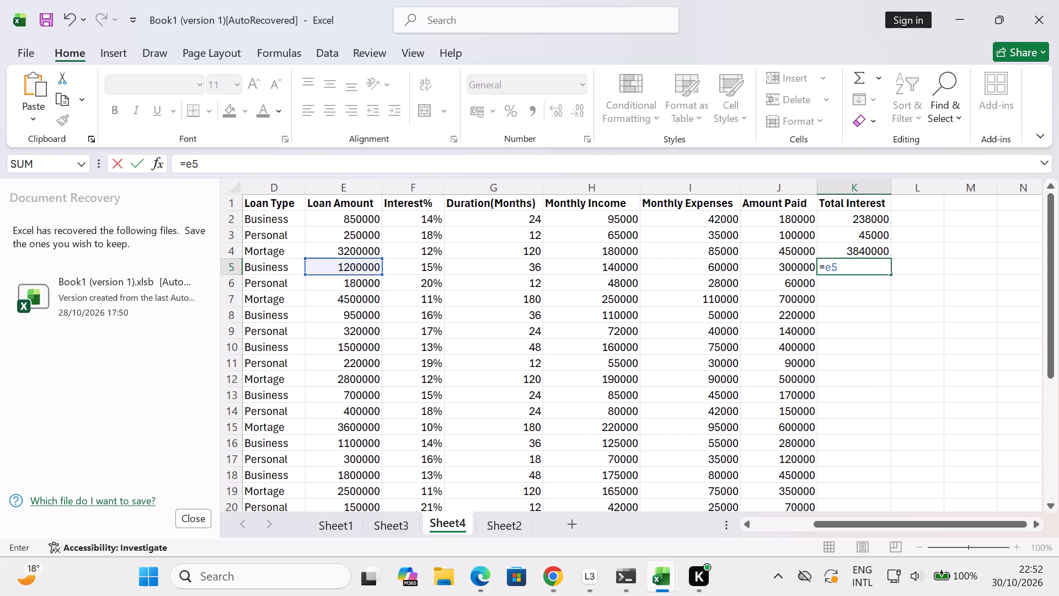
key("shift+asterisk")
key("f")
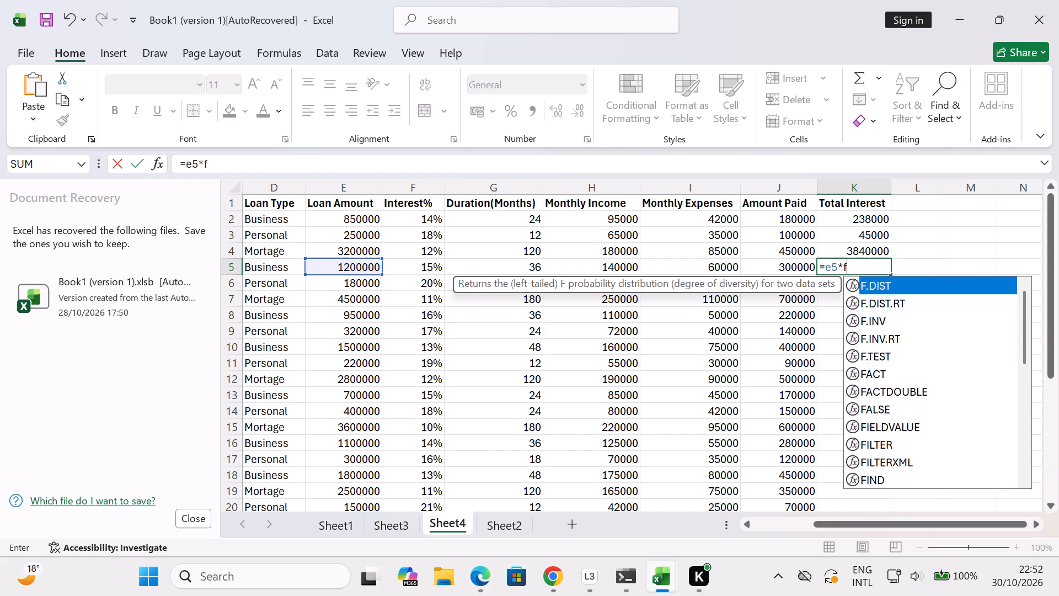
key("5")
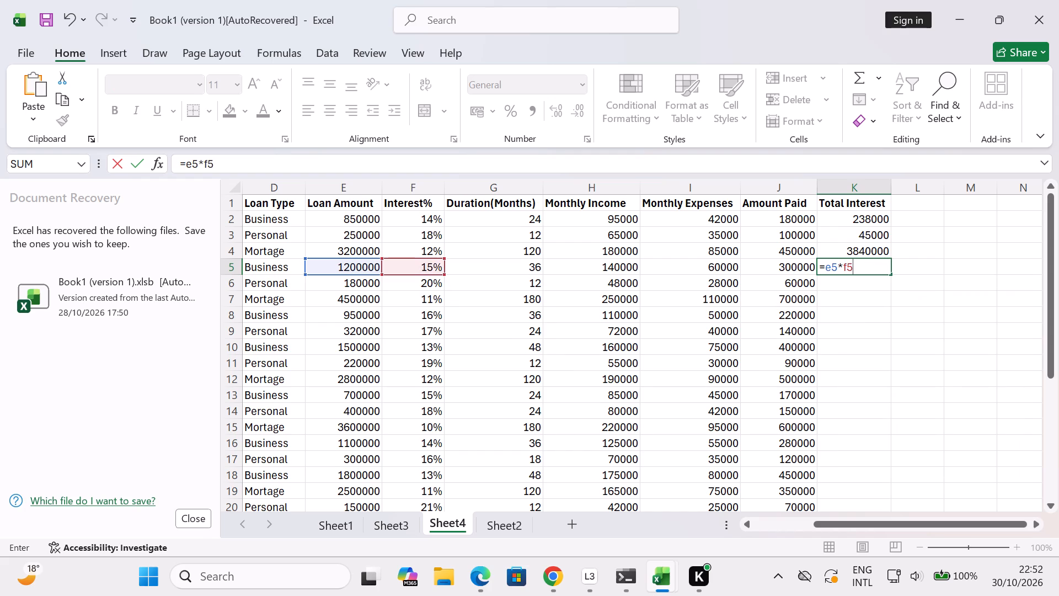
key("shift+asterisk")
key("shift+parenleft")
key("g")
key("5")
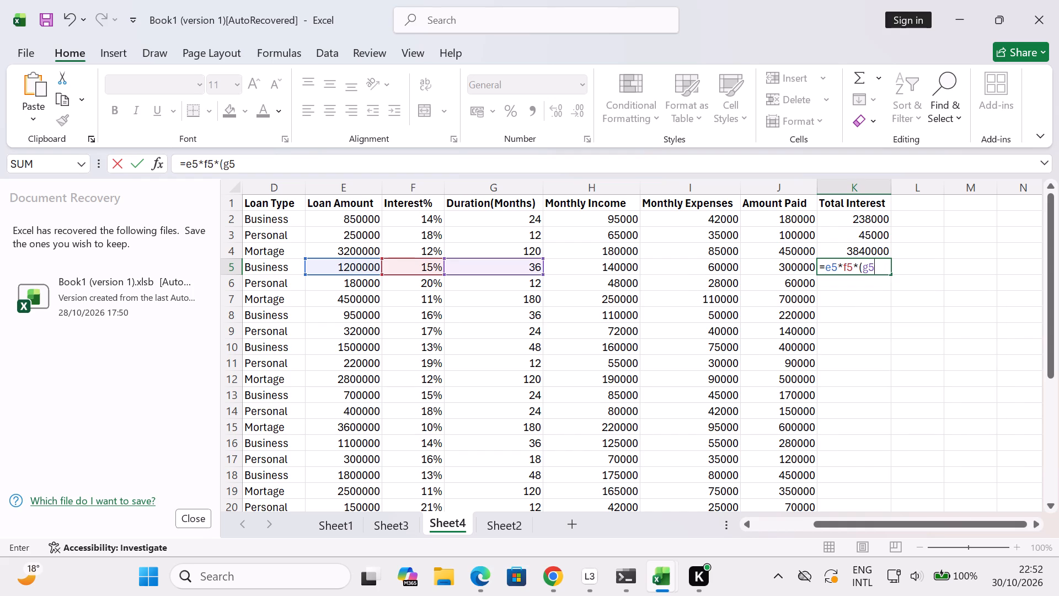
key("slash")
type("12")
key("shift+parenright")
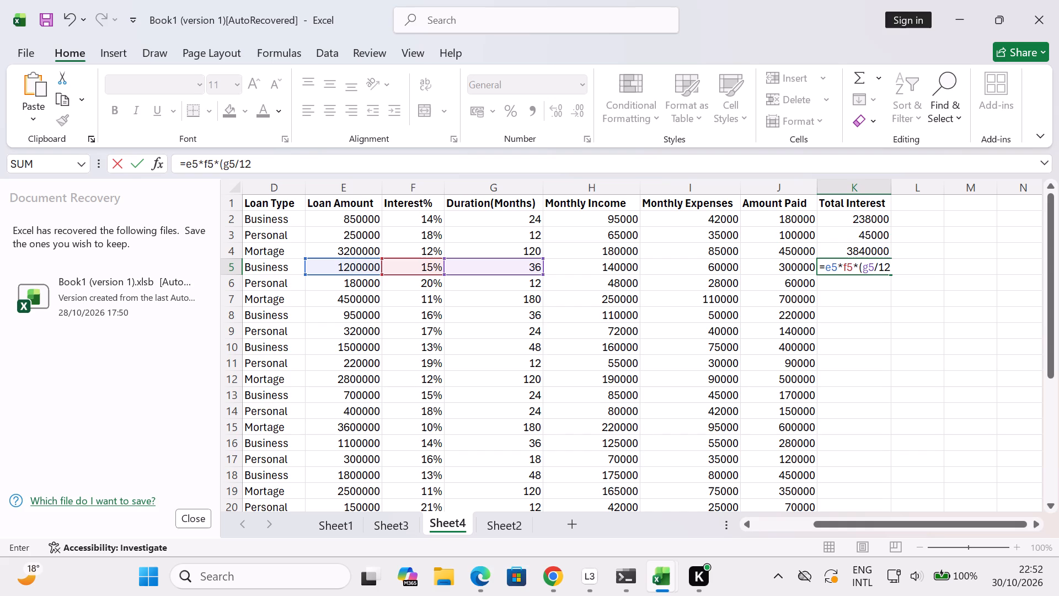
key("Return")
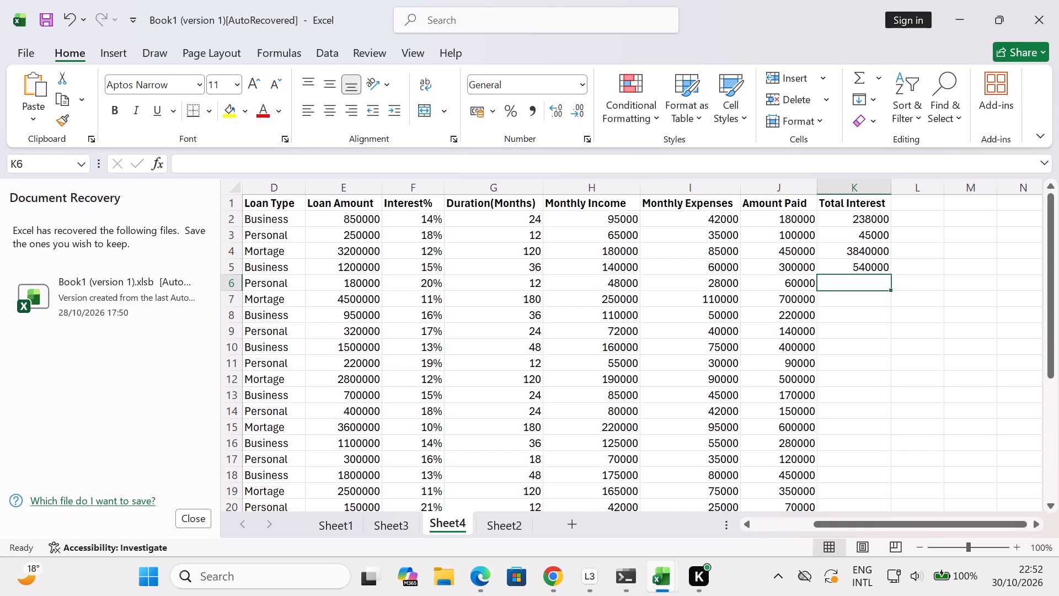
Enter the Total Interest formula =e6*f6*(g6/12) in cell K6.
key("equal")
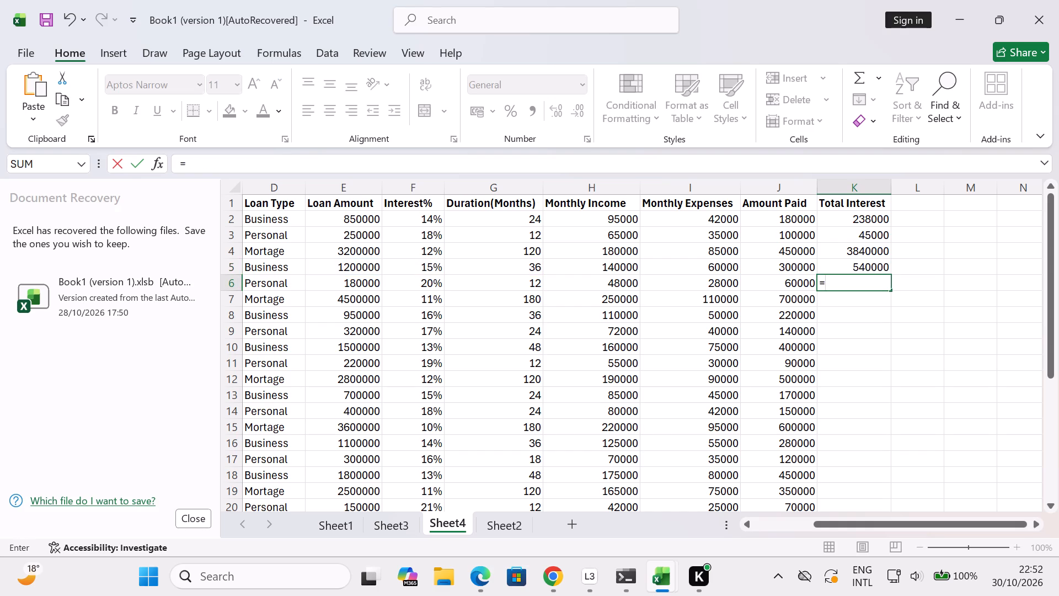
type("e6")
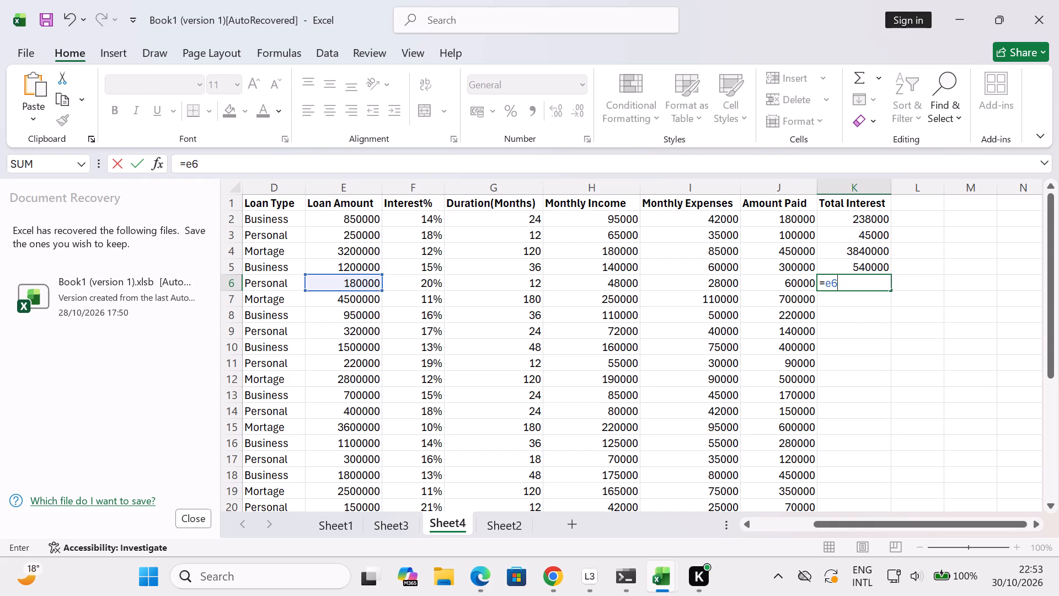
key("shift+asterisk")
type("f6")
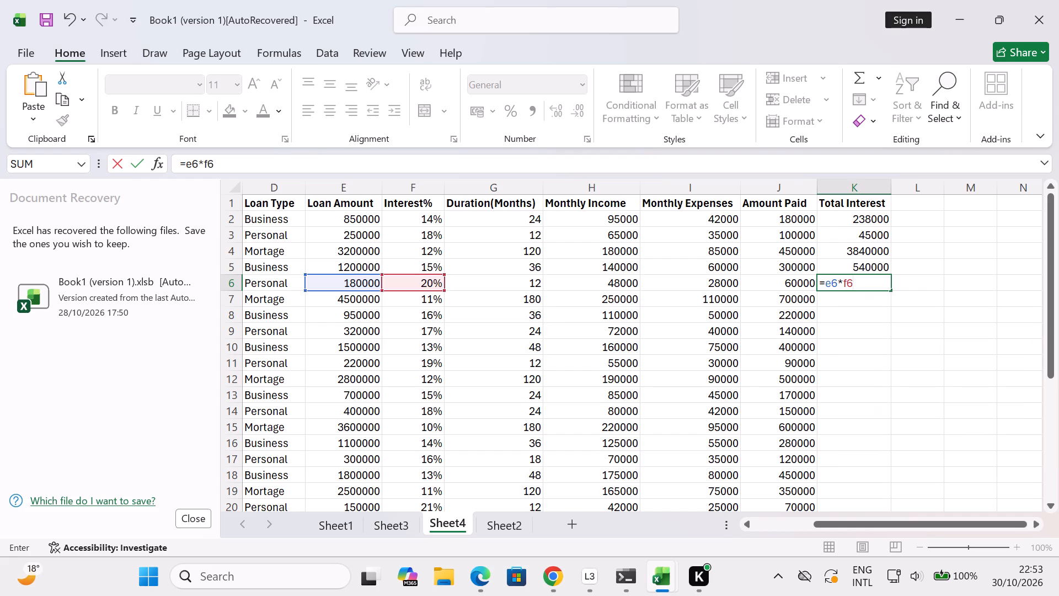
key("shift+asterisk")
key("shift+parenleft")
key("g")
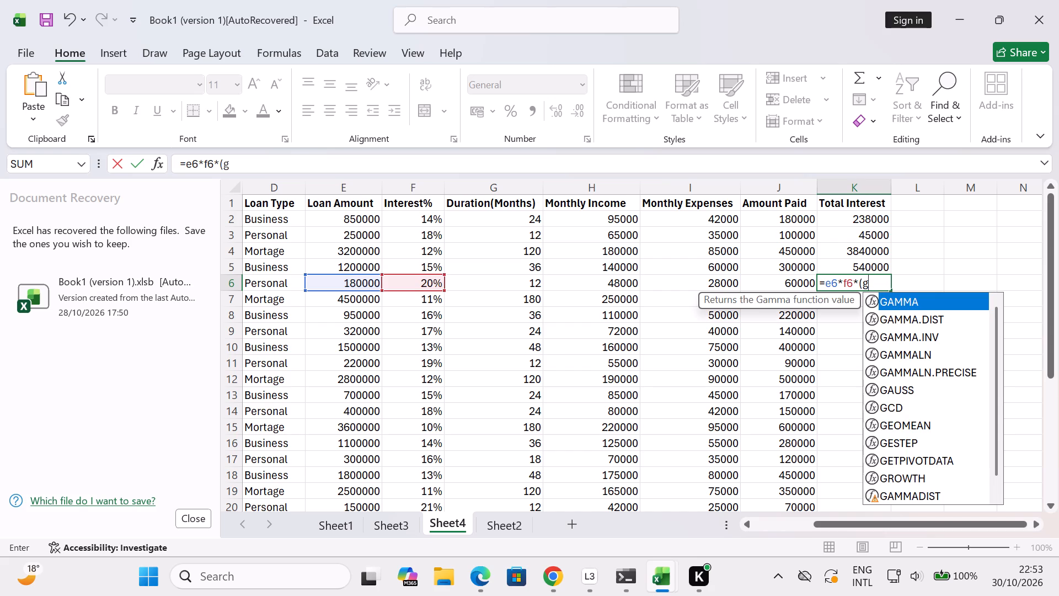
type("6/")
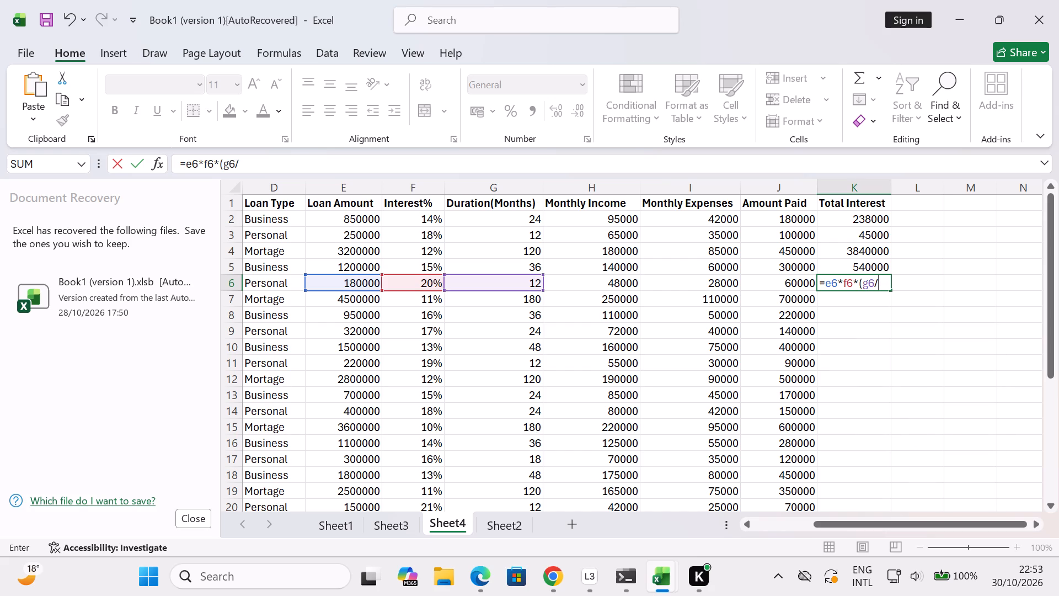
type("12")
key("shift+parenright")
key("Return")
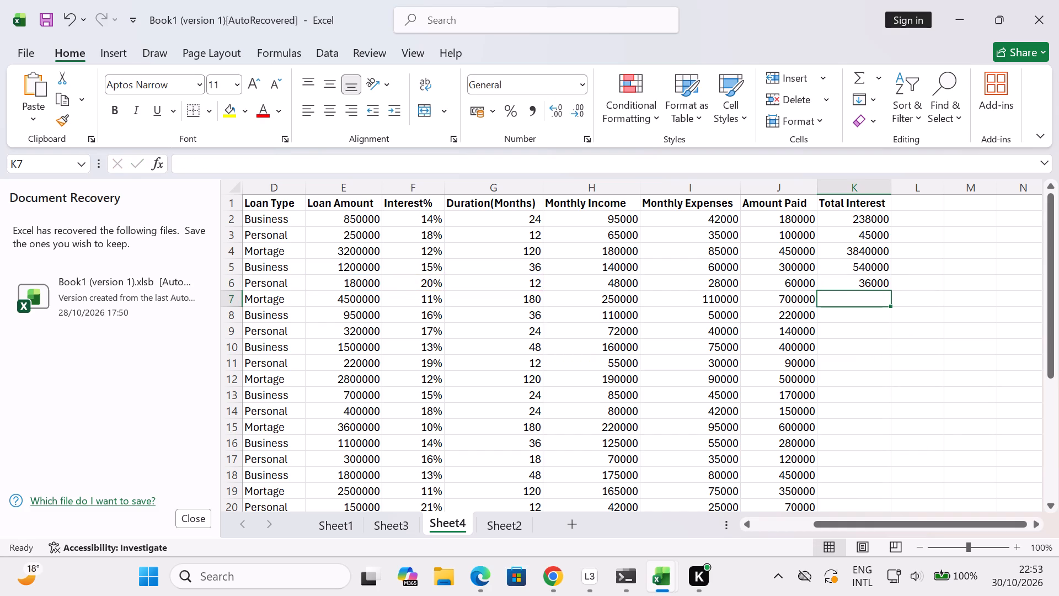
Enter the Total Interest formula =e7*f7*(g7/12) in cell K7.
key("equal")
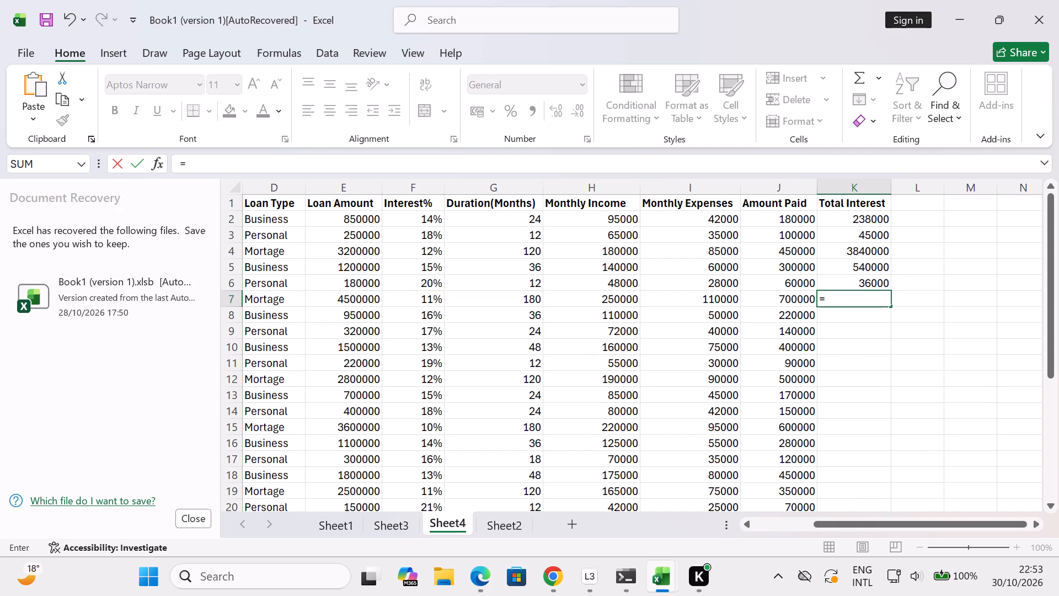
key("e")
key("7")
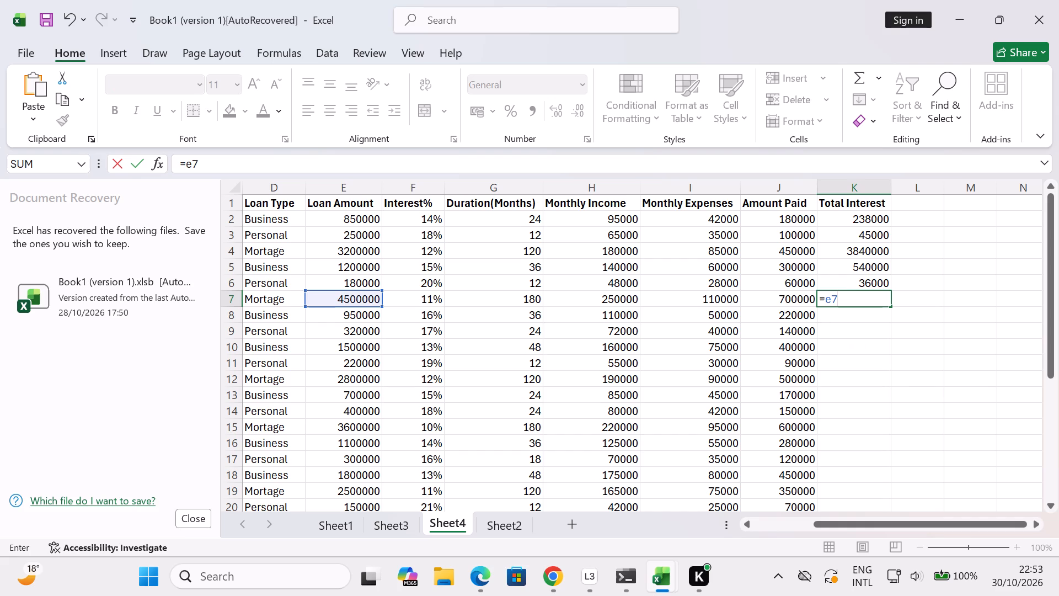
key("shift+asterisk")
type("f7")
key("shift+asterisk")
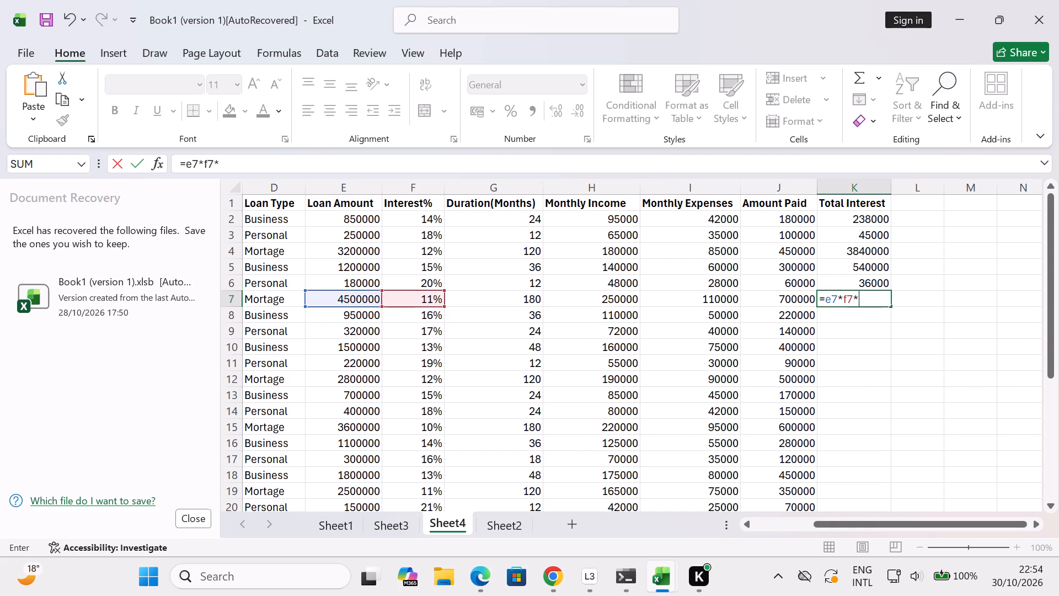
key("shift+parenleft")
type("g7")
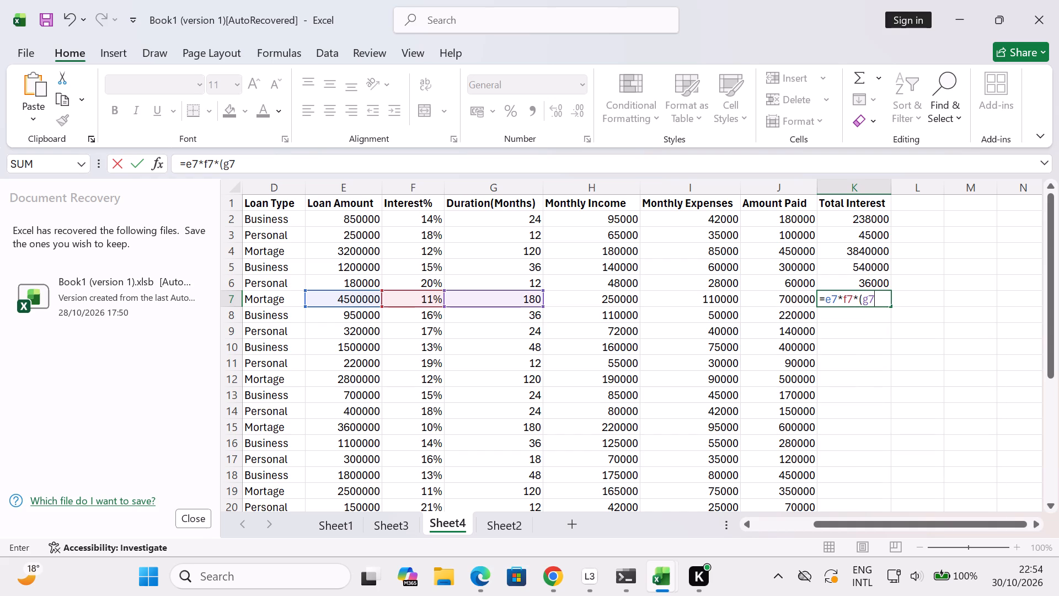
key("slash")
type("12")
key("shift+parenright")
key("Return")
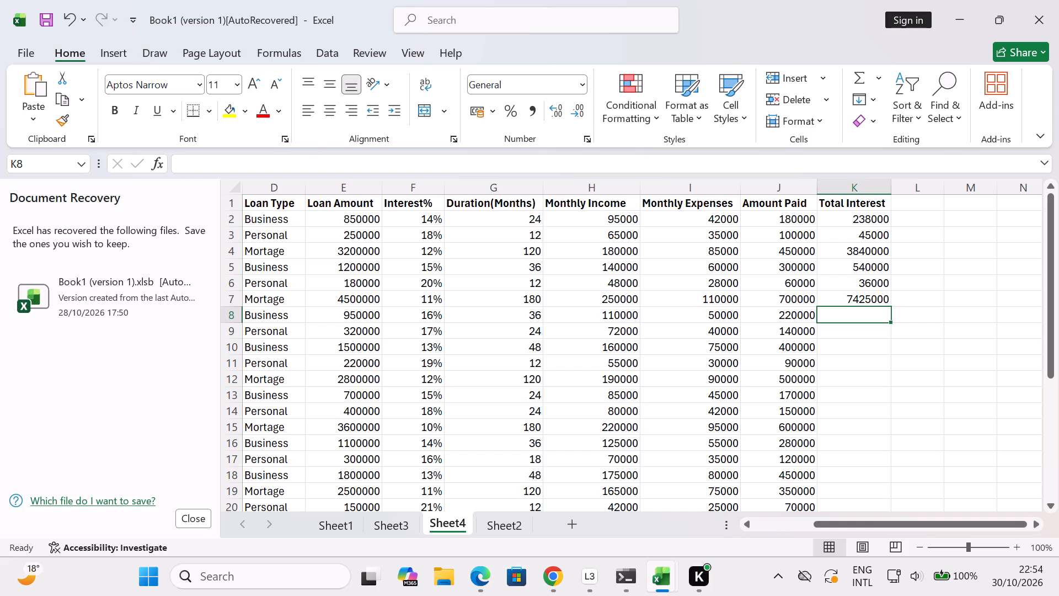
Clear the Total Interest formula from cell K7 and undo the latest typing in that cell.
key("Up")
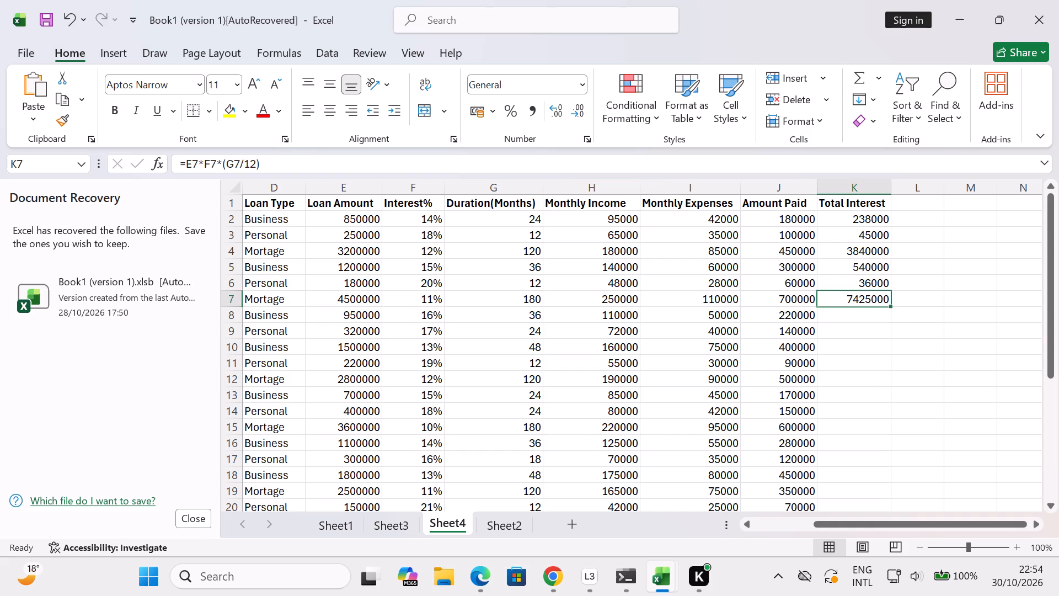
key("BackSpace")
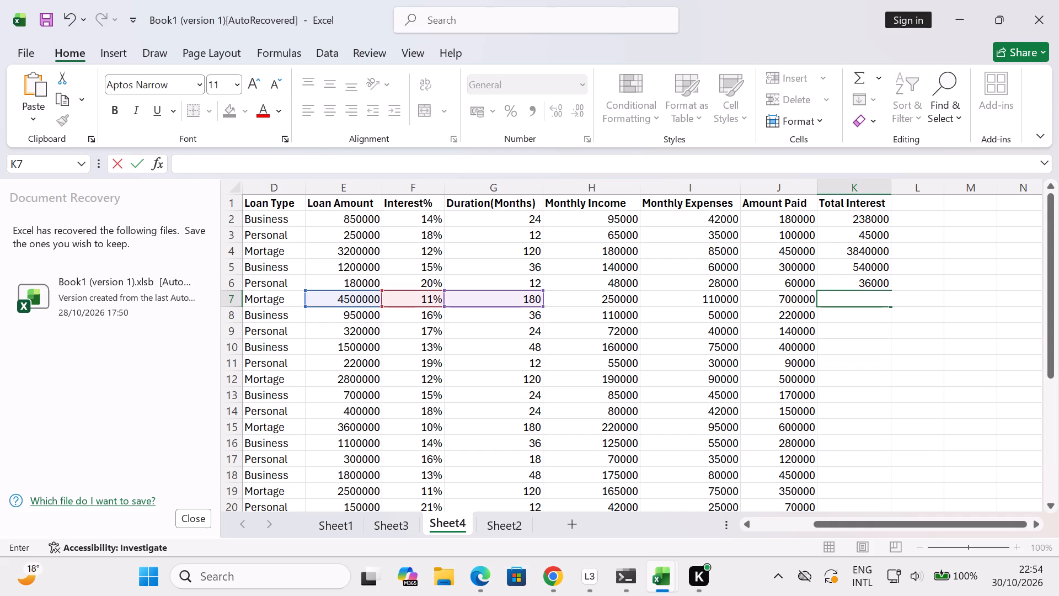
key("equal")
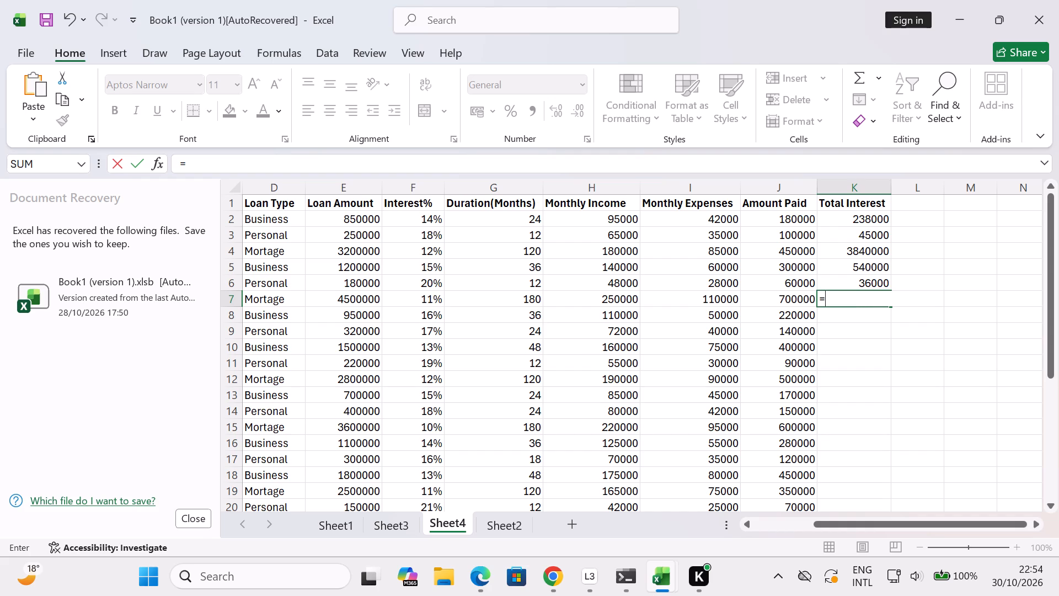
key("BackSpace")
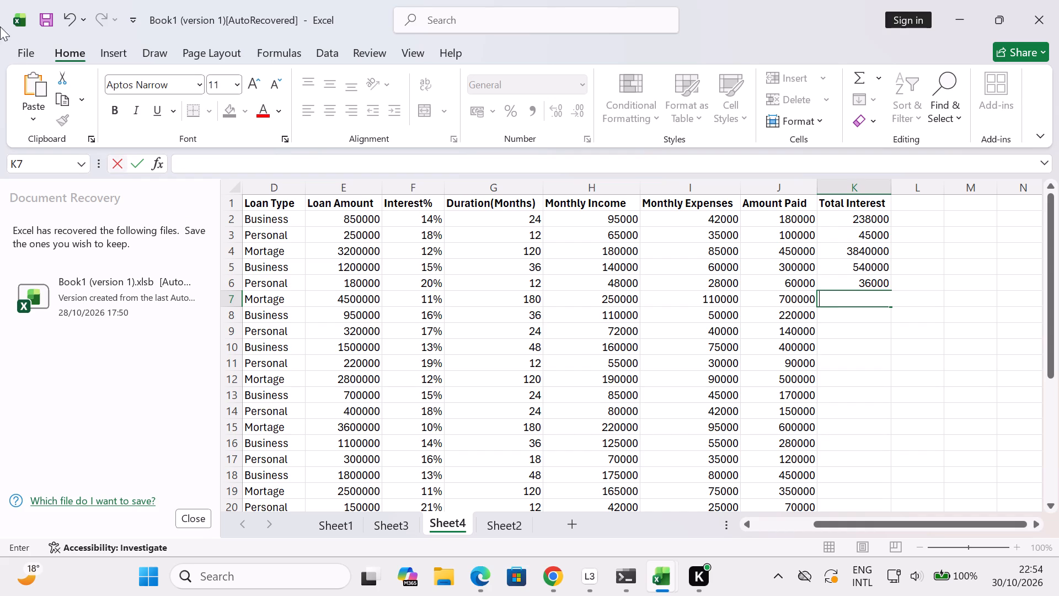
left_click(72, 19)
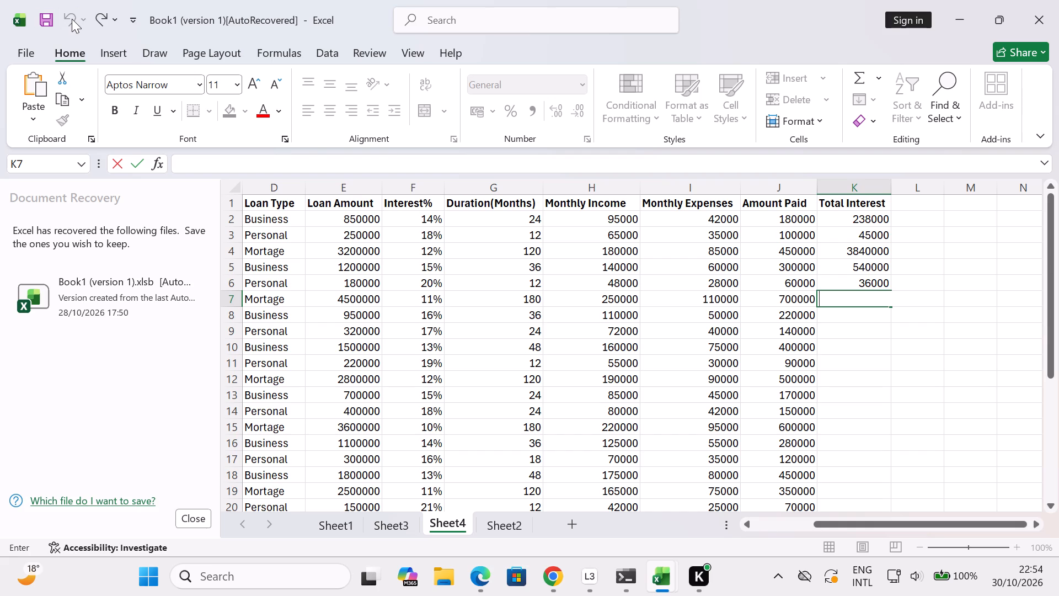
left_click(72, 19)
Enter the Total Interest formula =e7*f7*(g7/12) in the emptied cell K7.
key("equal")
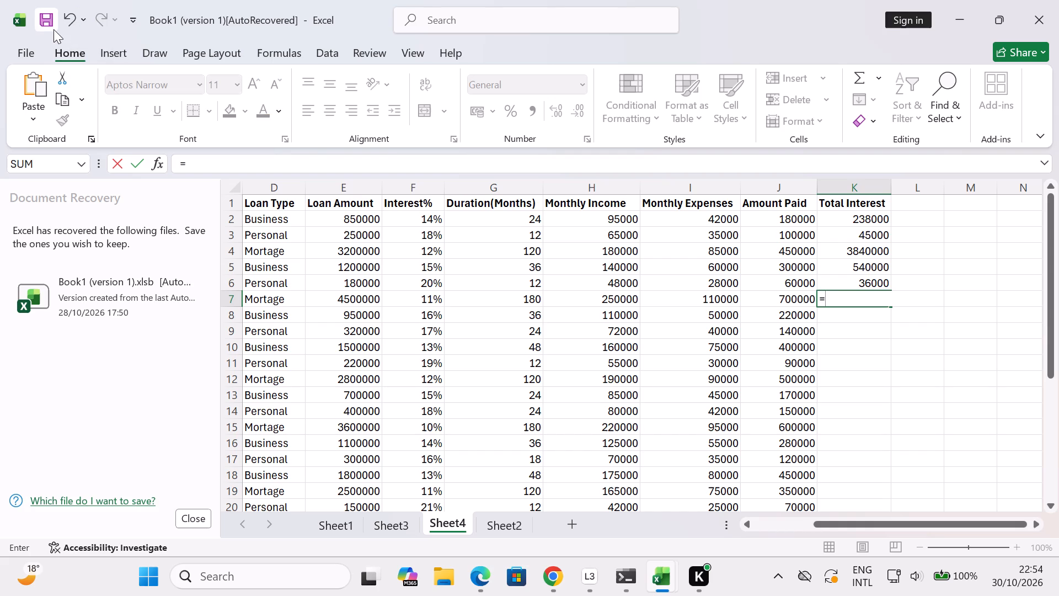
key("e")
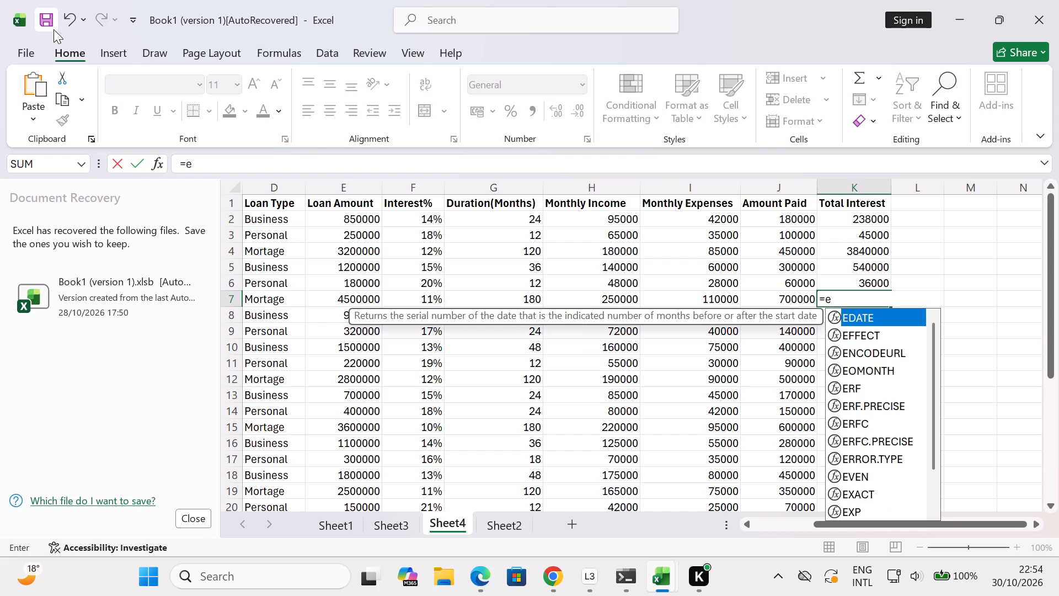
key("7")
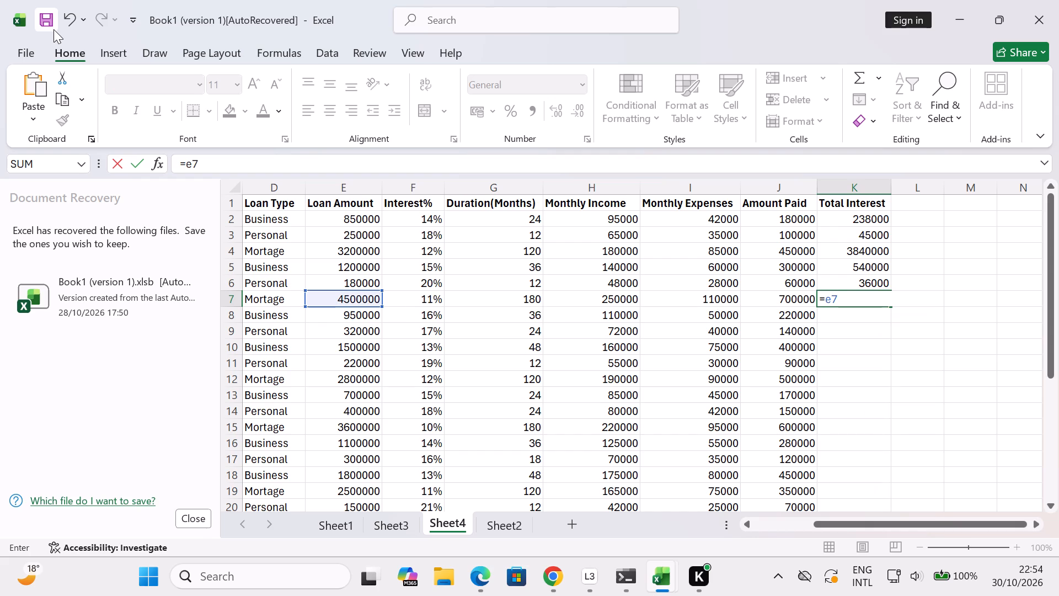
key("shift+asterisk")
type("f7")
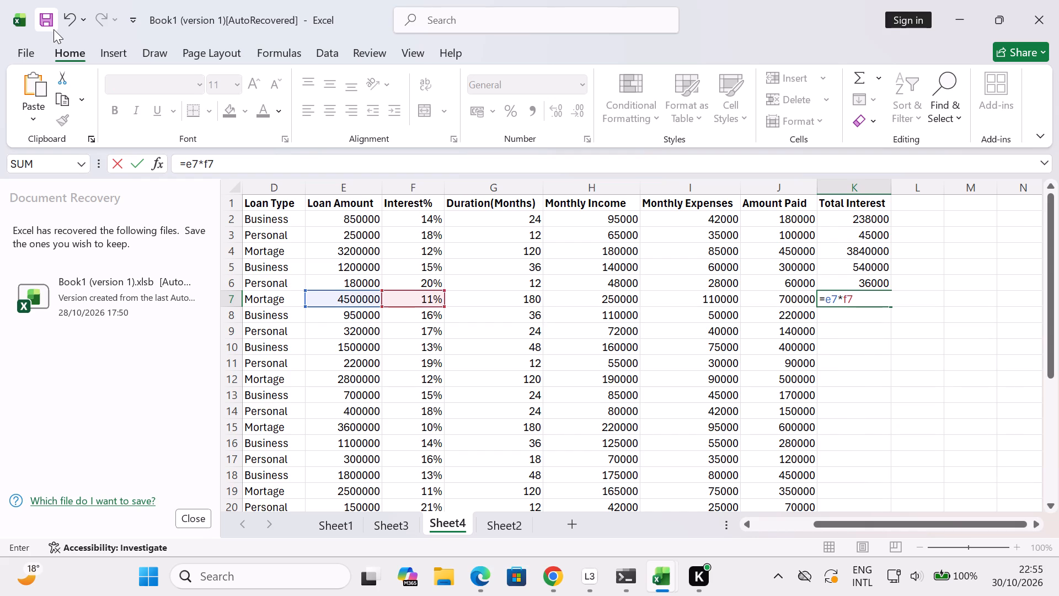
key("shift+asterisk")
key("shift+parenleft")
key("g")
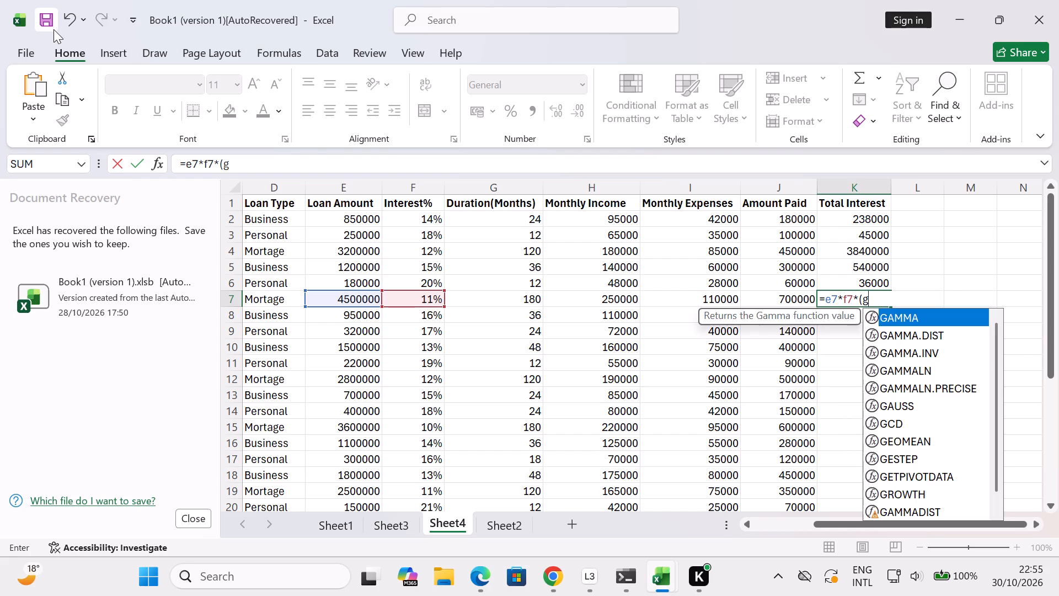
key("7")
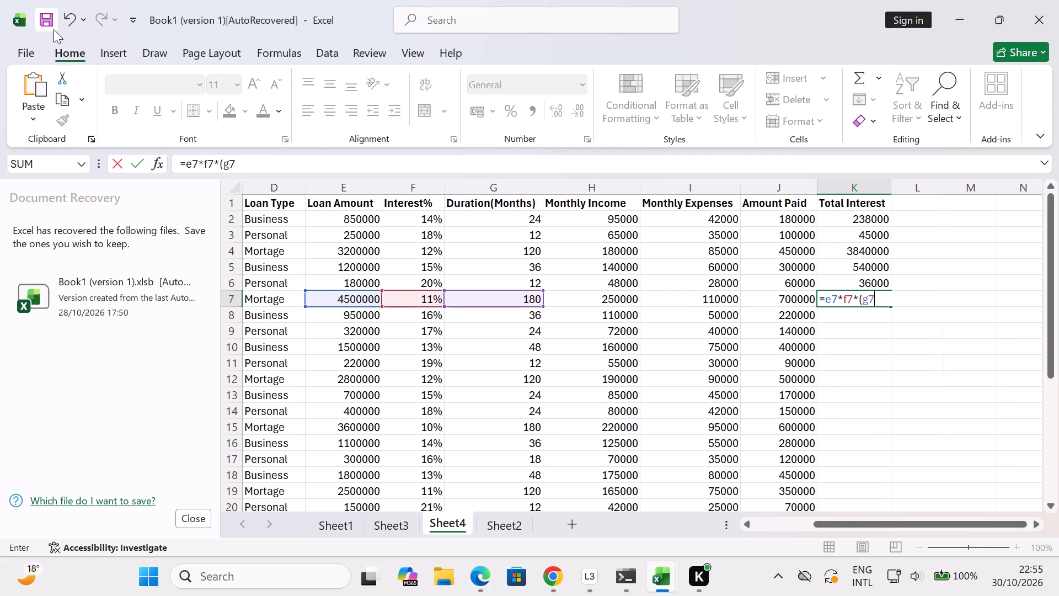
key("slash")
type("12")
key("shift+parenright")
key("Return")
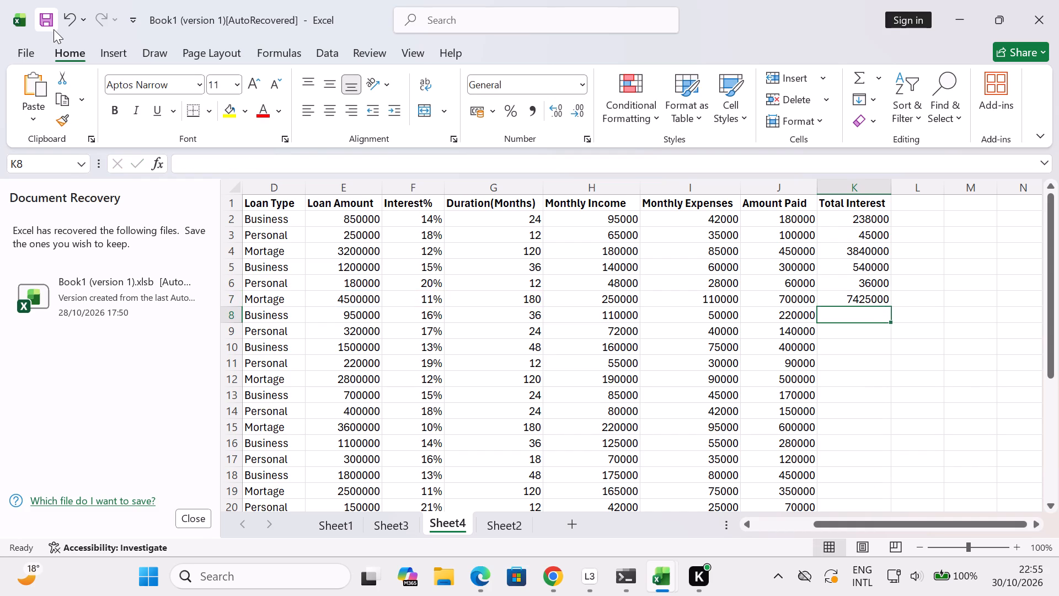
Enter the Total Interest formula =e8*f8*(g8/12) in cell K8.
key("equal")
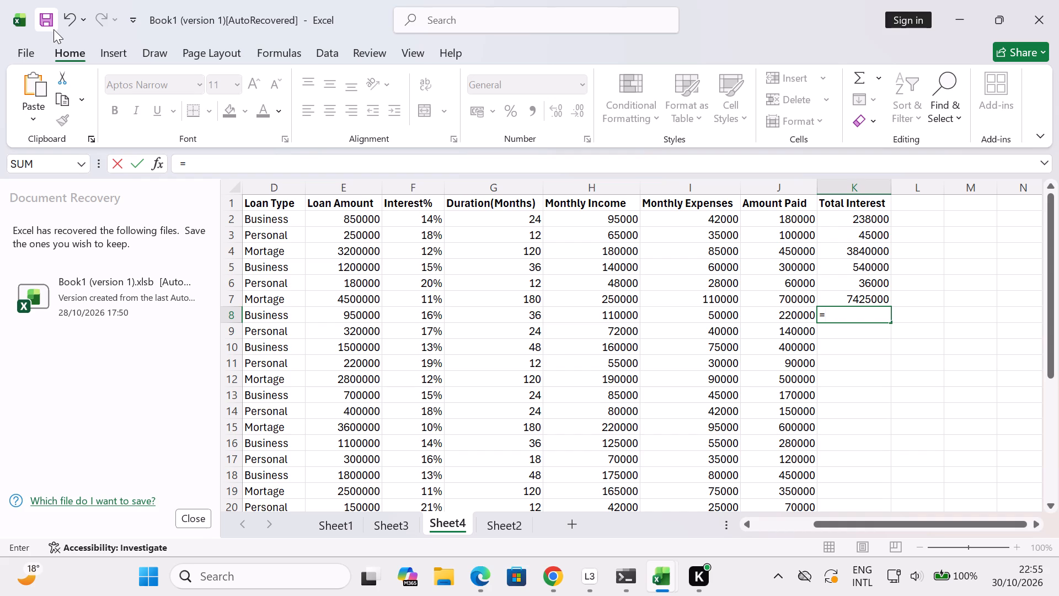
key("e")
key("8")
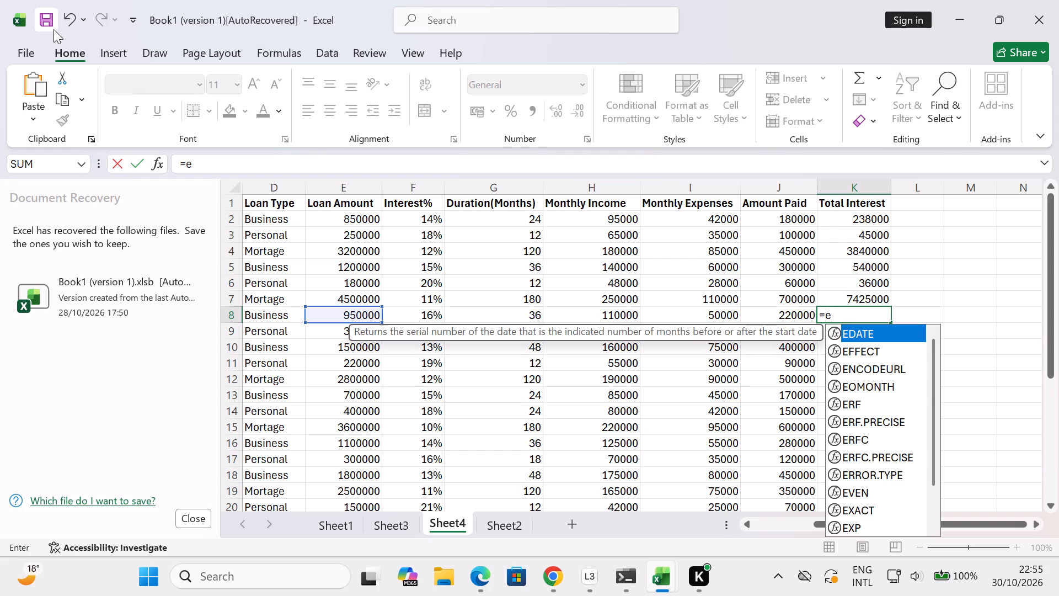
key("shift+asterisk")
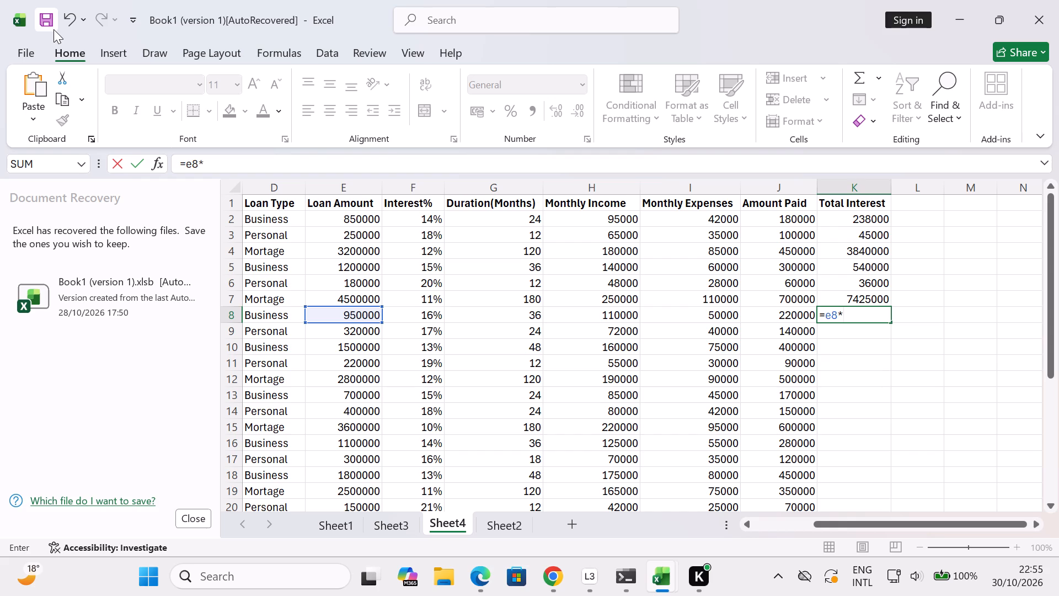
type("f8")
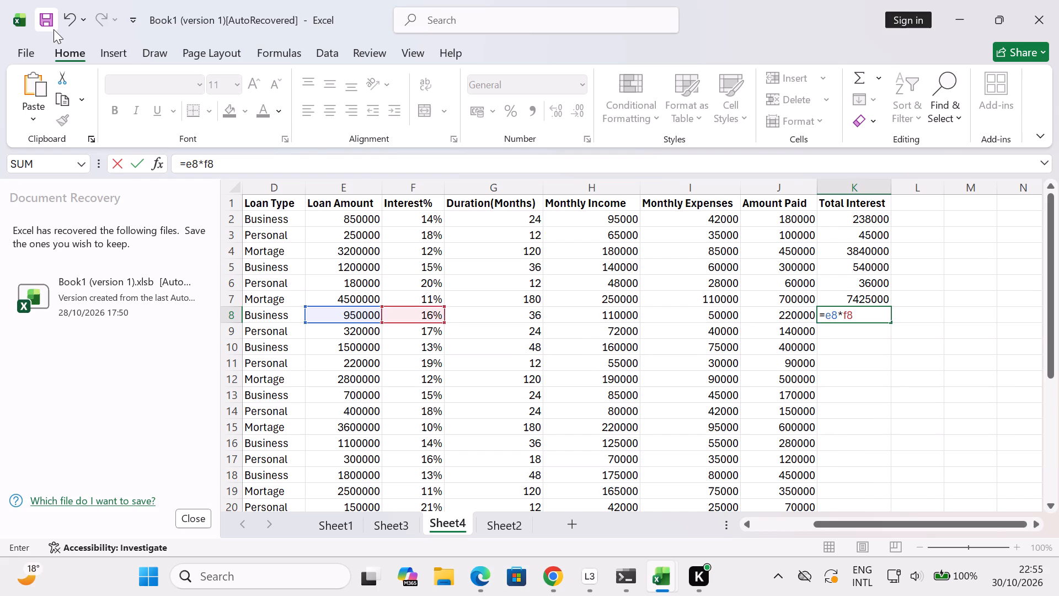
key("shift+asterisk")
key("shift+parenleft")
key("g")
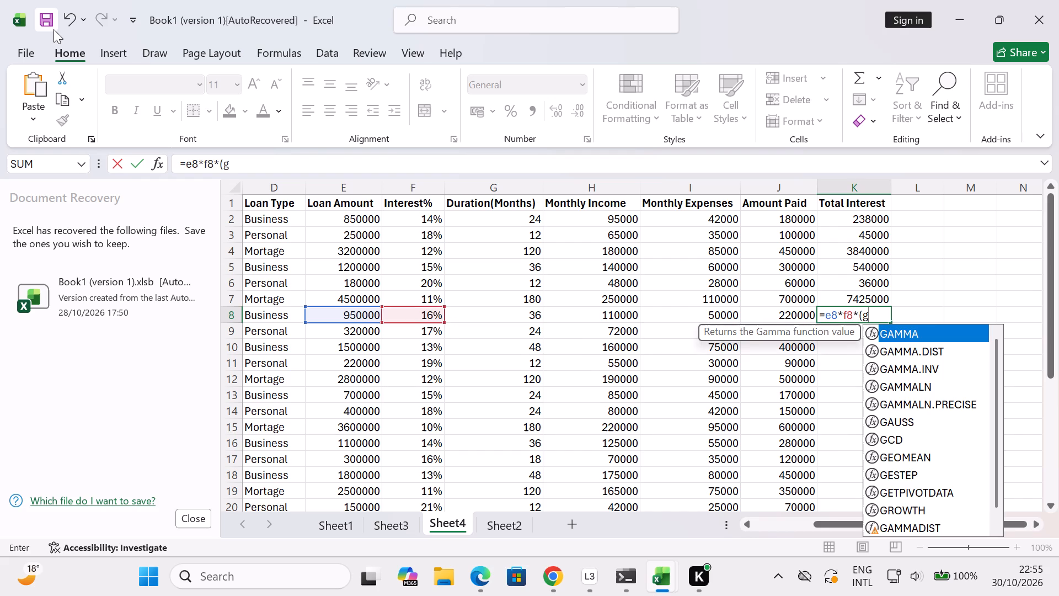
key("8")
key("slash")
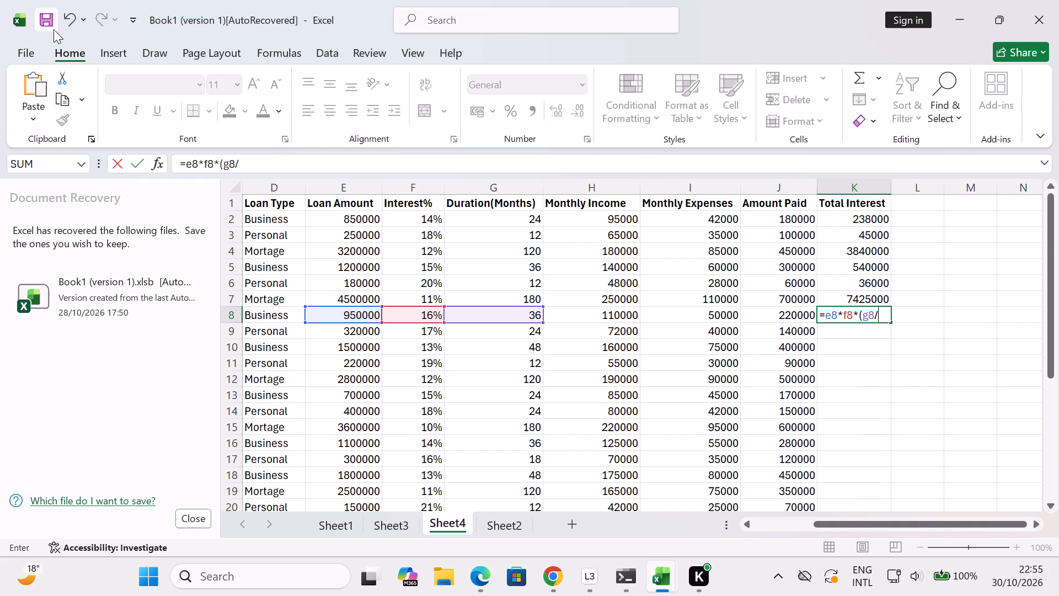
type("12")
key("shift+parenright")
key("Return")
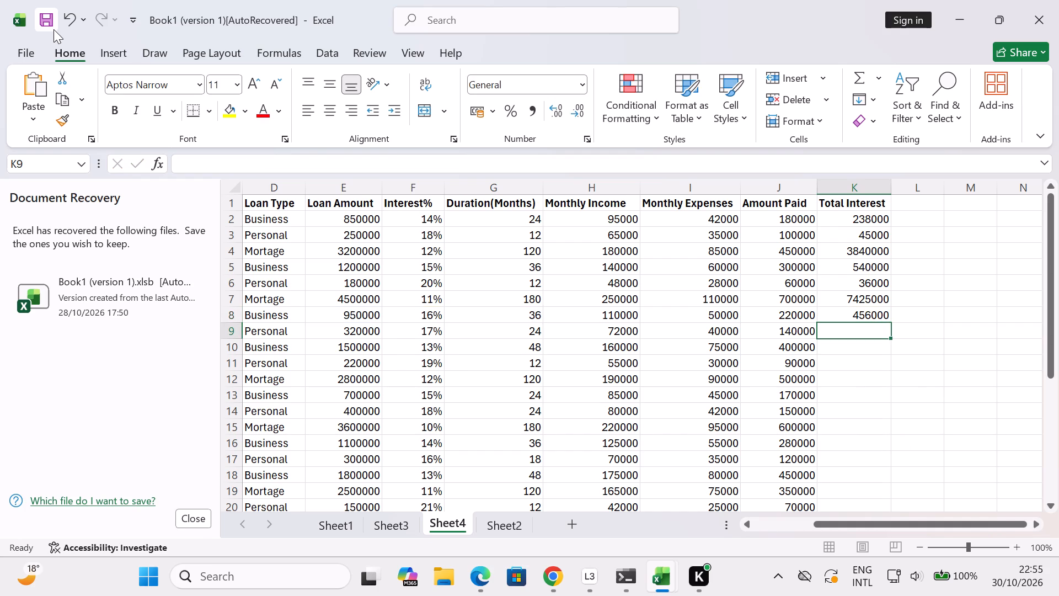
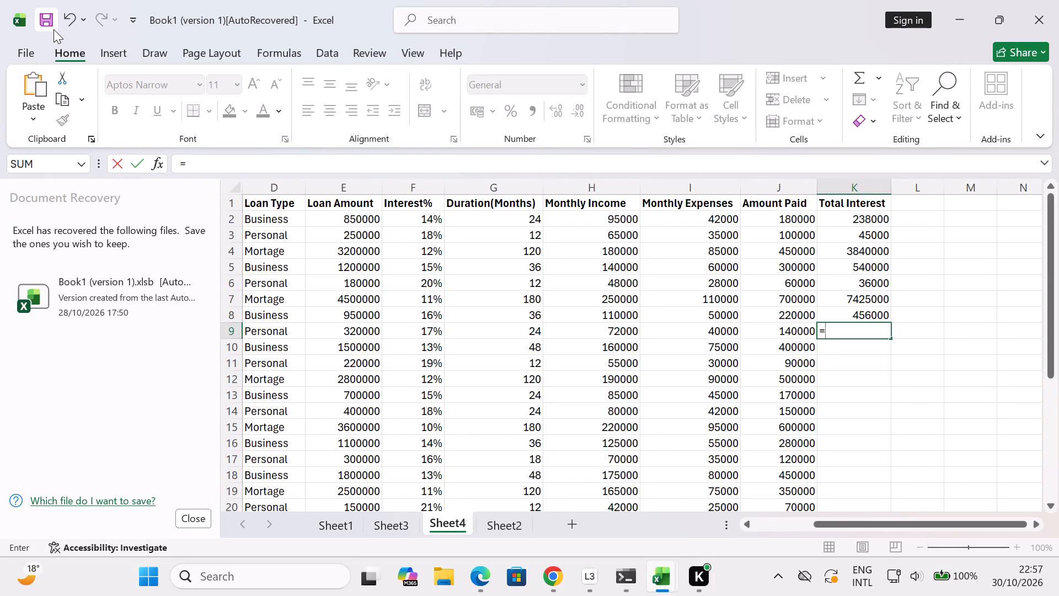
Enter the Total Interest formula =e9*f9*(g9/12) in cell K9.
key("e")
key("9")
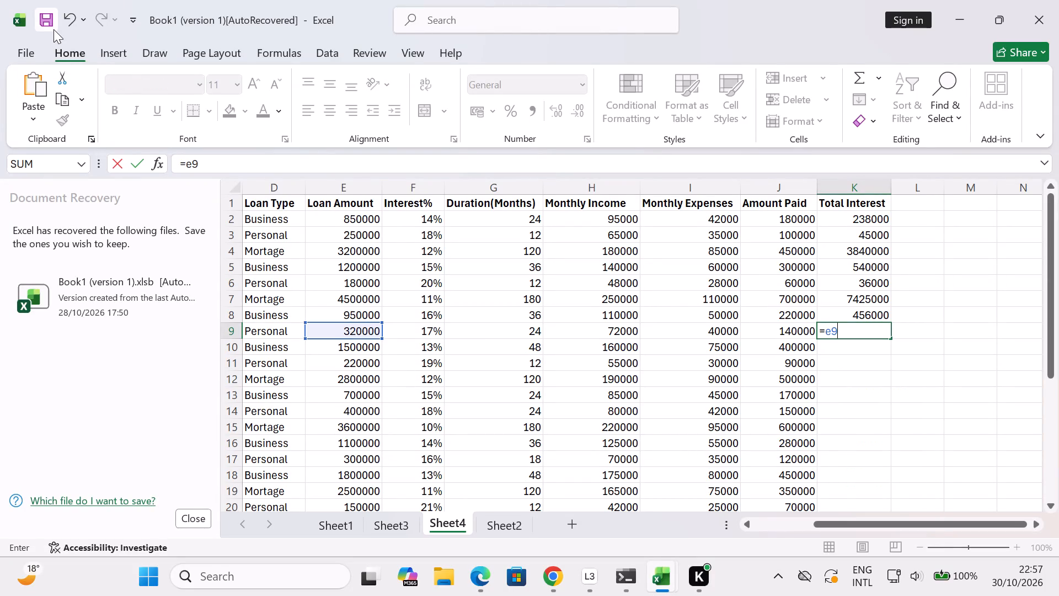
key("shift+asterisk")
key("f")
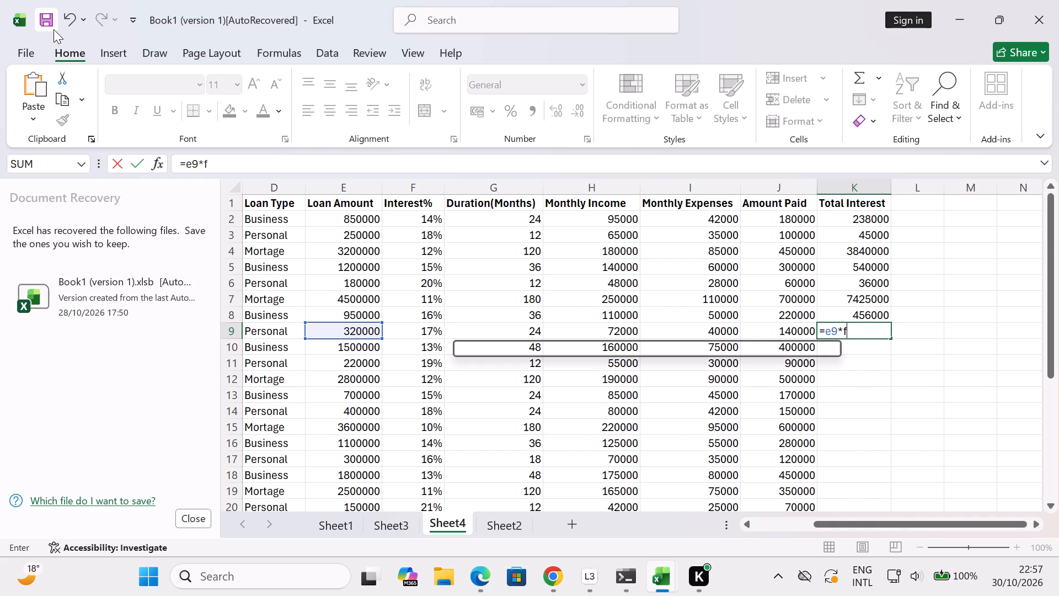
key("9")
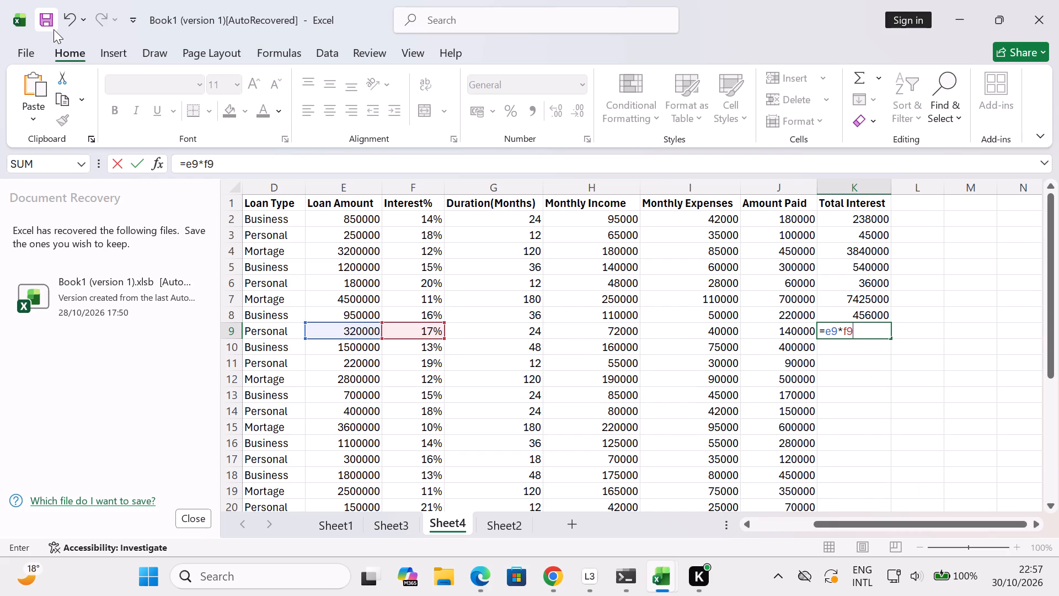
key("shift+asterisk")
key("shift+parenleft")
key("g")
key("9")
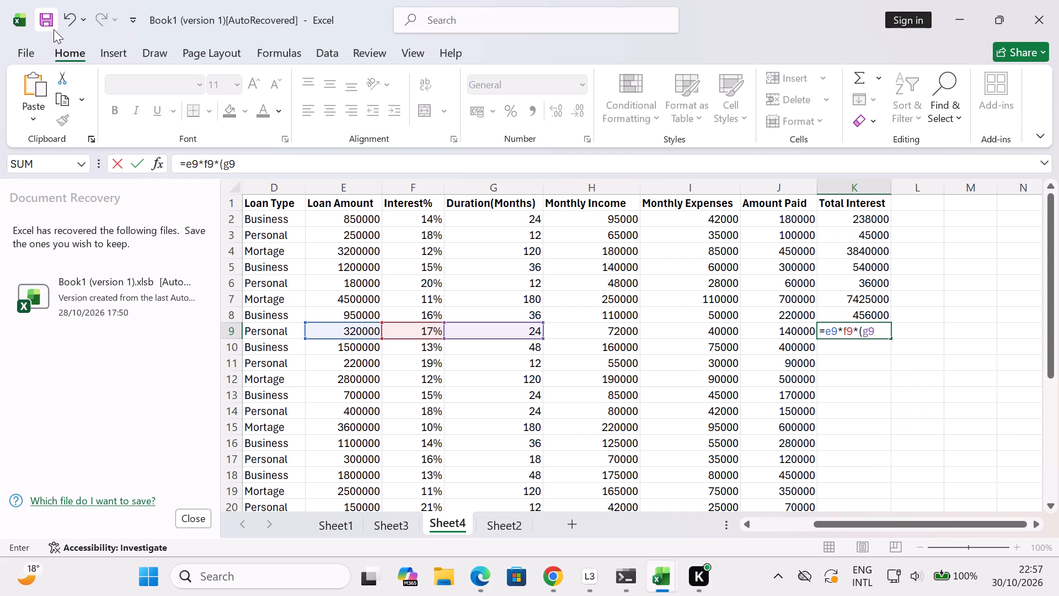
key("slash")
type("12")
key("shift+parenright")
key("Return")
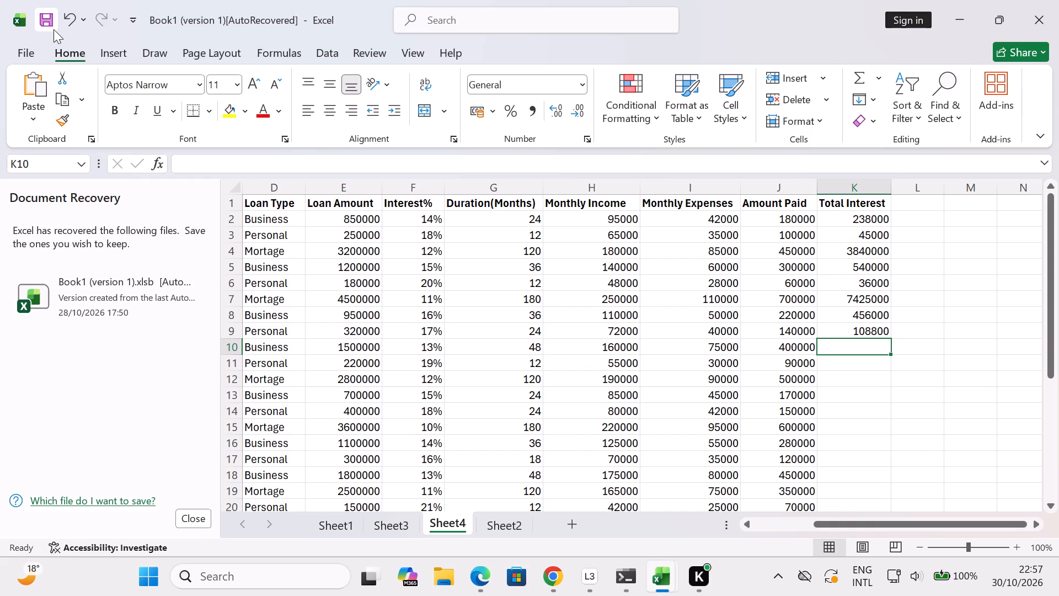
Enter the Total Interest formula =e10*f10*(g10/12) in cell K10.
key("equal")
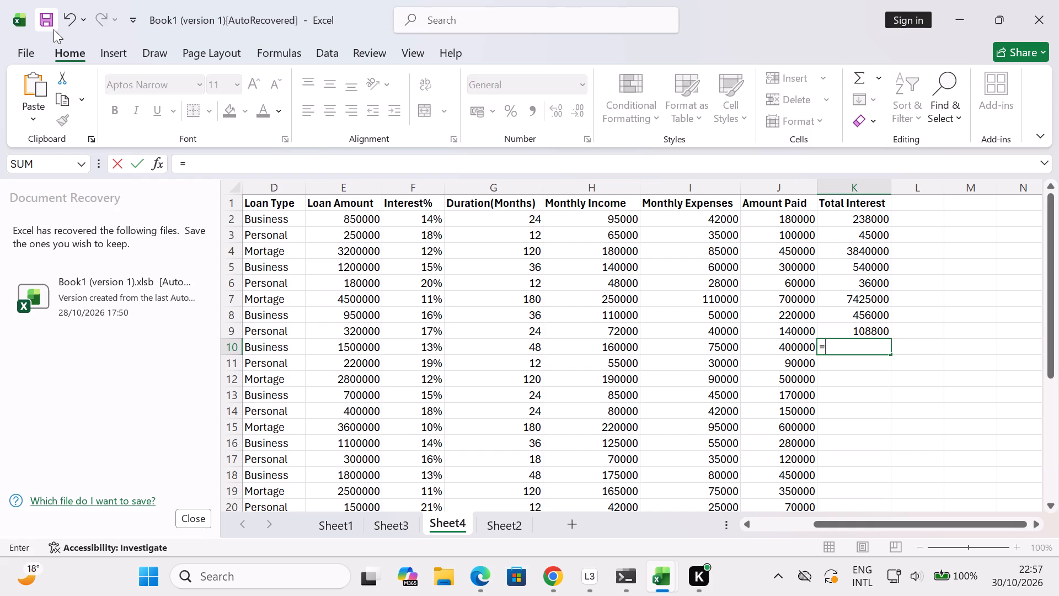
type("e1")
key("0")
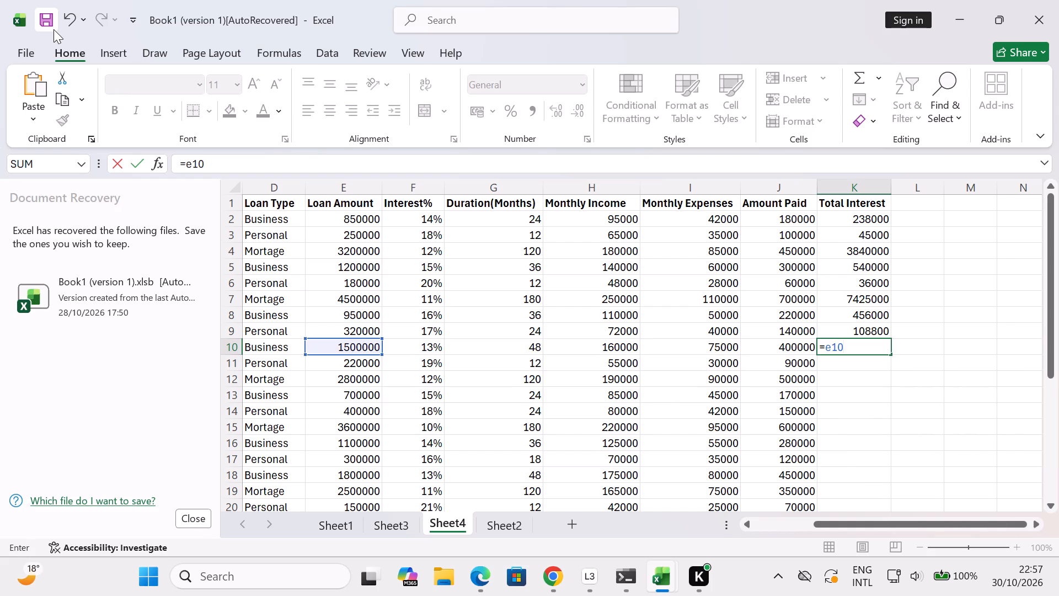
key("shift+asterisk")
type("f1")
key("9")
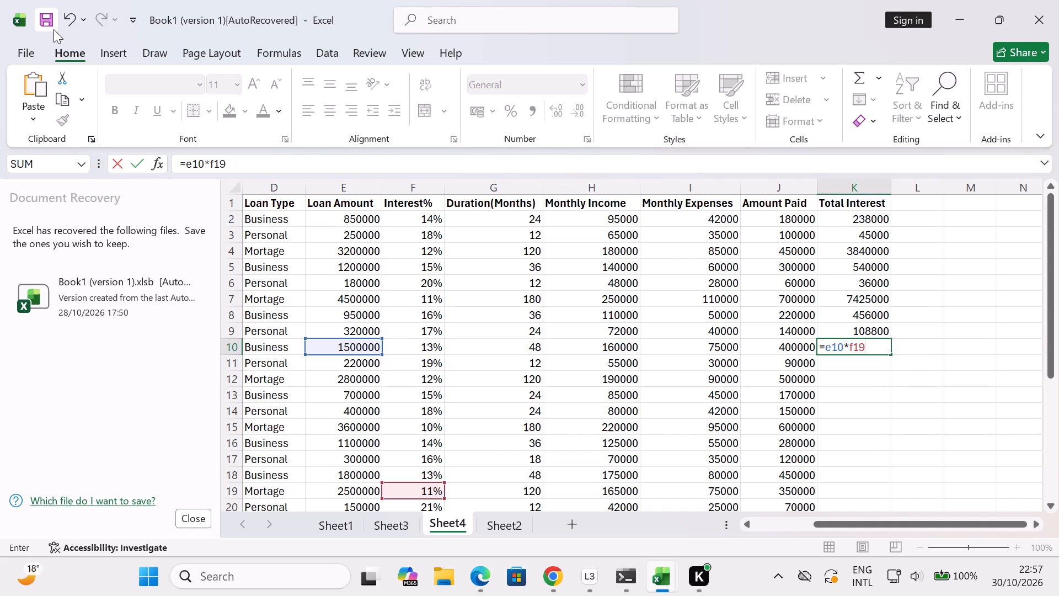
key("BackSpace")
key("0")
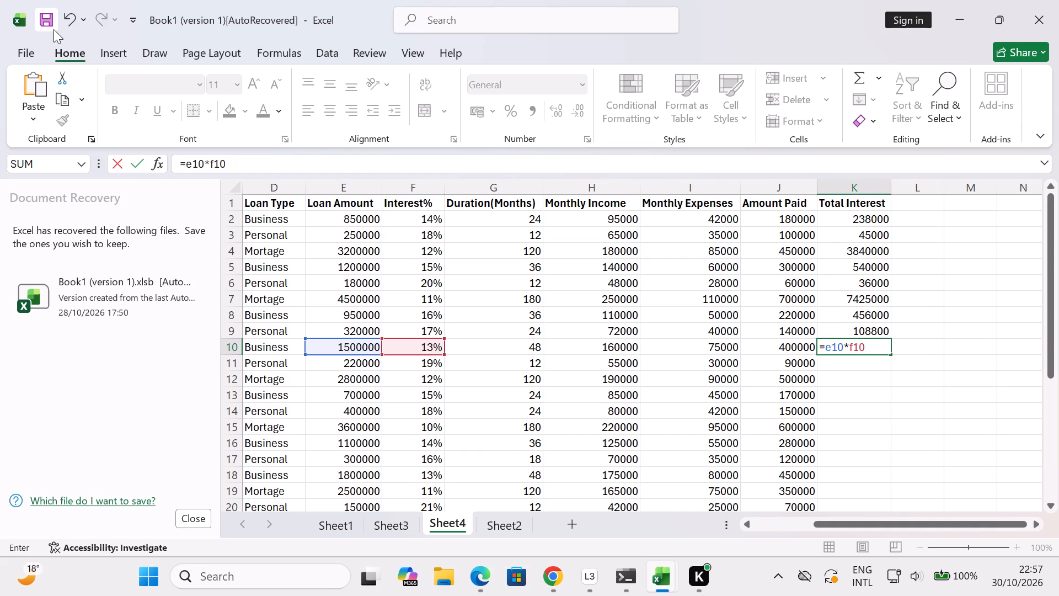
key("shift+asterisk")
key("shift+parenleft")
type("g1")
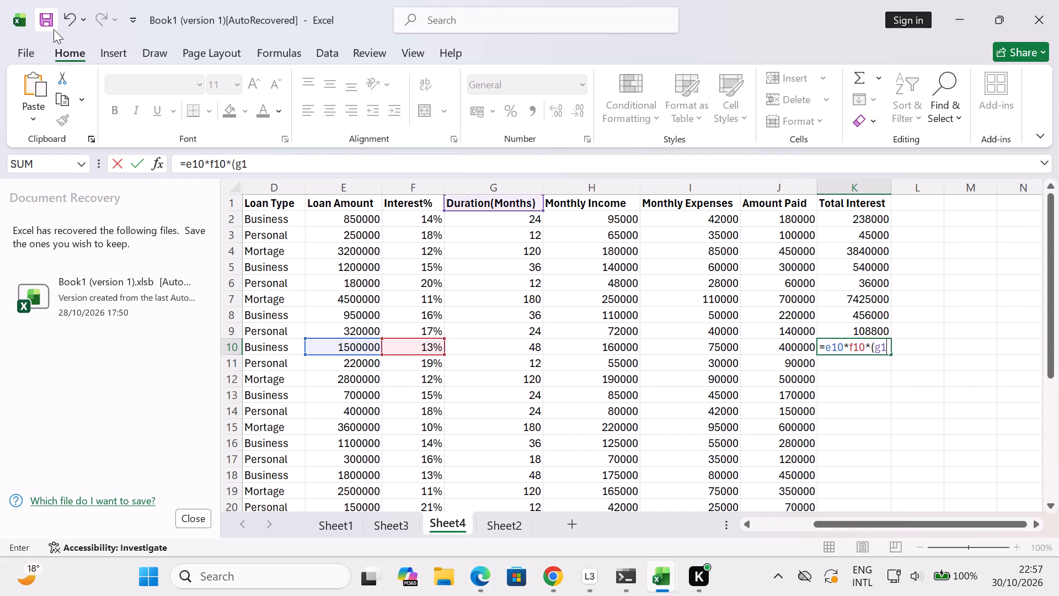
key("0")
key("slash")
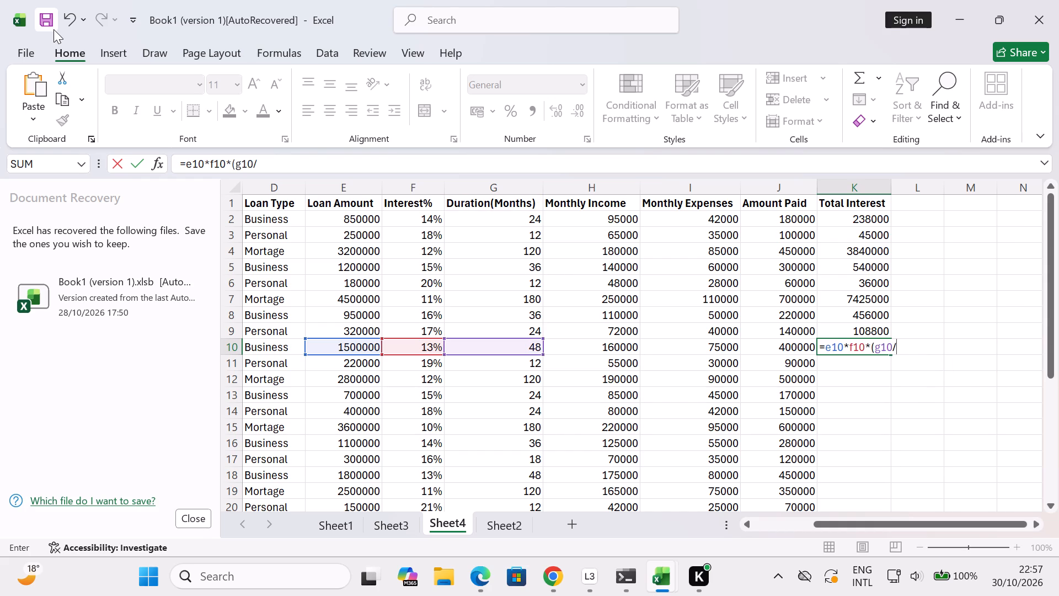
type("12")
key("shift+parenright")
key("Return")
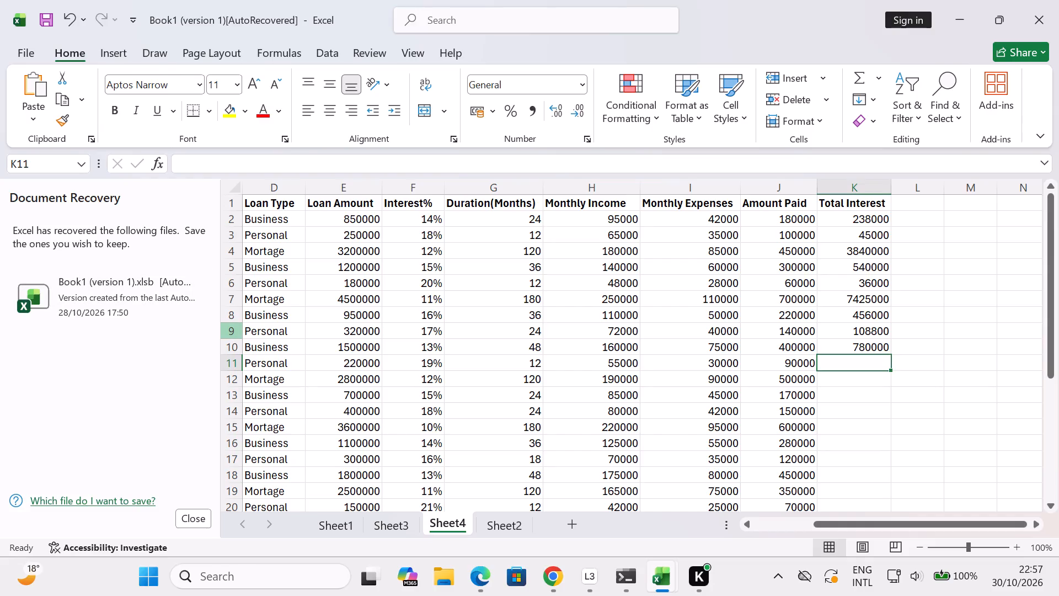
Switch to Loggy3, stop the running recording session, and minimize its window to return to the workbook.
left_click(590, 575)
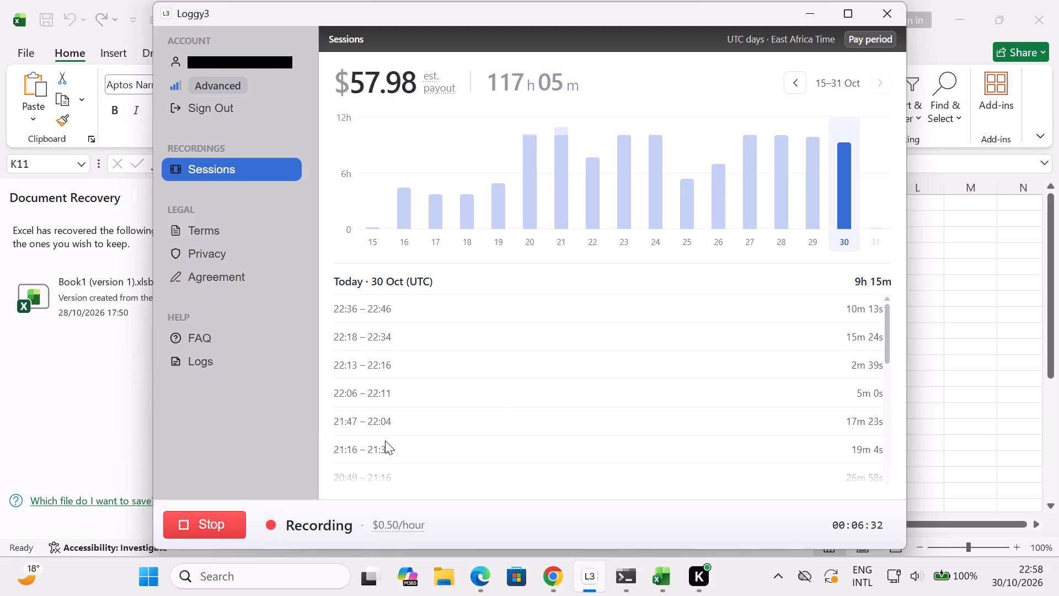
left_click(211, 525)
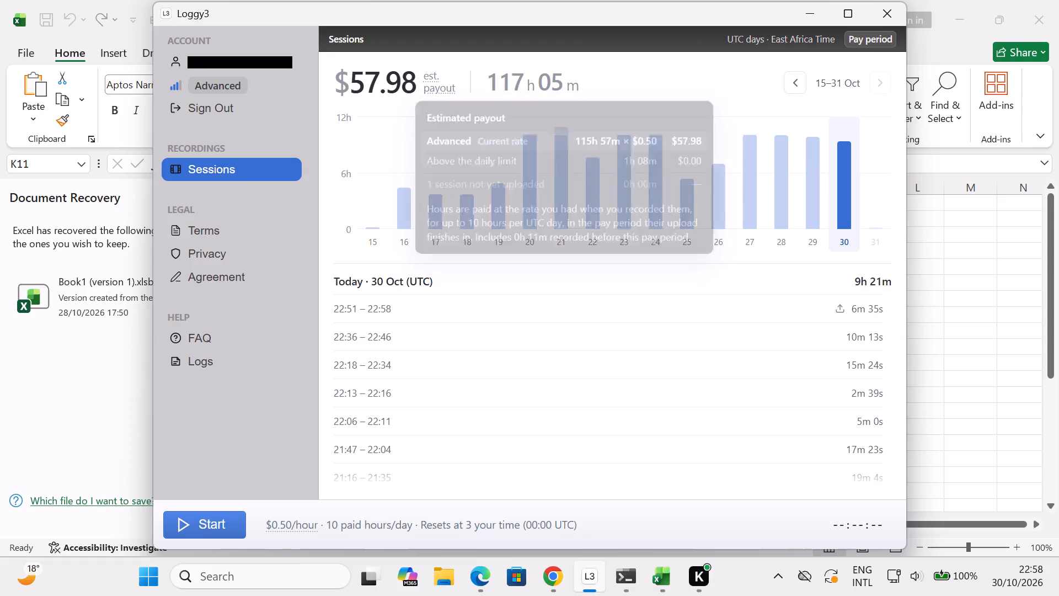
left_click(807, 9)
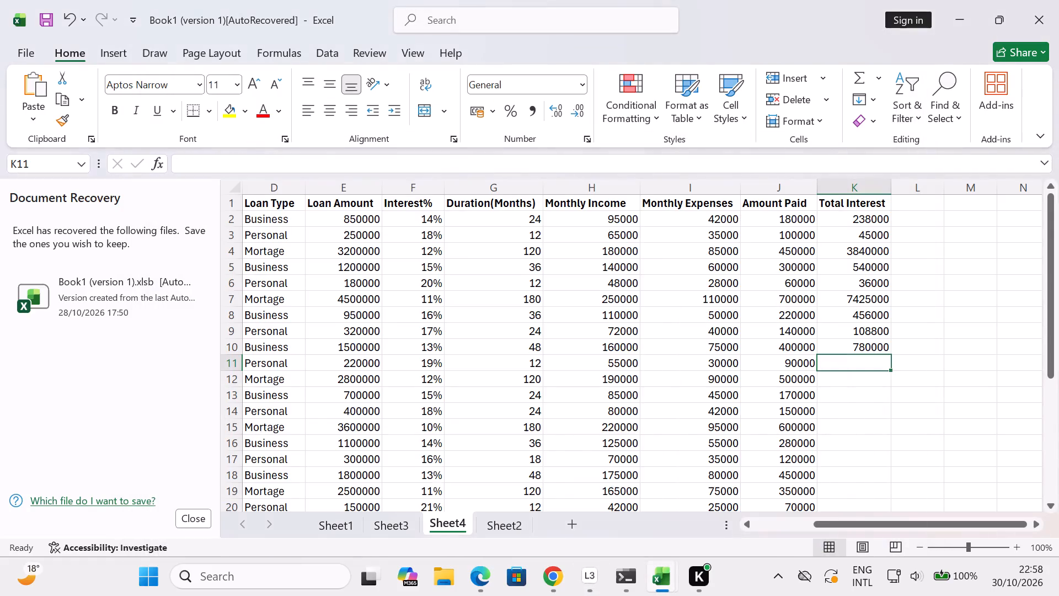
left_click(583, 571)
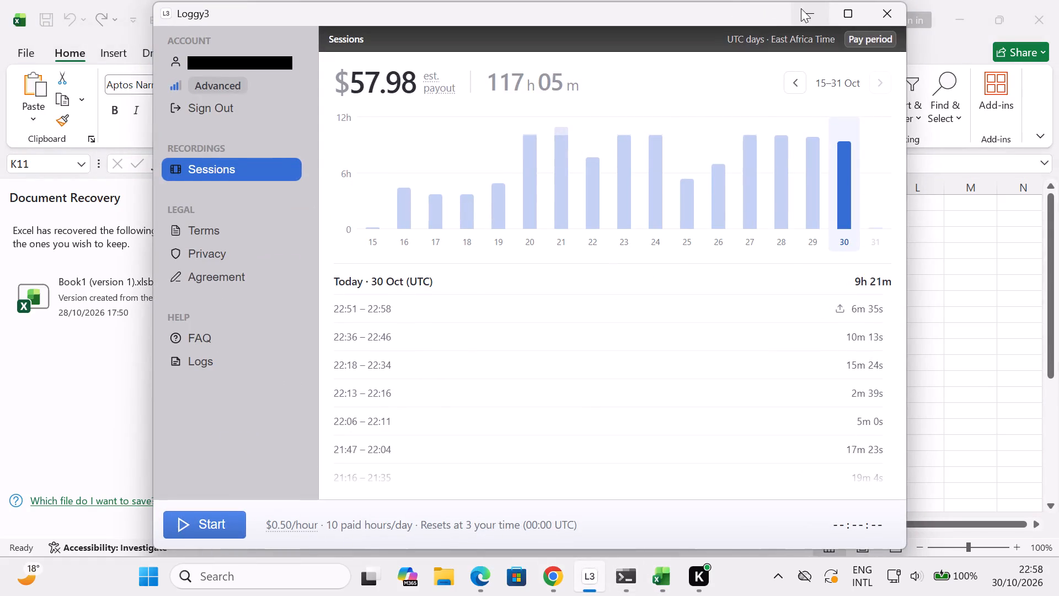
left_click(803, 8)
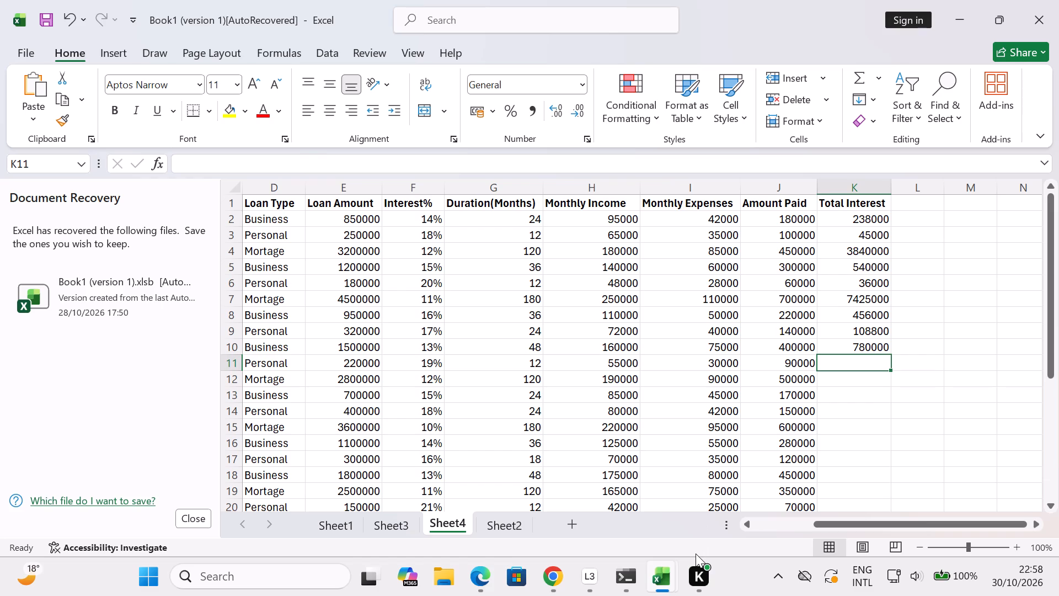
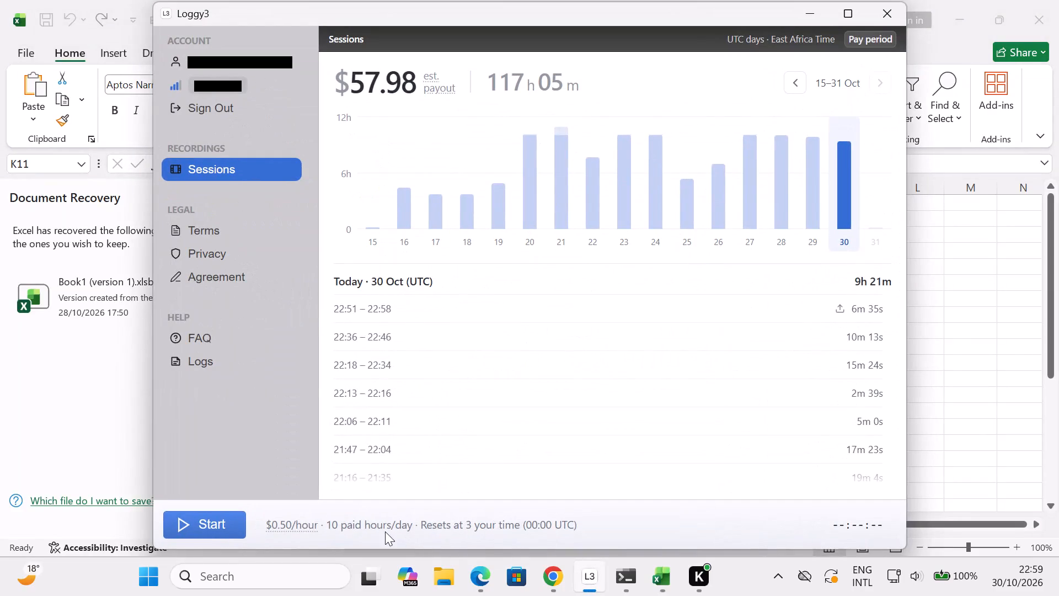
Start a new recording session in Loggy3 and minimize its window to return to the workbook.
left_click(234, 527)
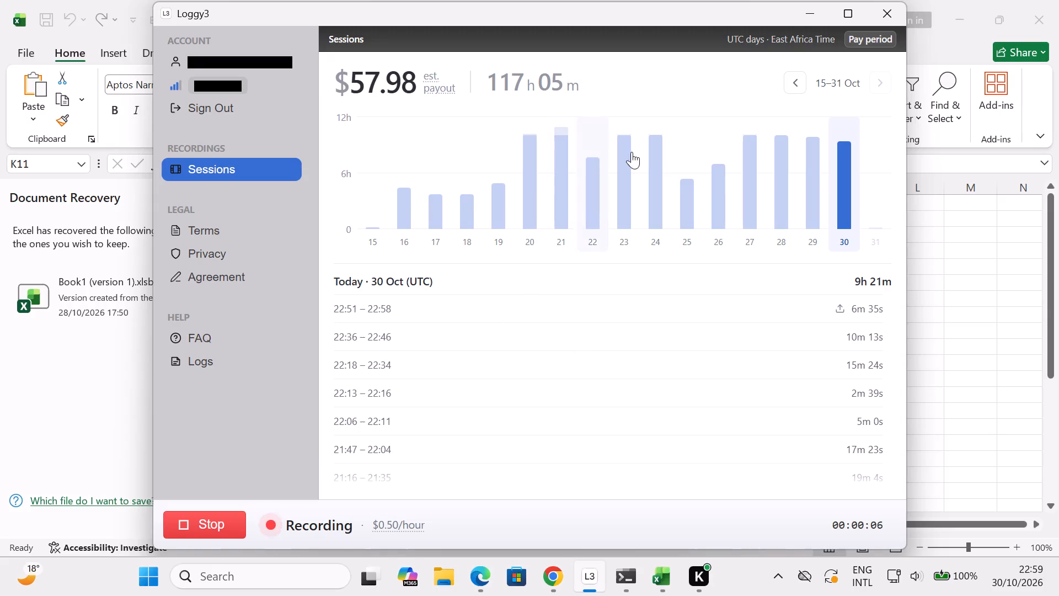
left_click(808, 10)
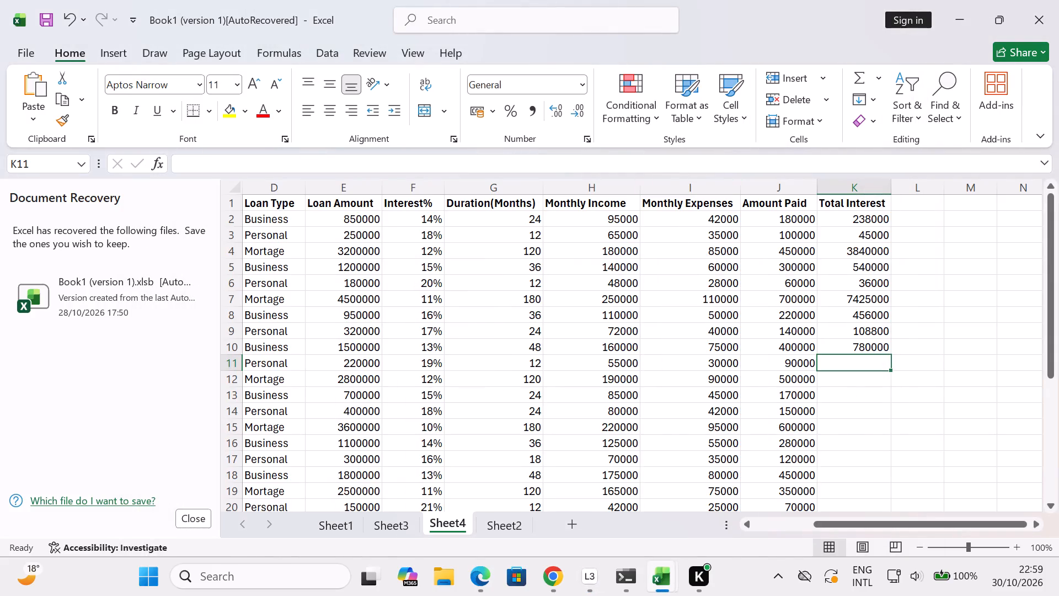
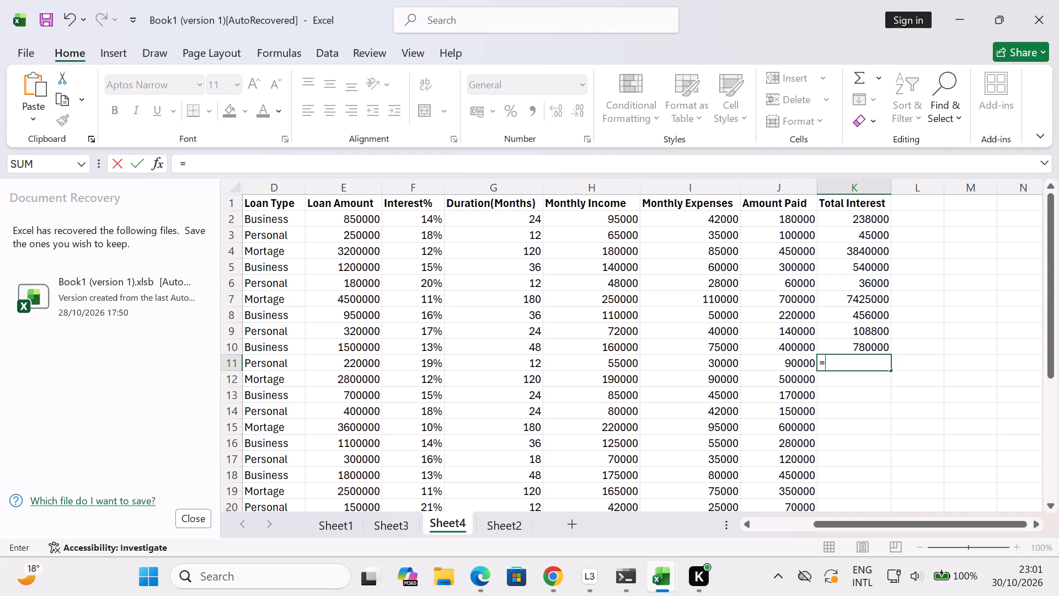
Complete the Total Interest formula in K11 as =e11*f11*(g11/12).
type("e11")
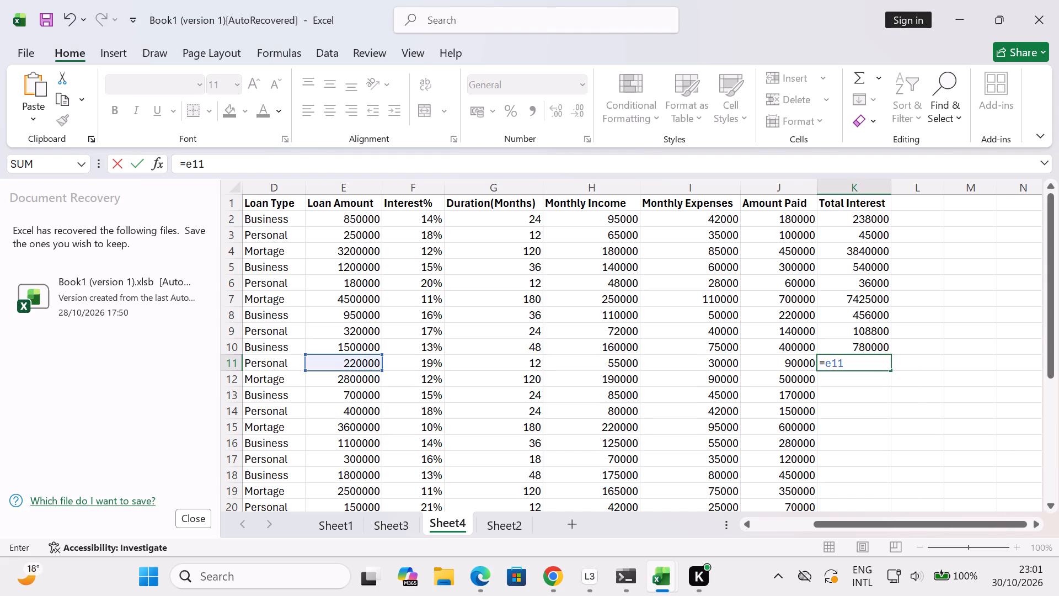
key("shift+asterisk")
key("f")
type("11")
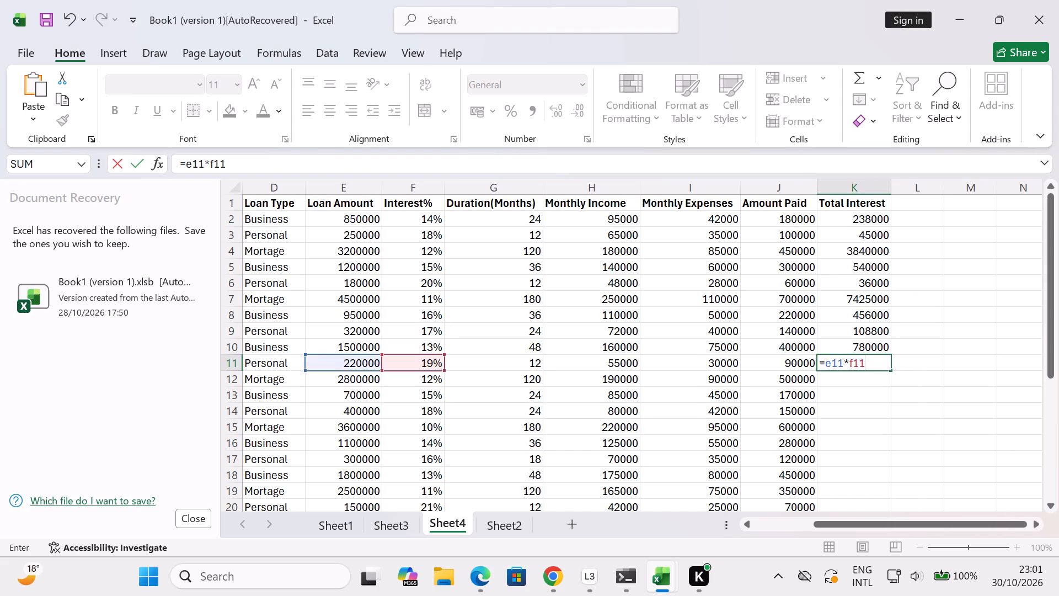
key("shift+asterisk")
key("shift+parenleft")
key("g")
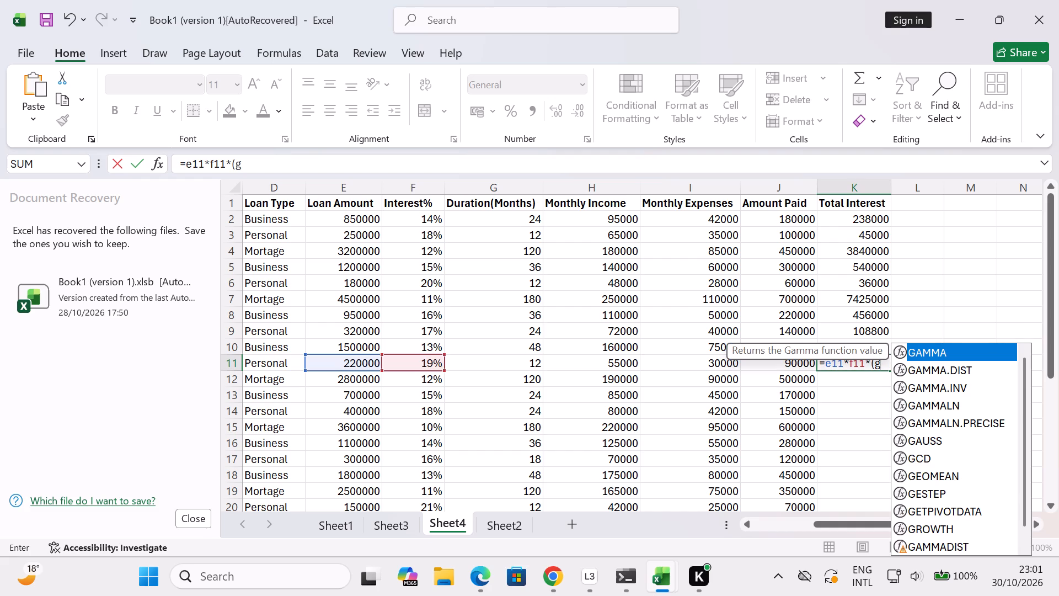
type("11")
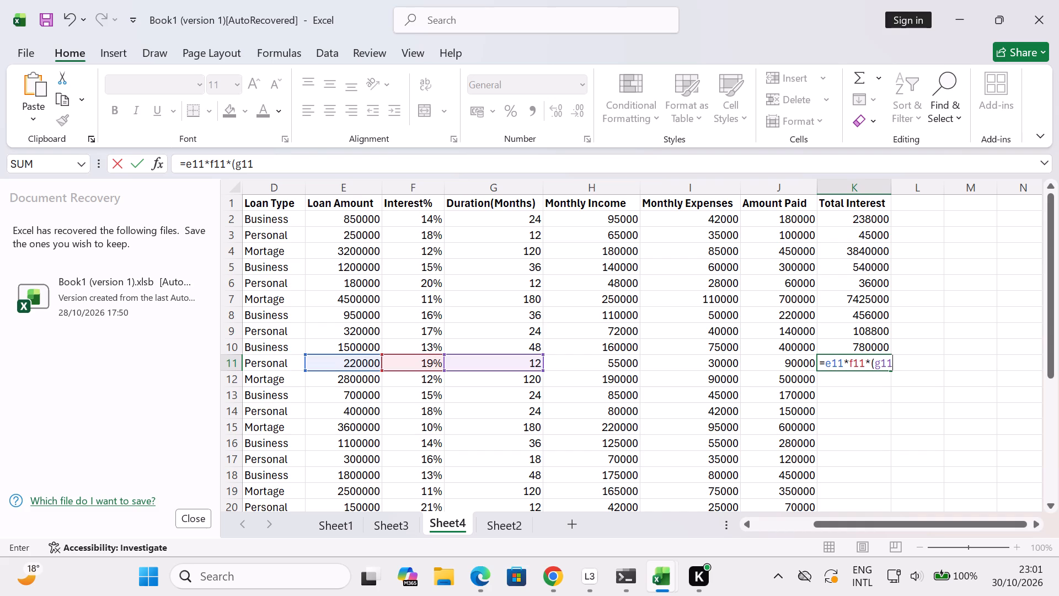
key("slash")
type("12")
key("shift+parenright")
key("Return")
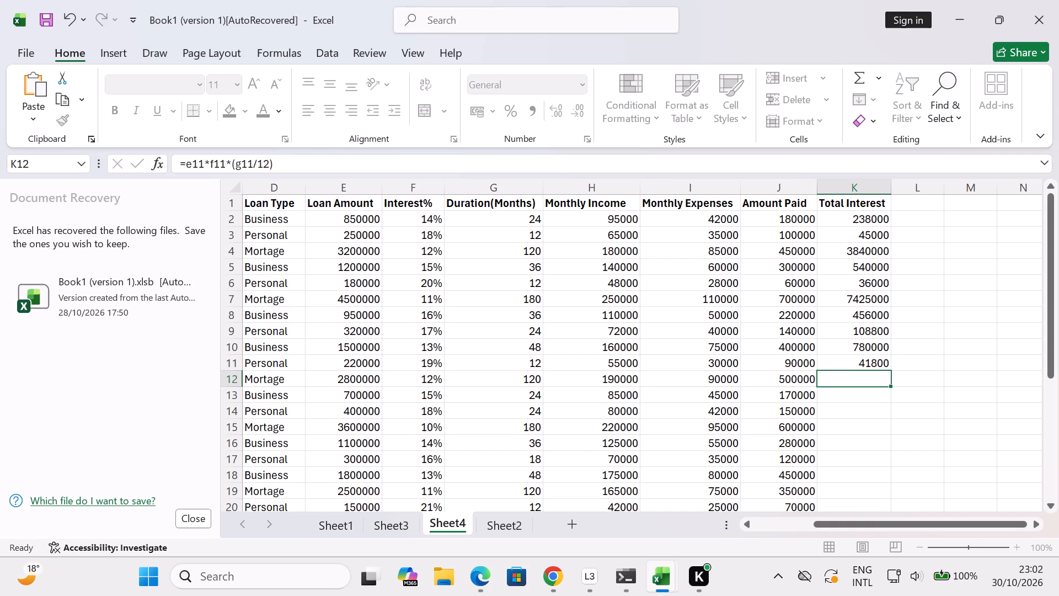
Begin the Total Interest formula in K12 for the row 12 mortgage loan.
key("equal")
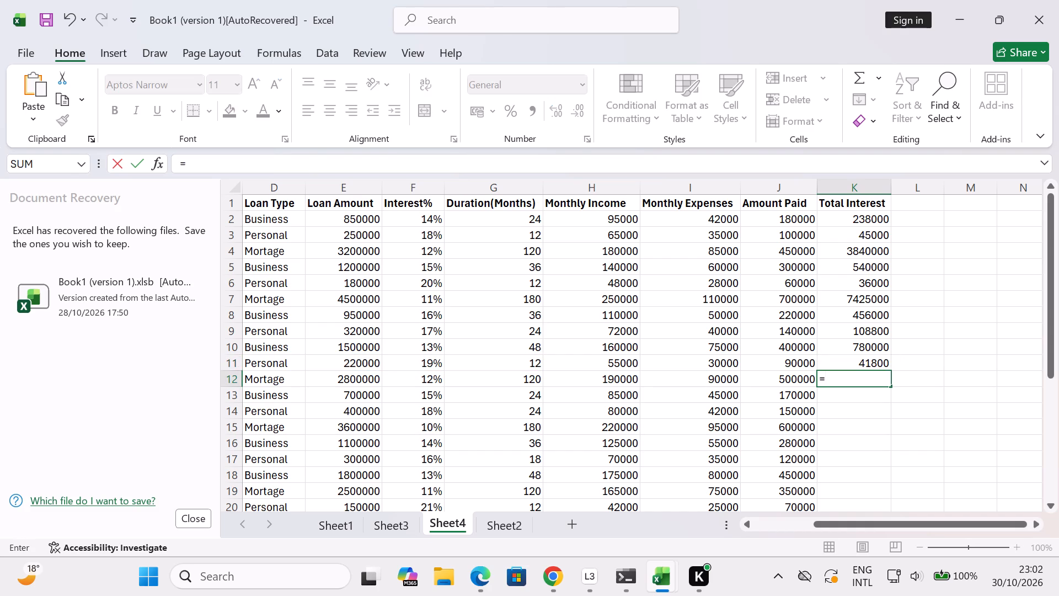
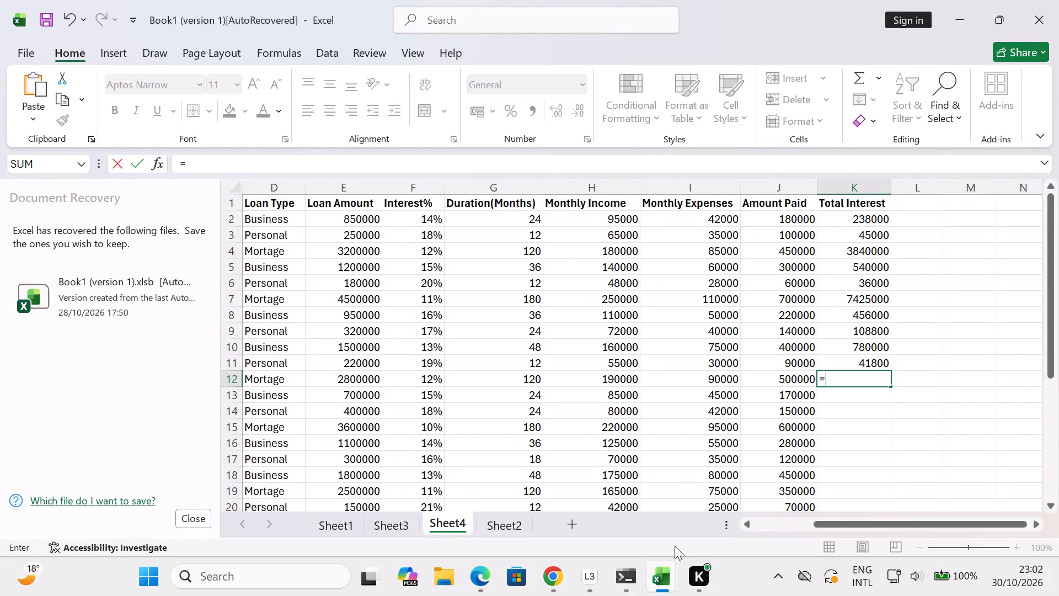
Check the running recording session in Loggy3 and return to the Excel workbook.
left_click(585, 578)
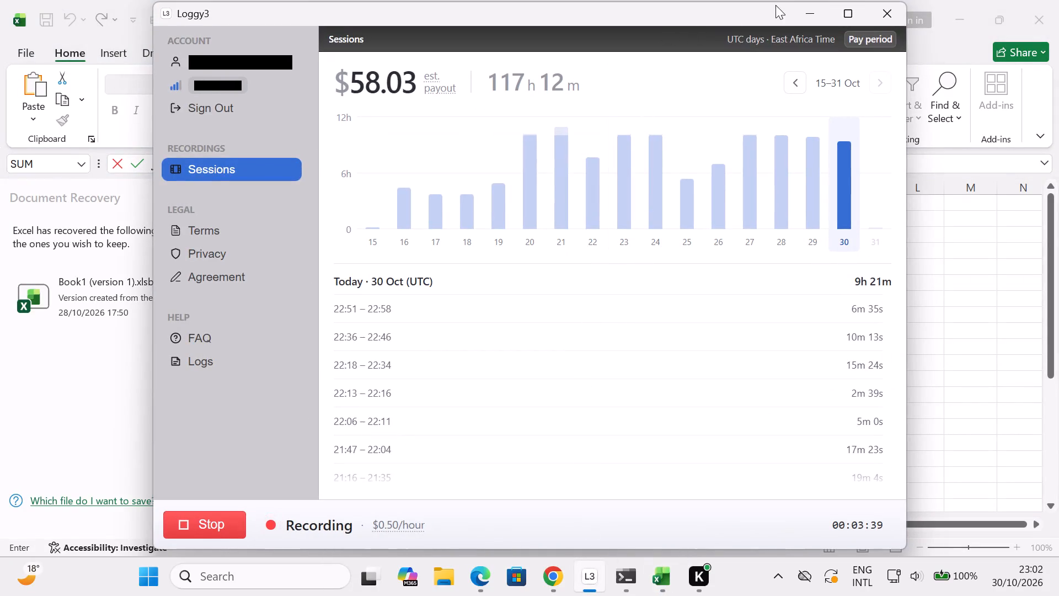
left_click(809, 15)
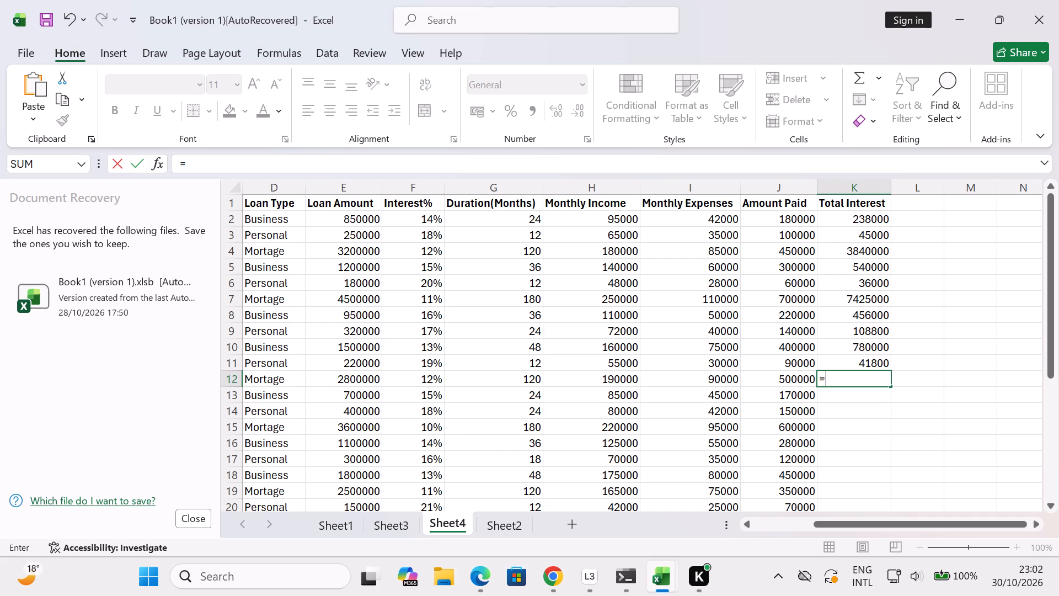
Complete the Total Interest formula in K12 as =e12*f12*(g12/12).
type("e12")
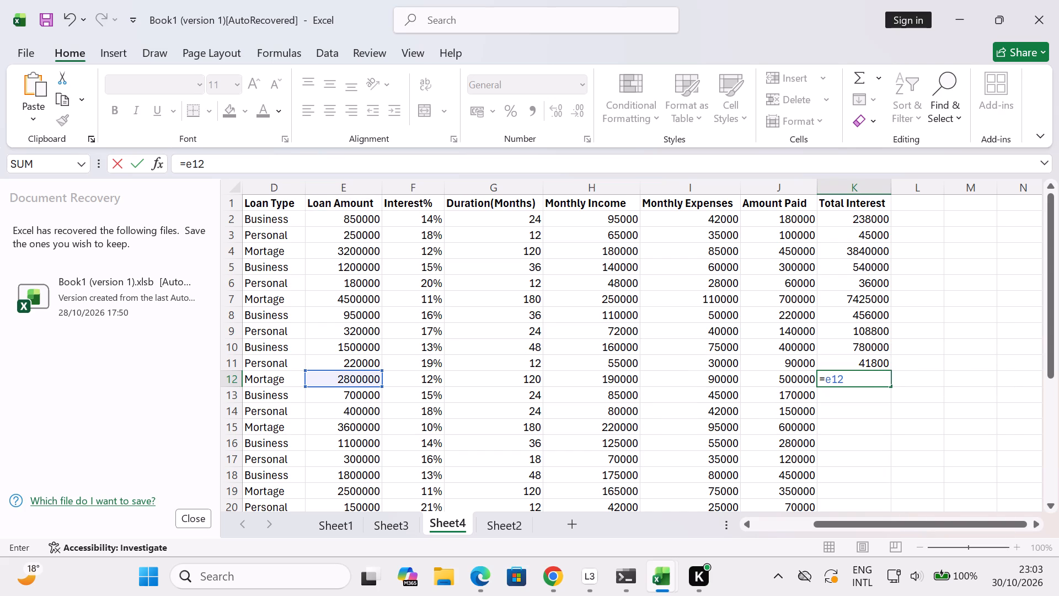
key("shift+asterisk")
type("f12")
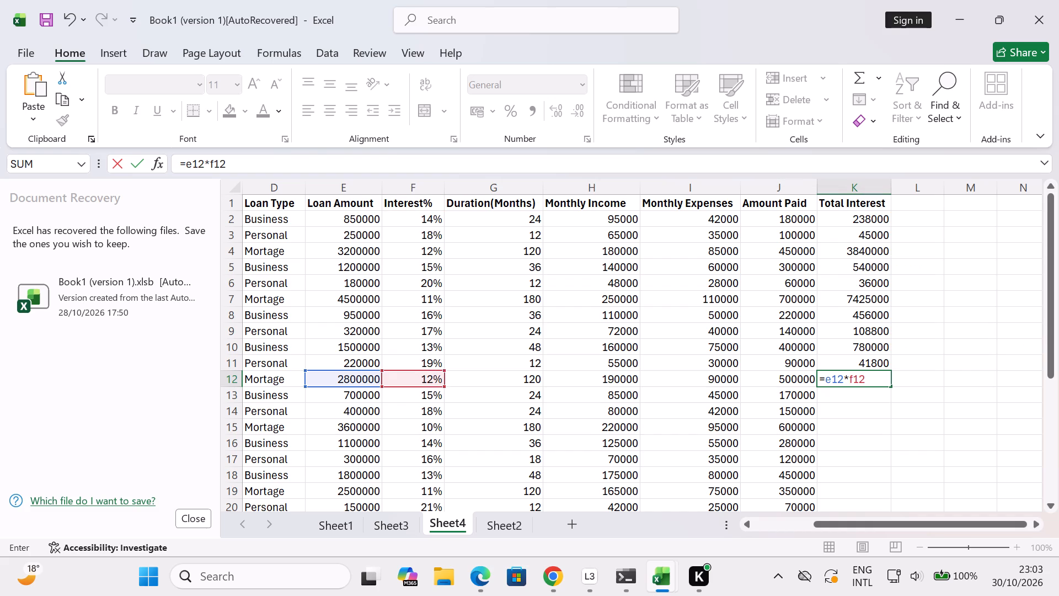
key("shift+asterisk")
key("shift+parenleft")
type("g12")
key("slash")
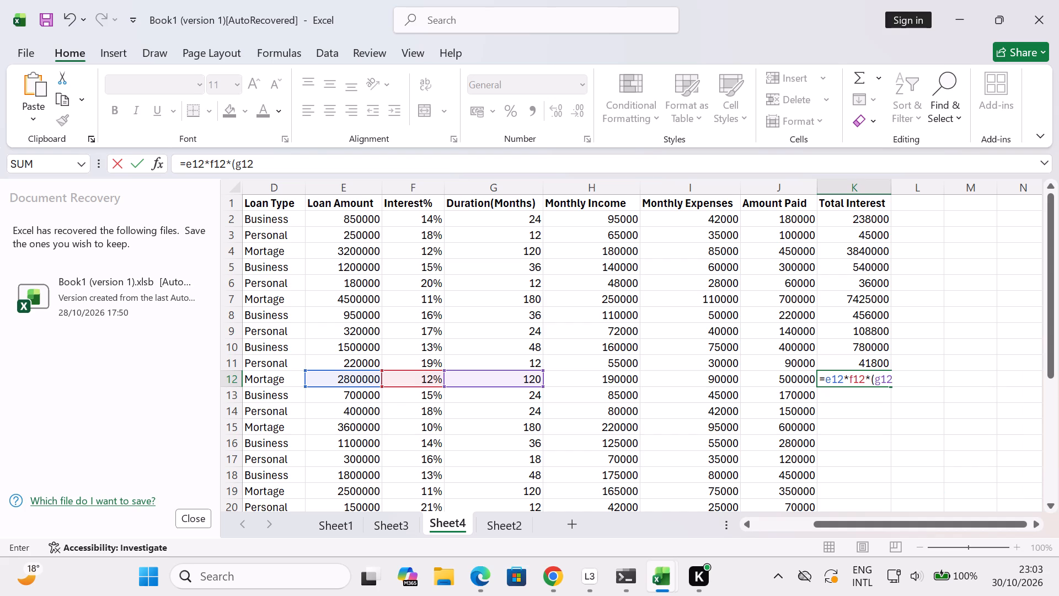
type("12")
key("shift+parenright")
key("Return")
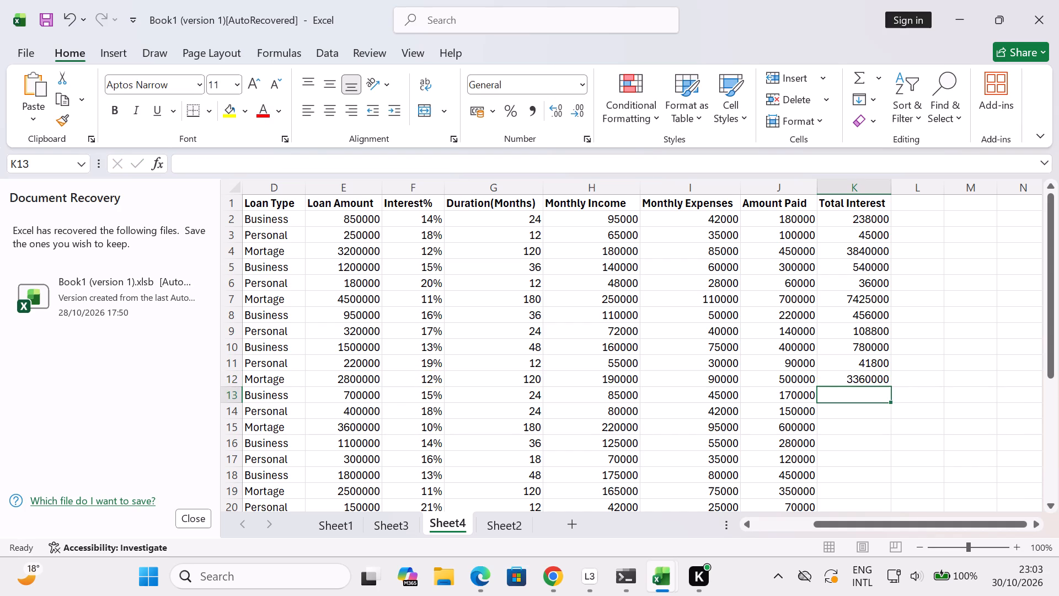
Enter the Total Interest formula =e13*f13*(g13/12) in K13, checking the Loggy3 recording session partway through.
key("equal")
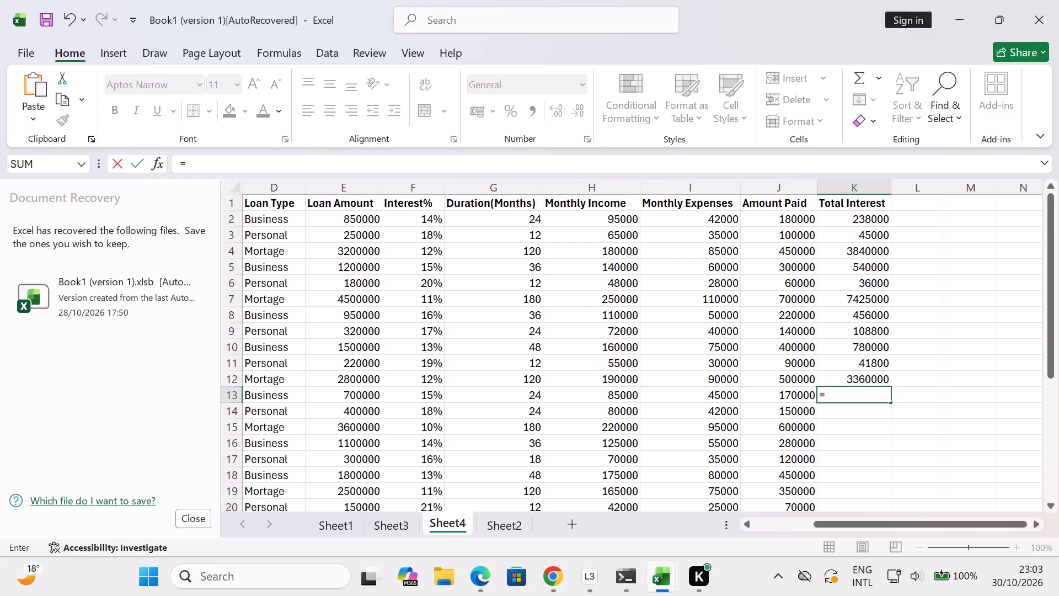
left_click(590, 575)
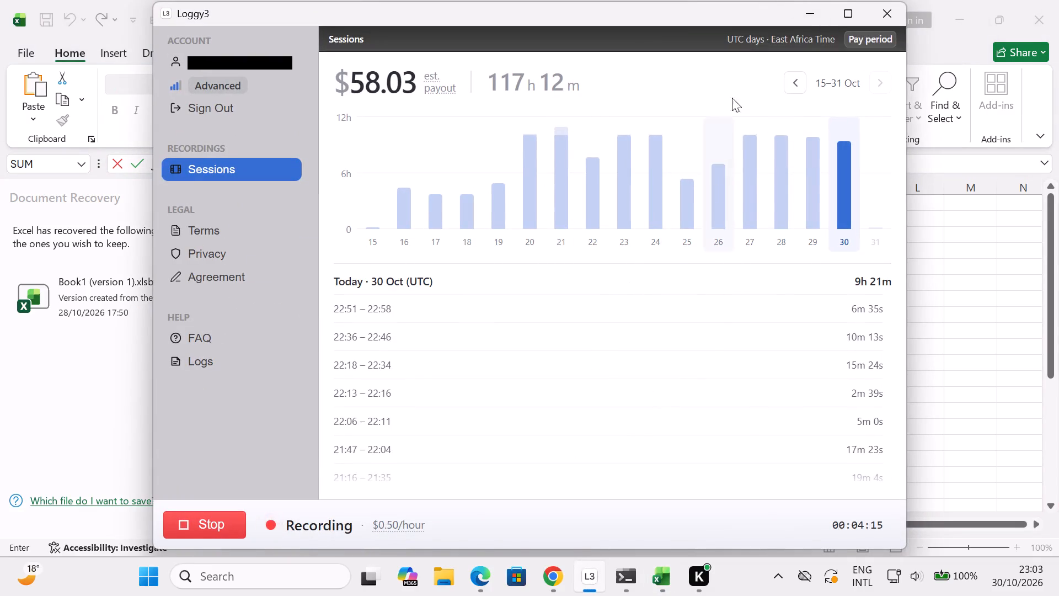
left_click(808, 10)
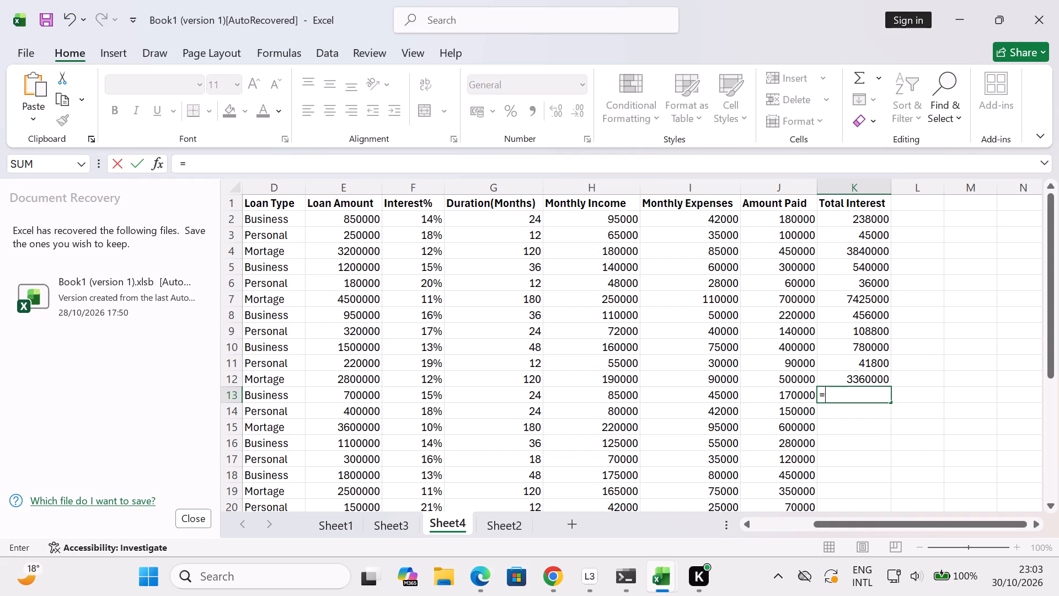
type("e13")
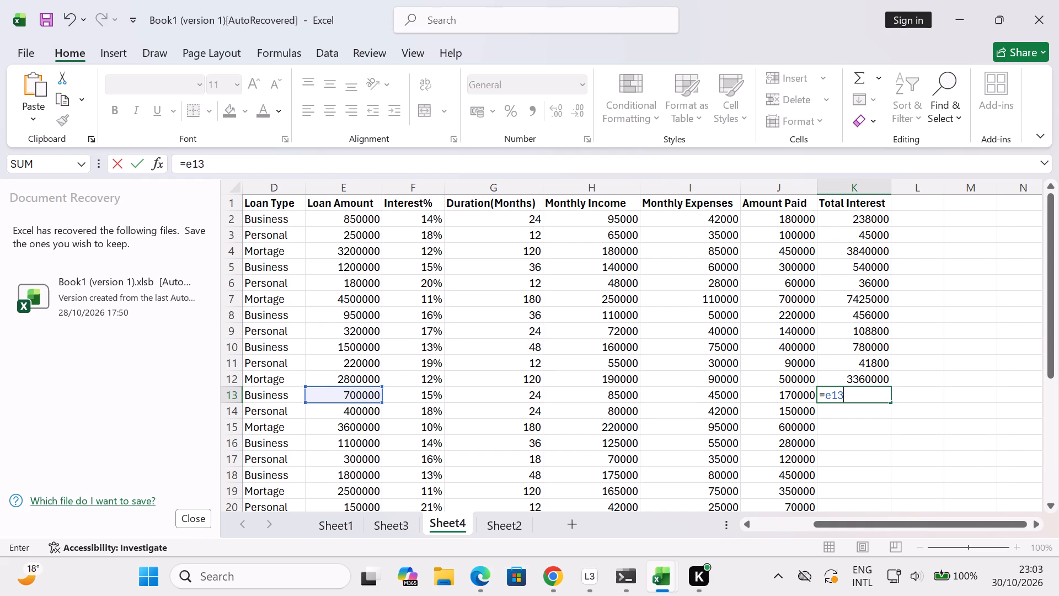
key("shift+asterisk")
type("f13")
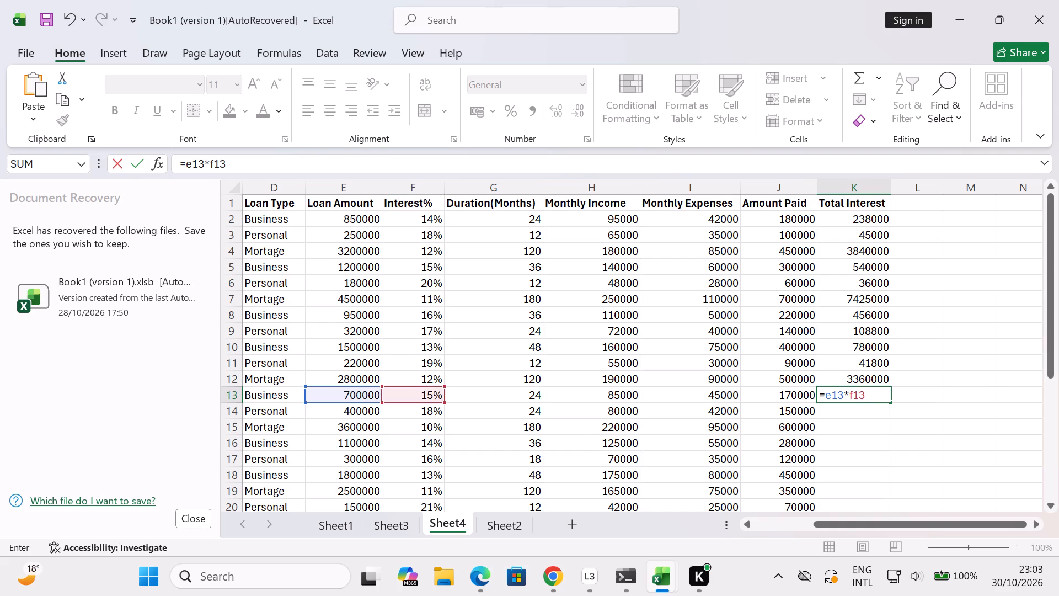
key("shift+asterisk")
key("shift+parenleft")
type("g13")
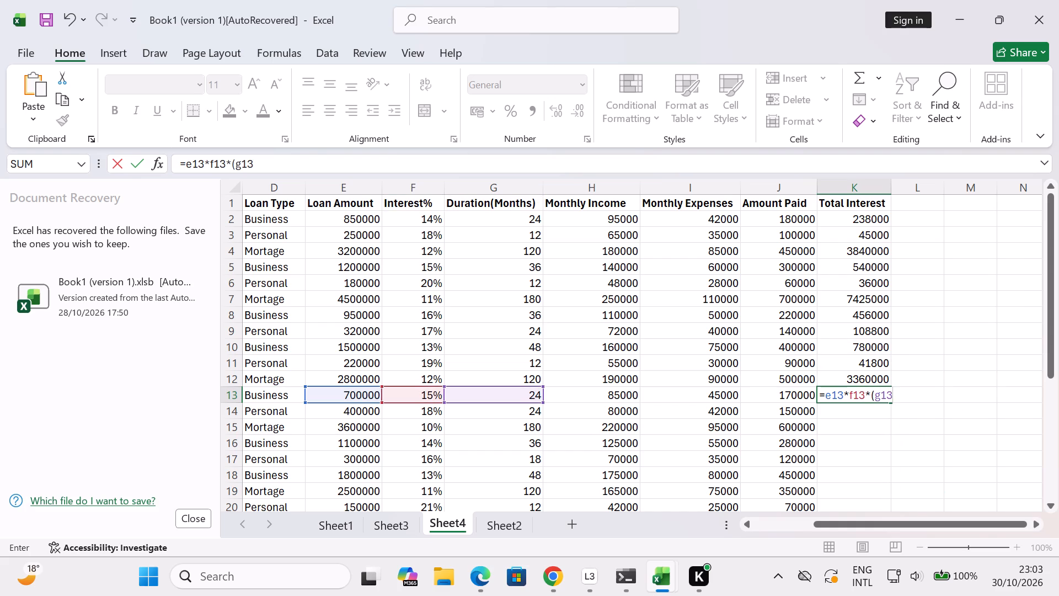
key("slash")
type("12")
key("shift+parenright")
key("Return")
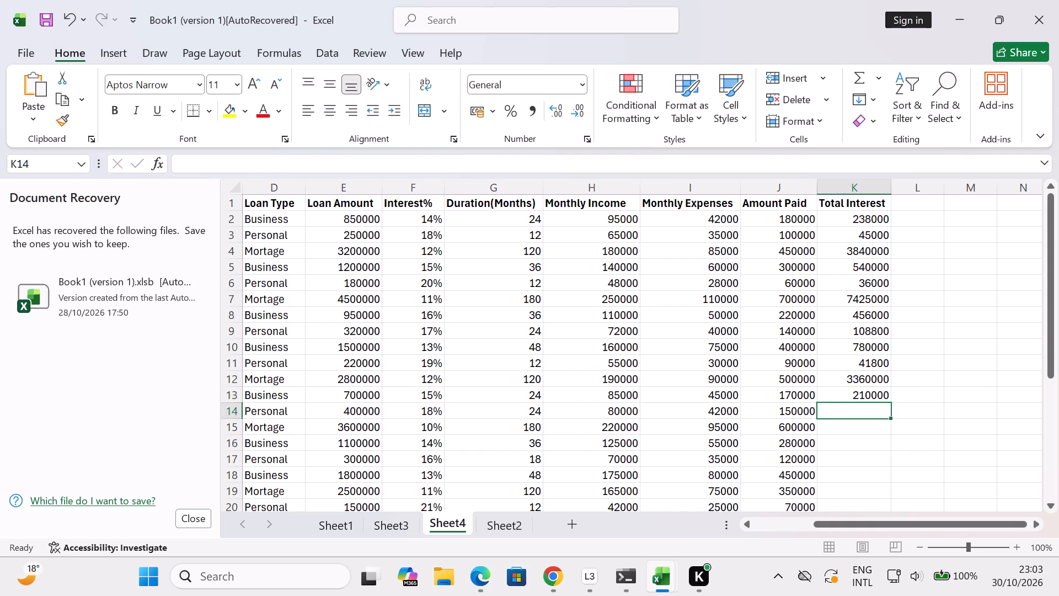
Enter the Total Interest formula =e14*f14*(g14/12) in K14 for the row 14 personal loan.
key("equal")
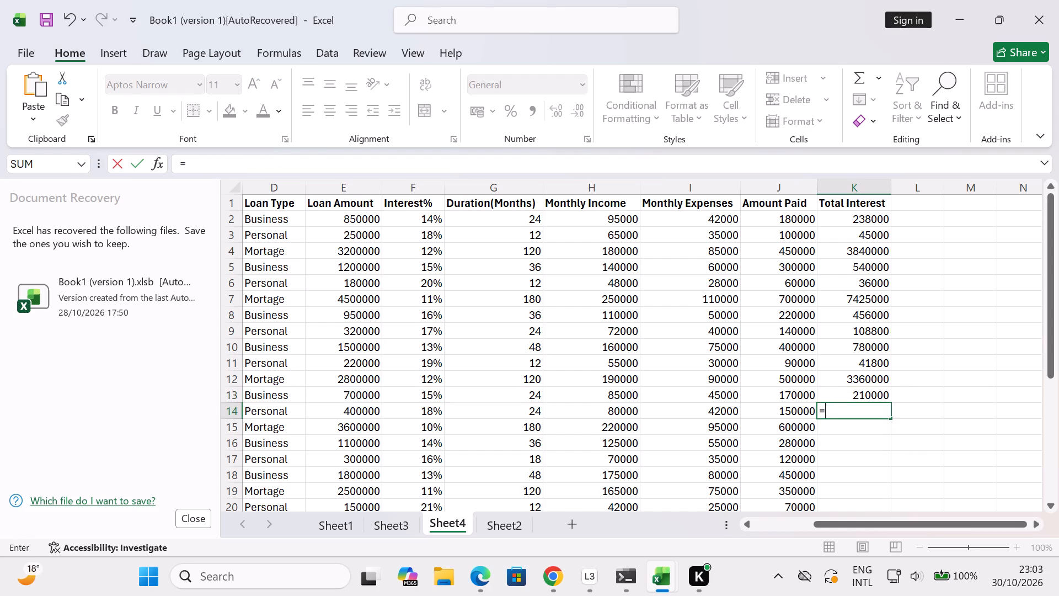
type("e14")
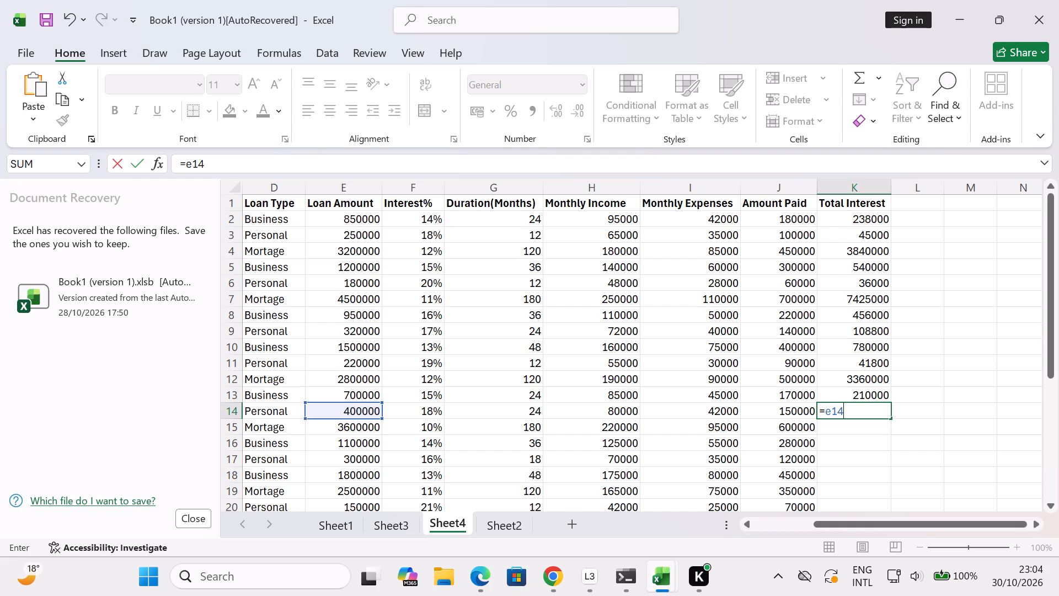
key("shift+asterisk")
type("f14")
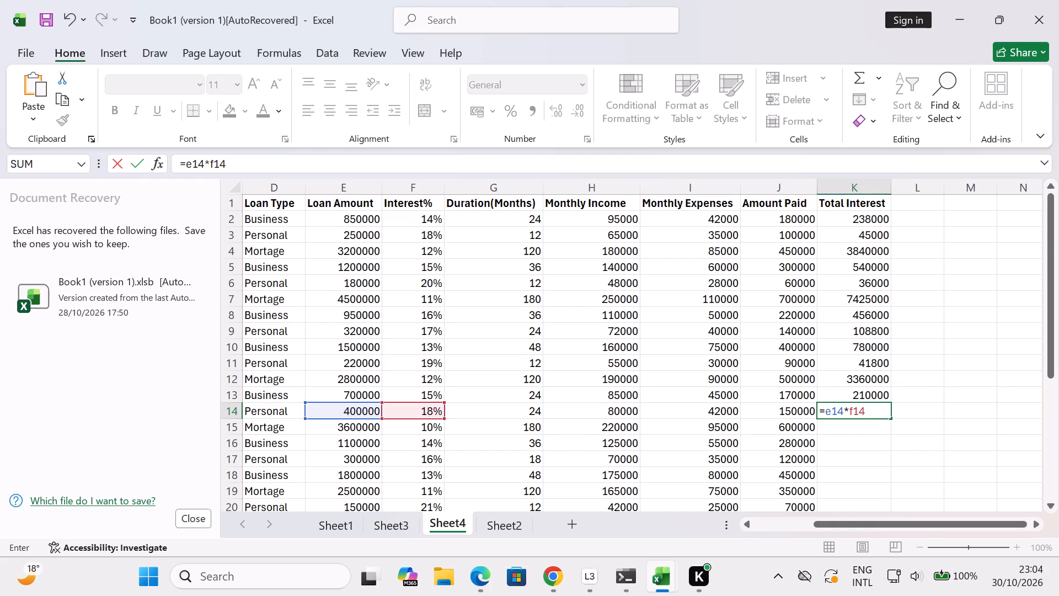
key("shift+asterisk")
key("shift+parenleft")
type("g14")
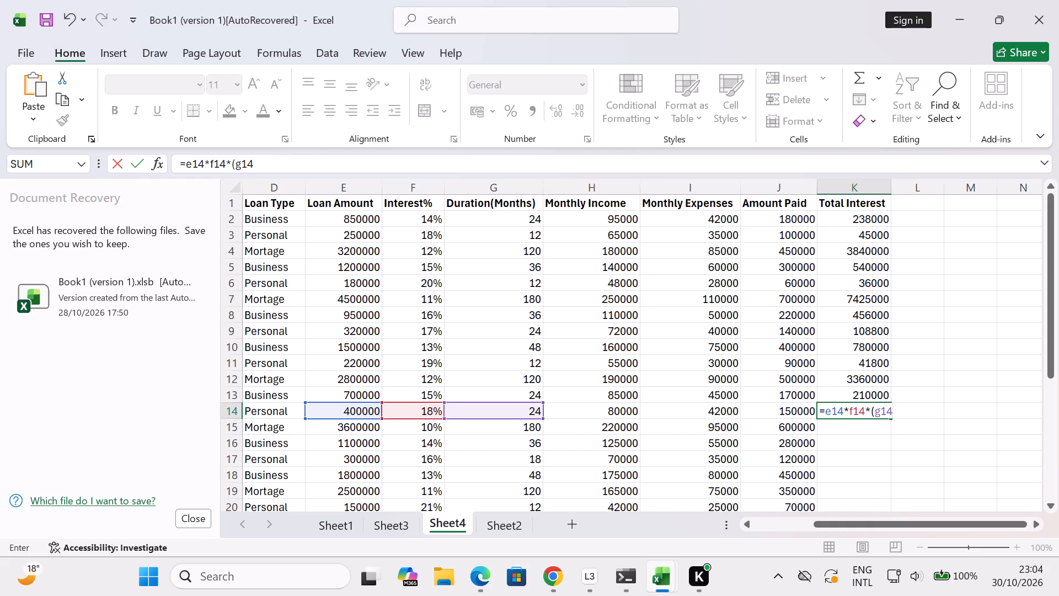
key("slash")
type("12")
key("shift+parenright")
key("Return")
Begin the Total Interest formula in K15 for the row 15 mortgage loan.
key("equal")
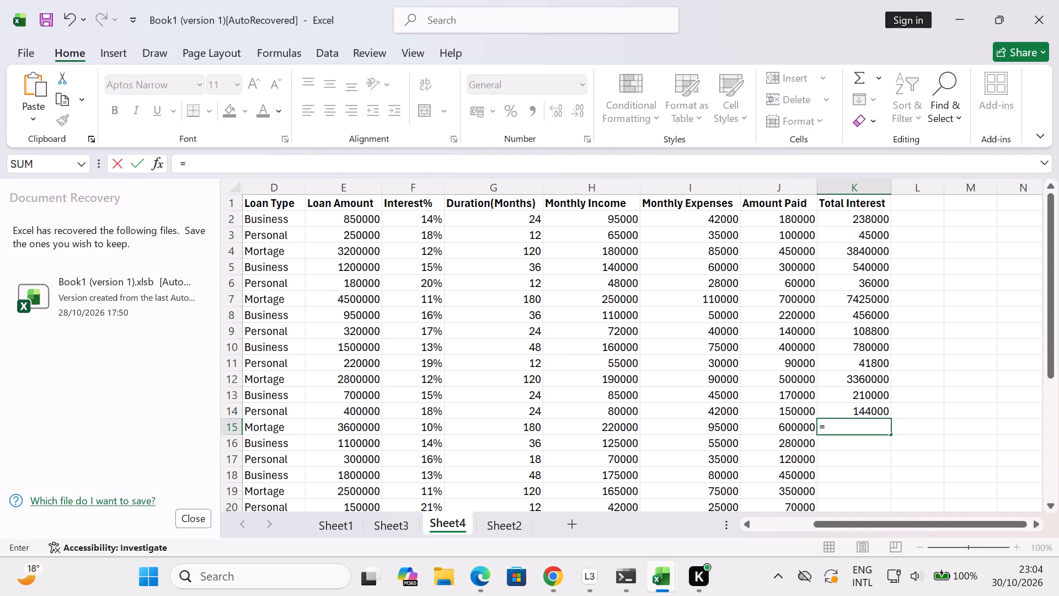
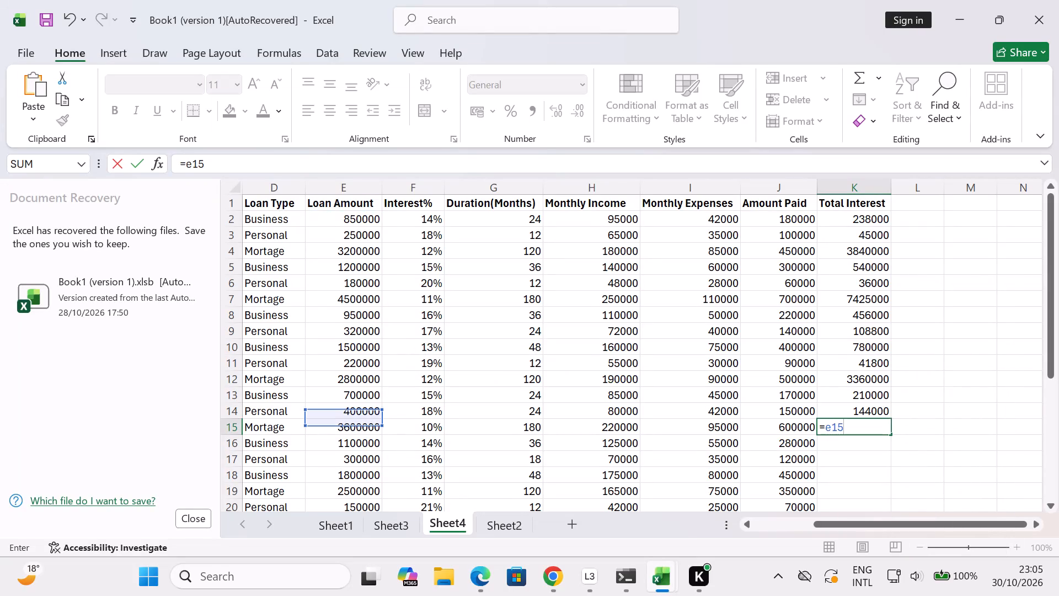
Complete the Total Interest formula in K15 as =e15*f15*(g15/12) for the row 15 mortgage loan.
key("shift+asterisk")
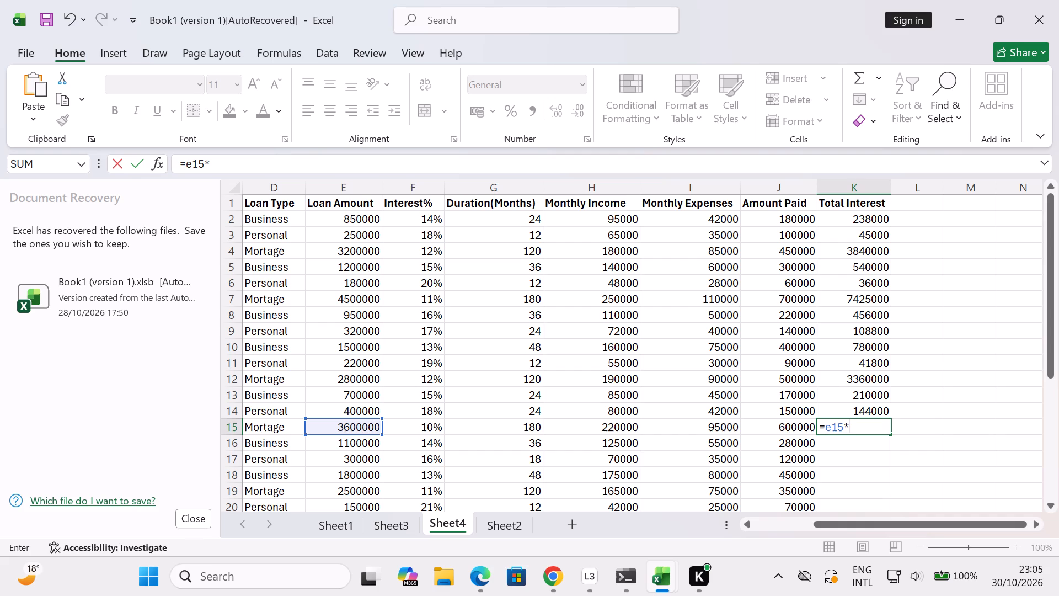
key("f")
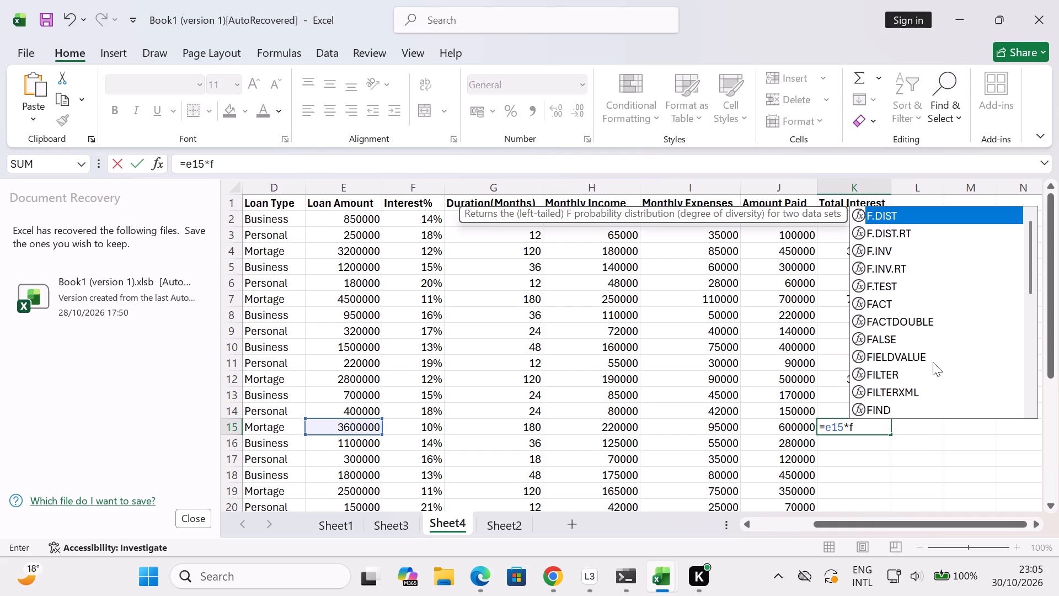
key("1")
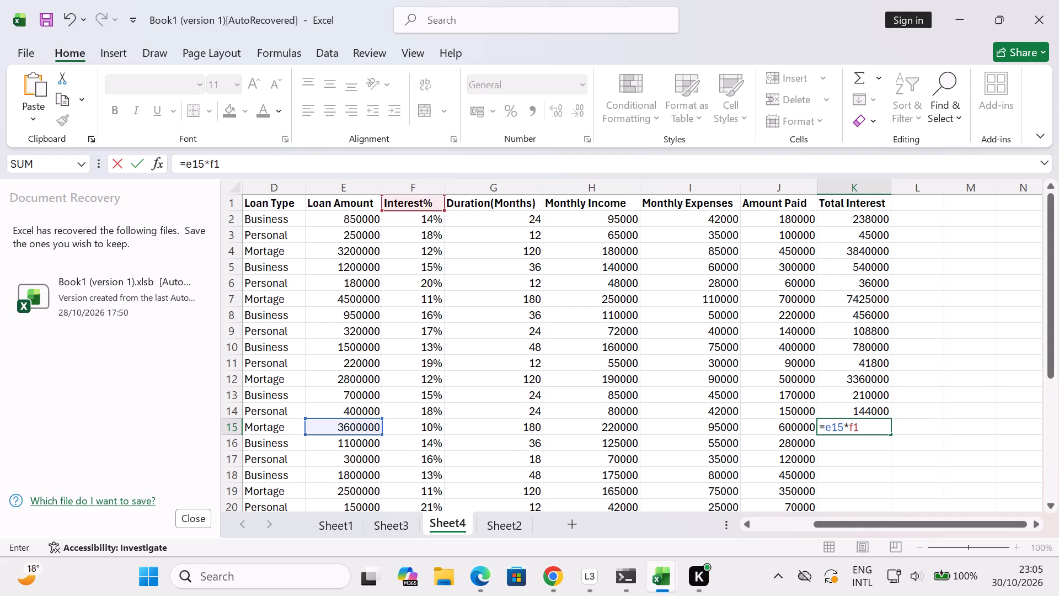
key("5")
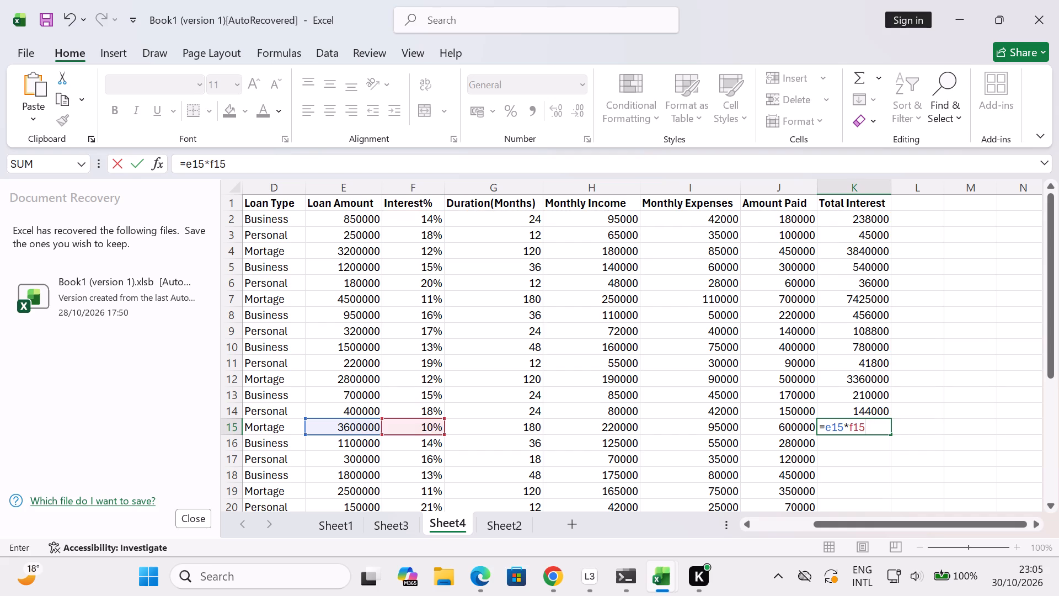
key("shift+asterisk")
key("shift+parenleft")
type("g15")
key("slash")
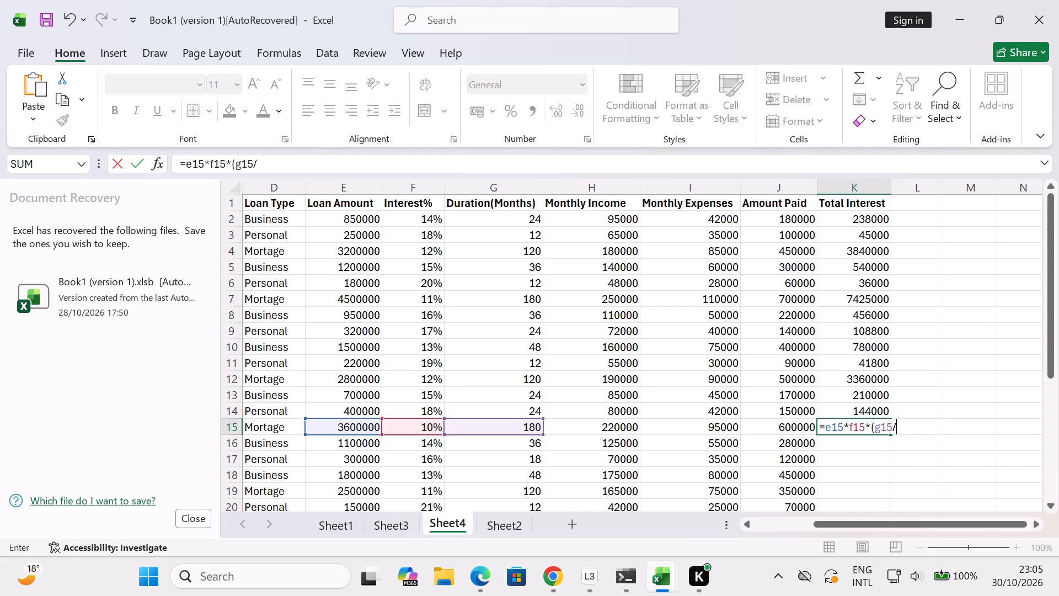
type("12")
key("shift+parenright")
key("Return")
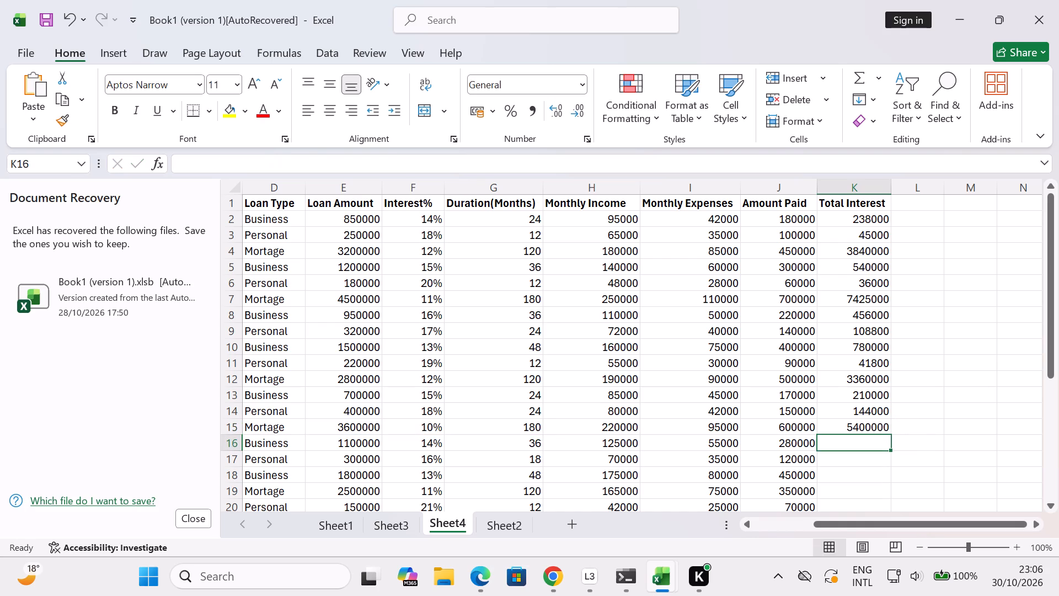
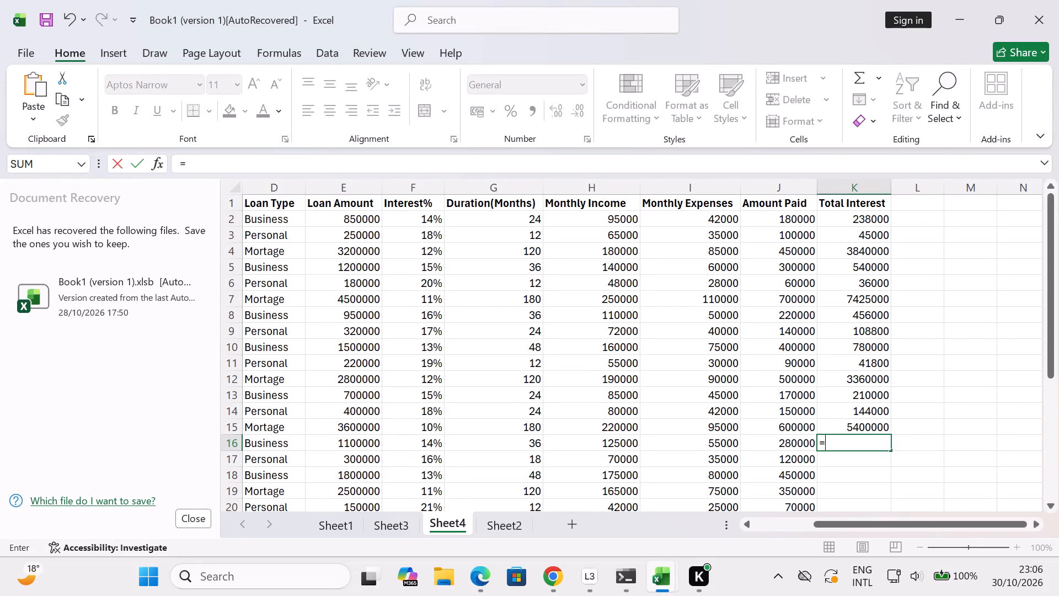
Complete the Total Interest formula in K16 as =e16*f16*(g16/12) for the row 16 business loan.
type("e1")
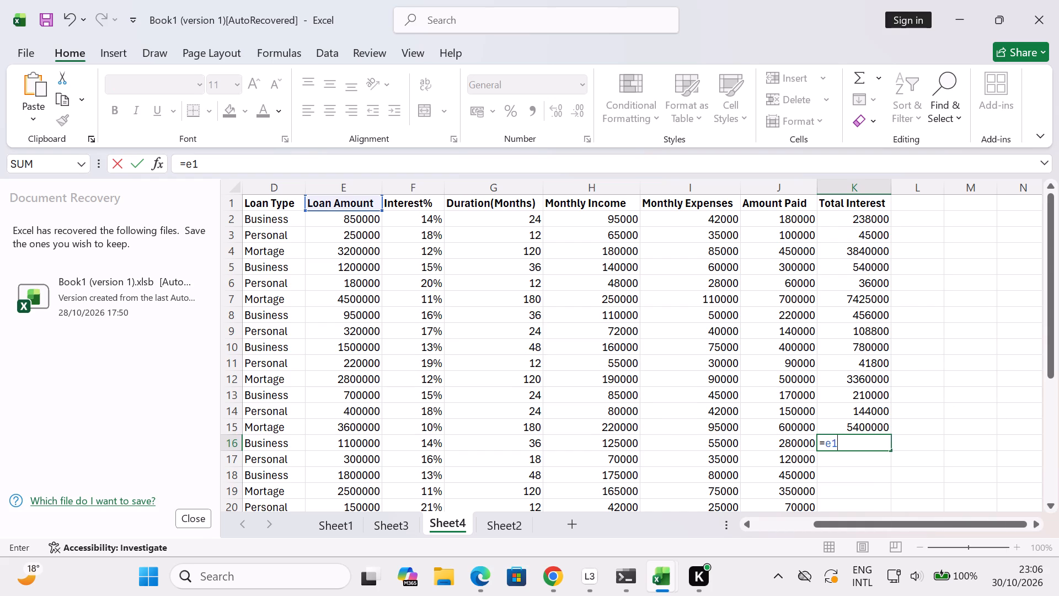
key("6")
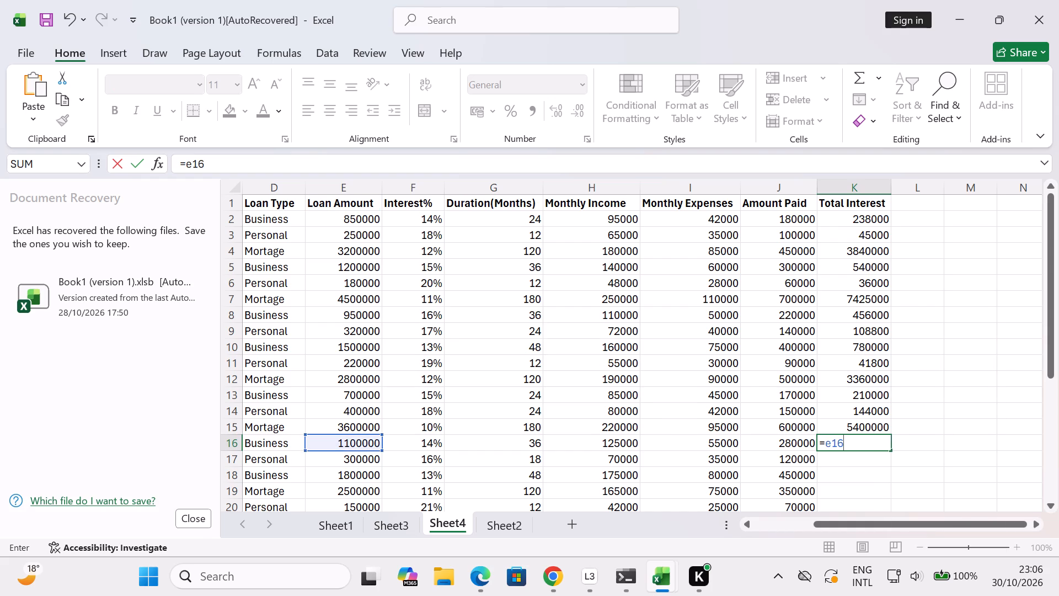
key("shift+asterisk")
type("f1")
key("6")
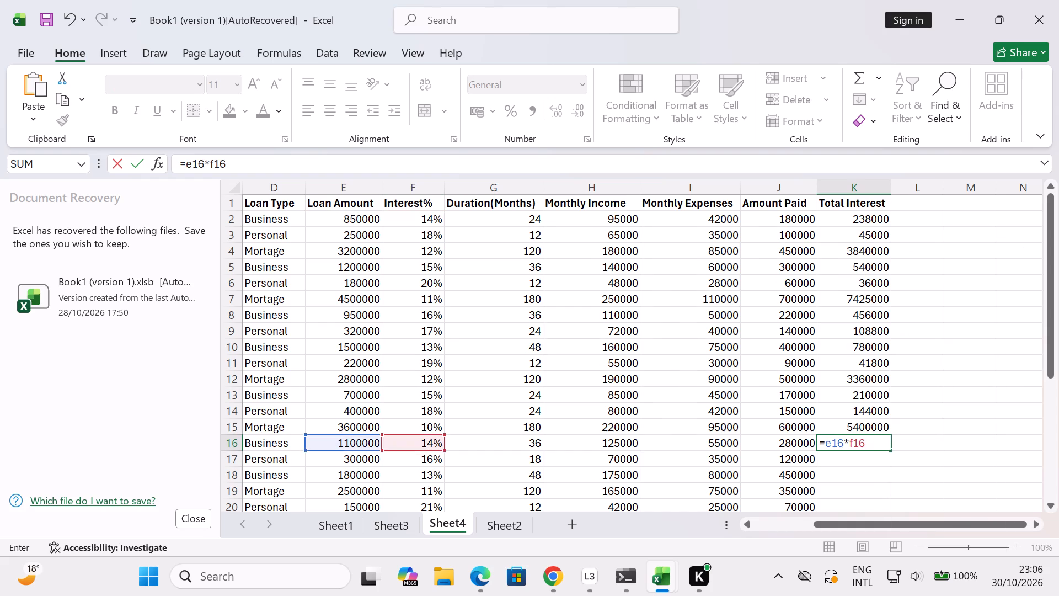
key("shift+asterisk")
key("shift+parenleft")
type("g1")
key("6")
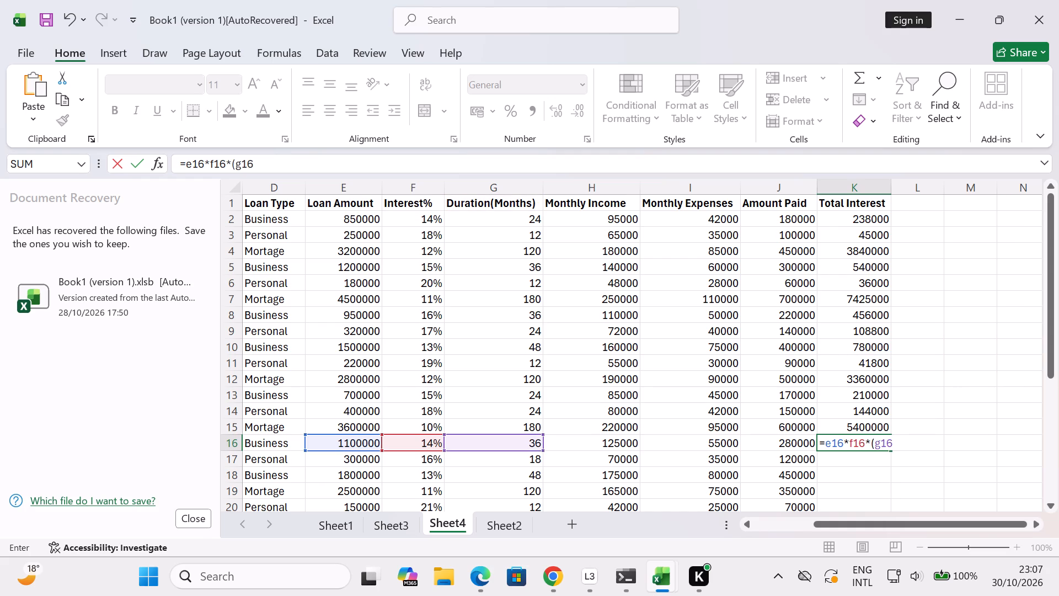
key("slash")
type("12")
key("shift+parenright")
key("Return")
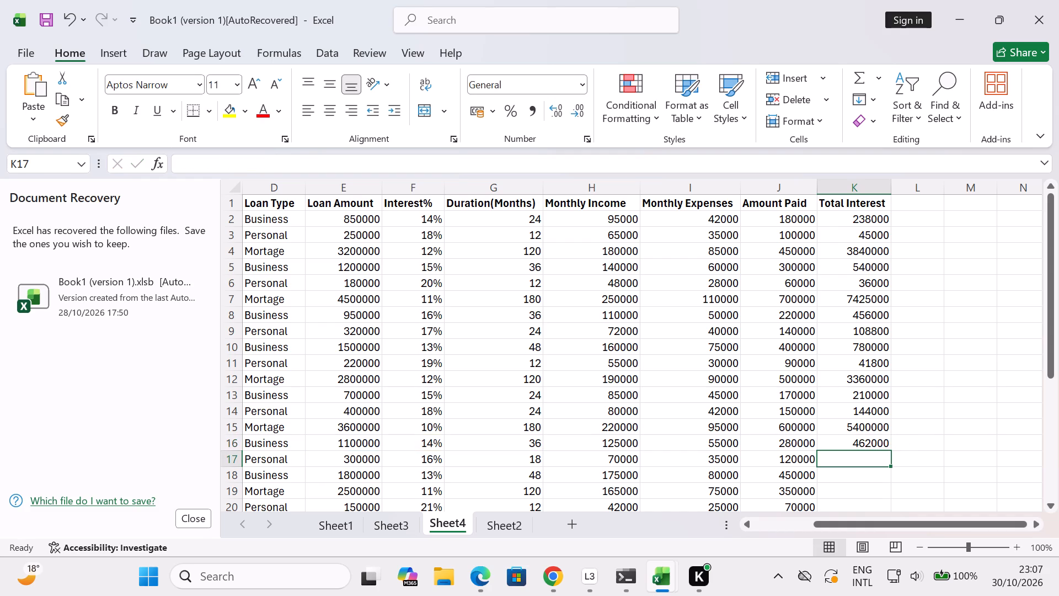
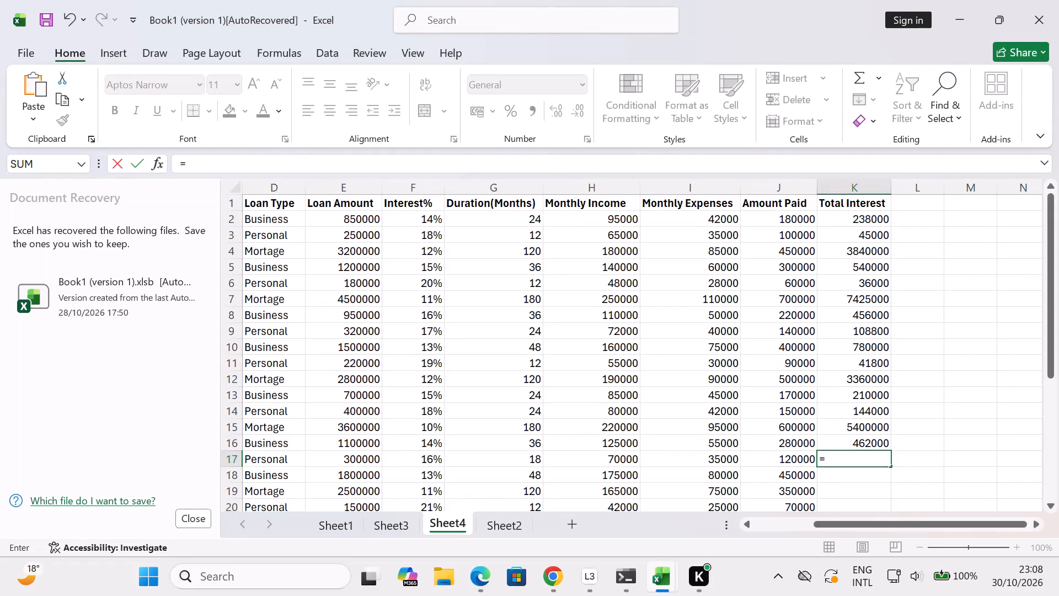
Switch to Loggy3 to check the recording sessions, and return to the Excel workbook.
left_click(591, 572)
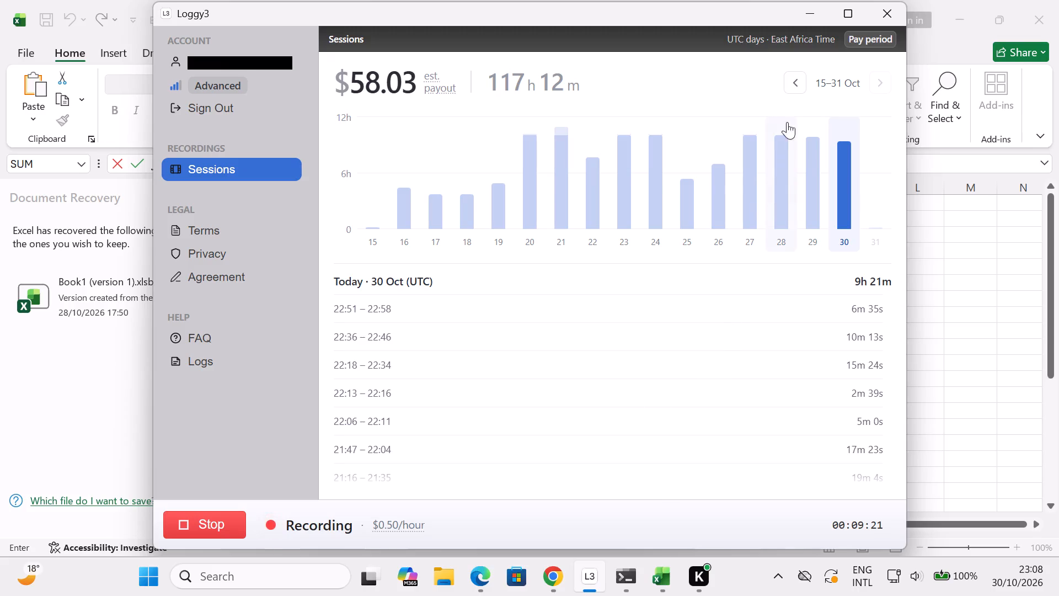
left_click(814, 9)
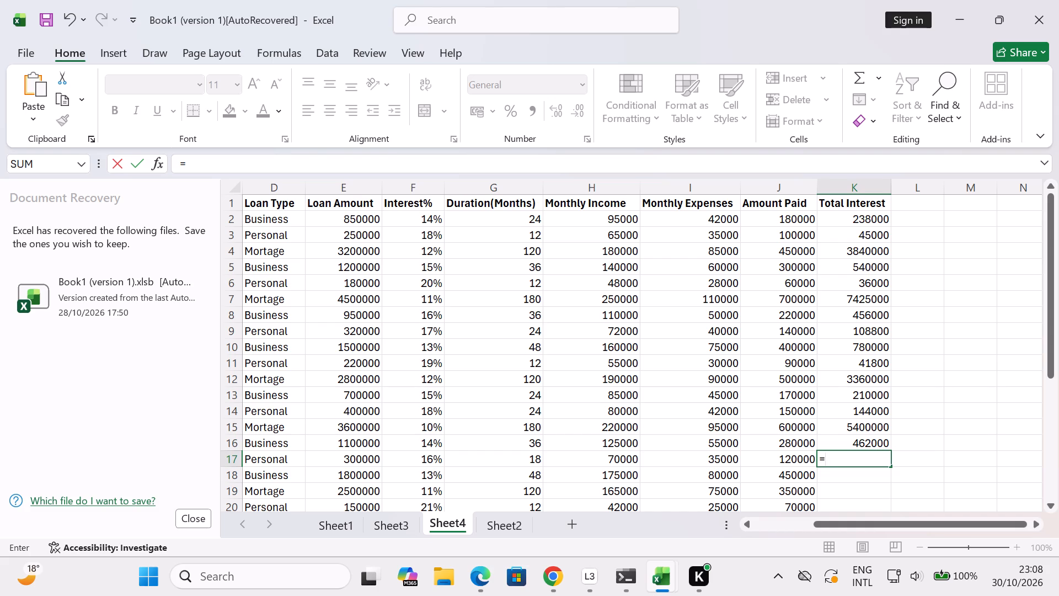
Complete the Total Interest formula in K17 as =e17*f17*(g17/12) for the row 17 personal loan.
type("e1")
key("7")
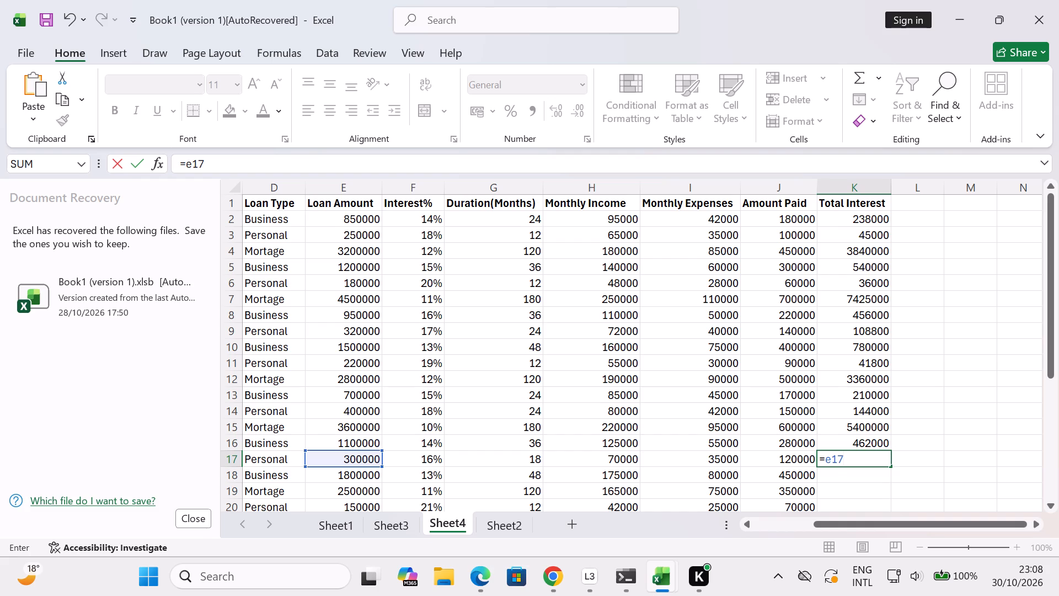
key("BackSpace")
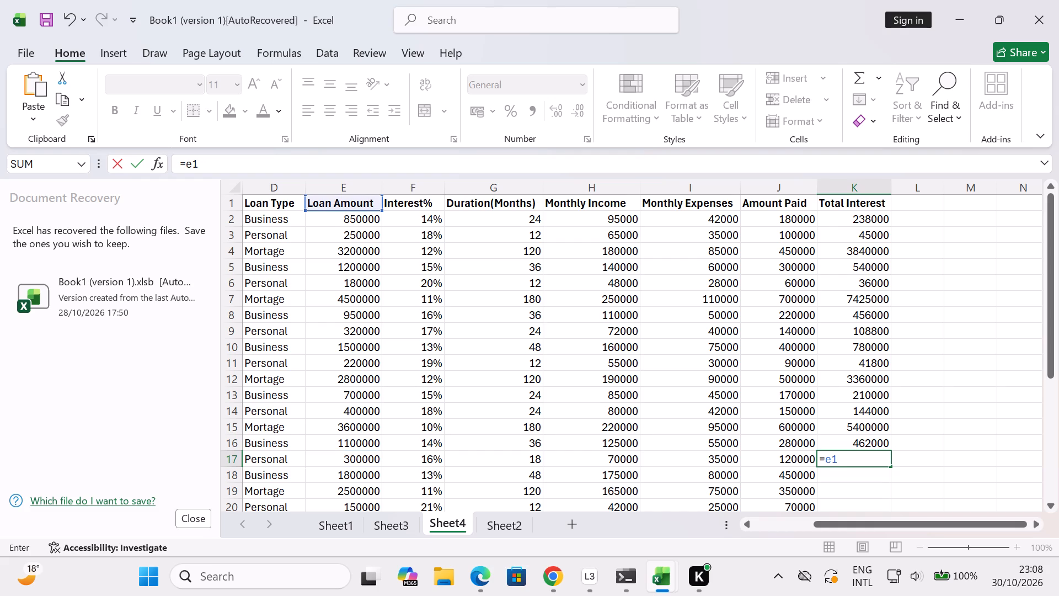
key("7")
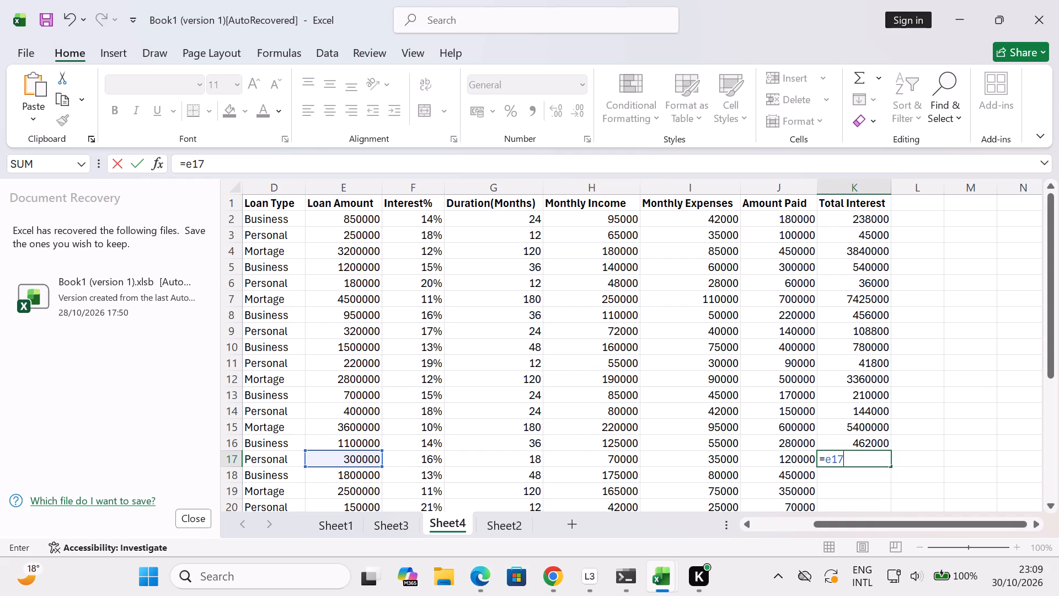
key("shift+asterisk")
type("f1")
key("7")
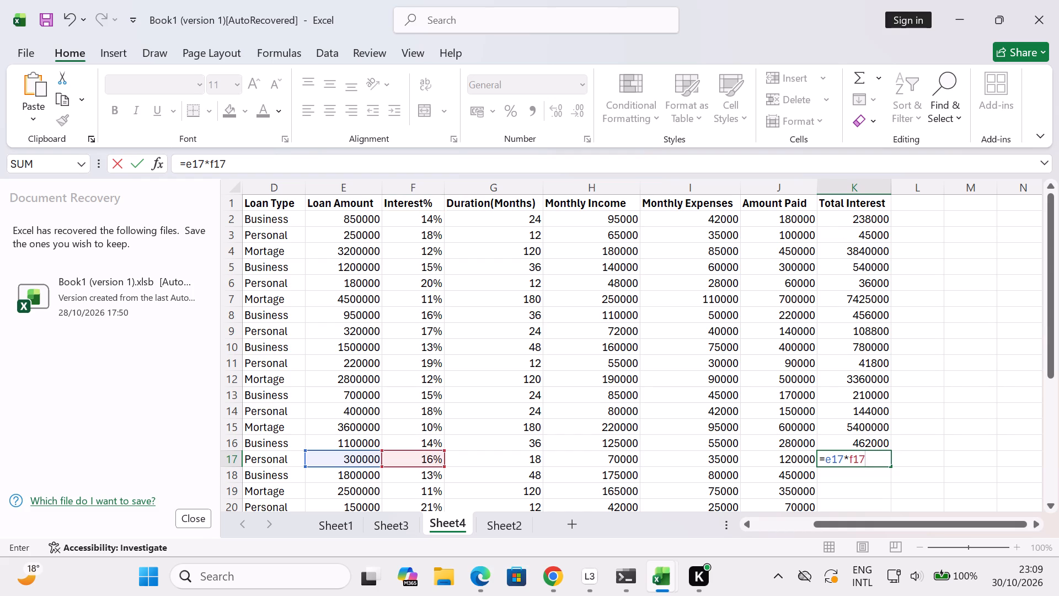
key("shift+asterisk")
key("shift+parenleft")
key("g")
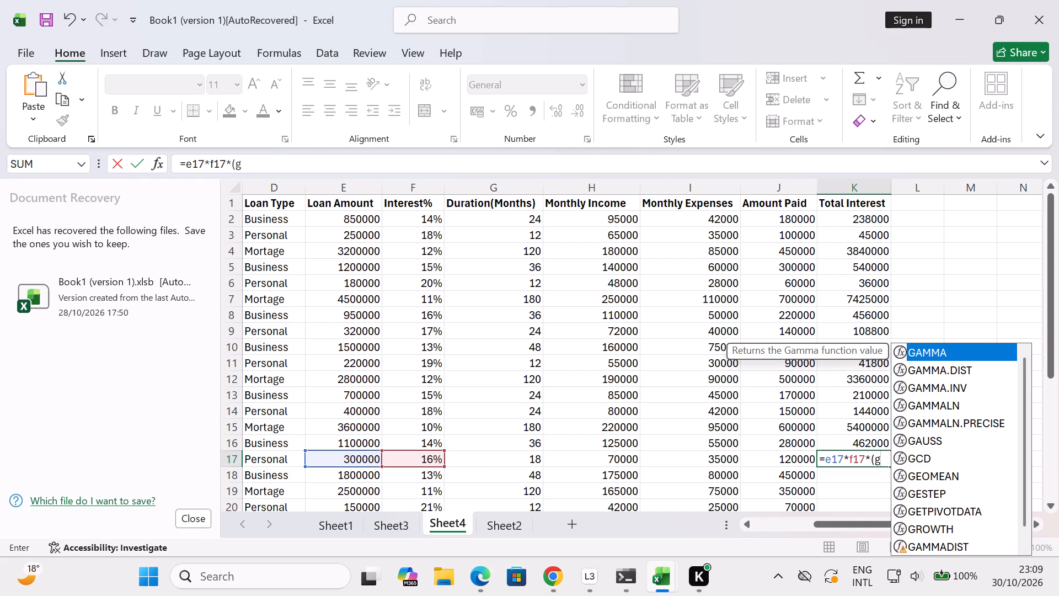
key("1")
key("7")
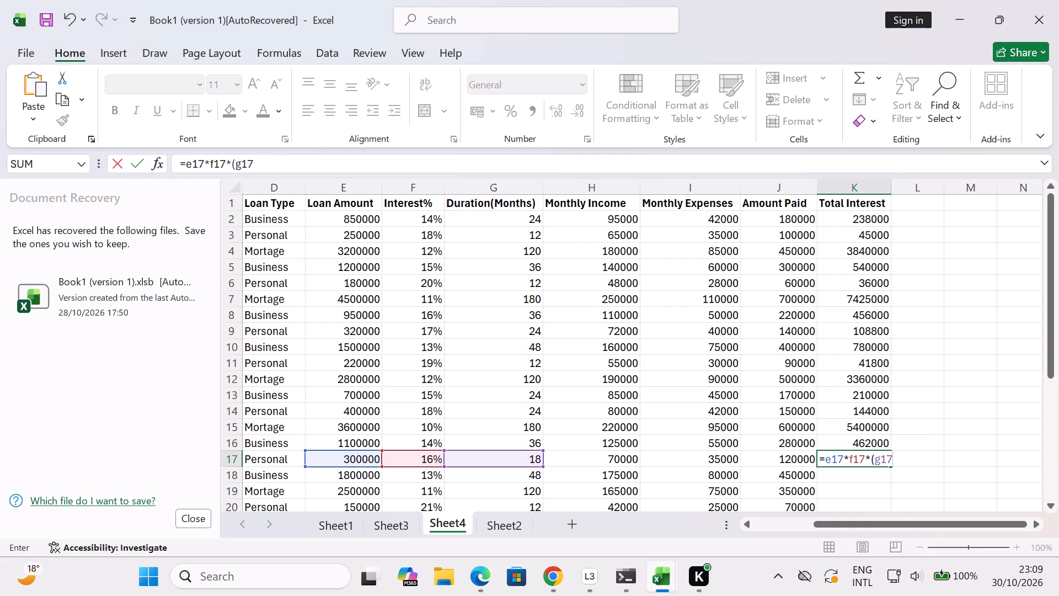
key("slash")
type("12")
key("shift+parenright")
key("Return")
Begin the Total Interest formula in K18 for the row 18 business loan.
key("equal")
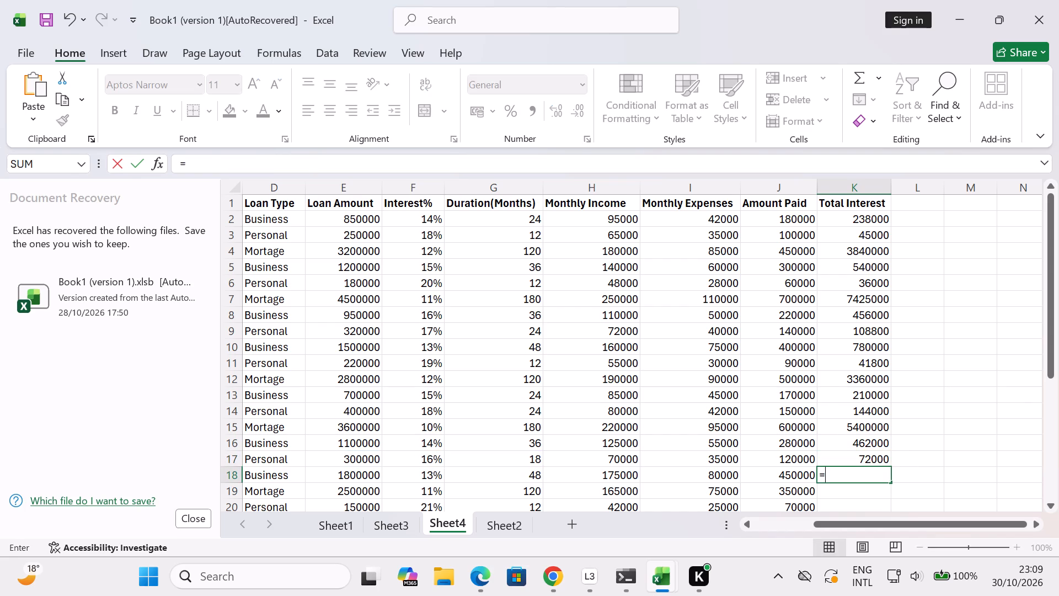
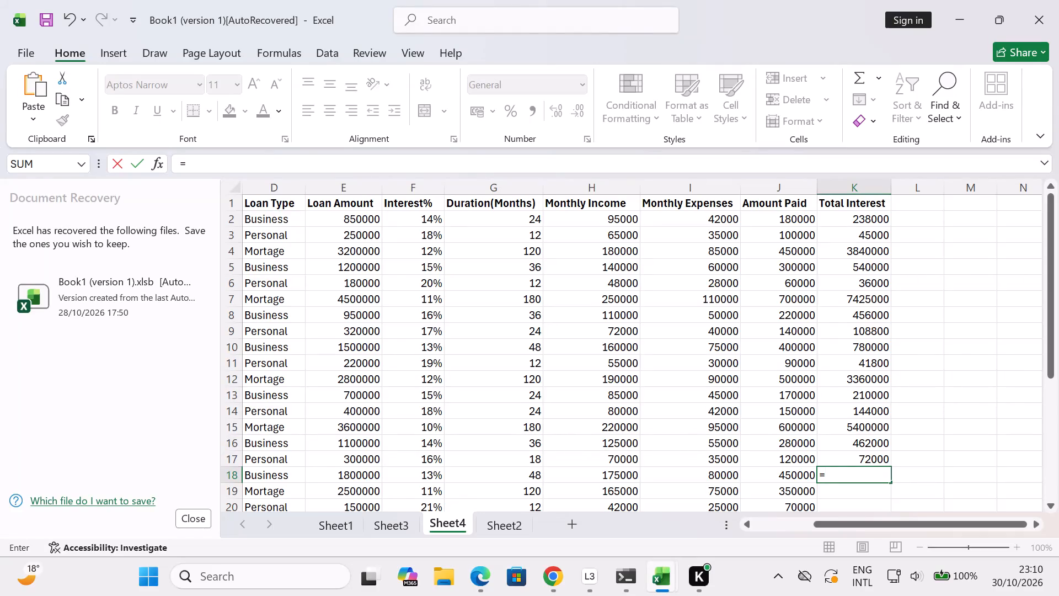
Switch to Loggy3, stop the current recording, and return to the Excel workbook.
left_click(588, 572)
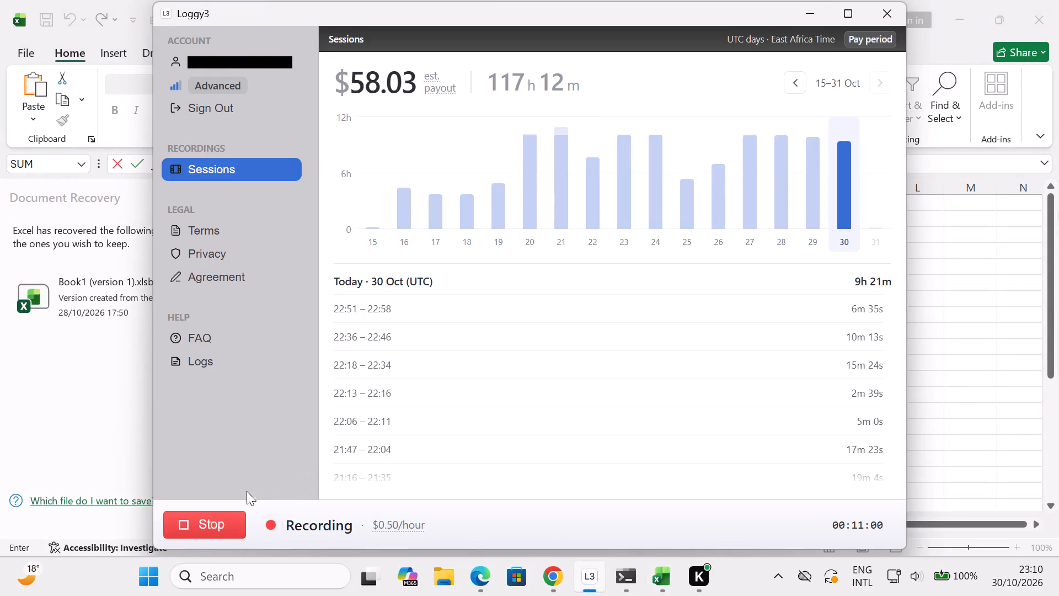
left_click(229, 517)
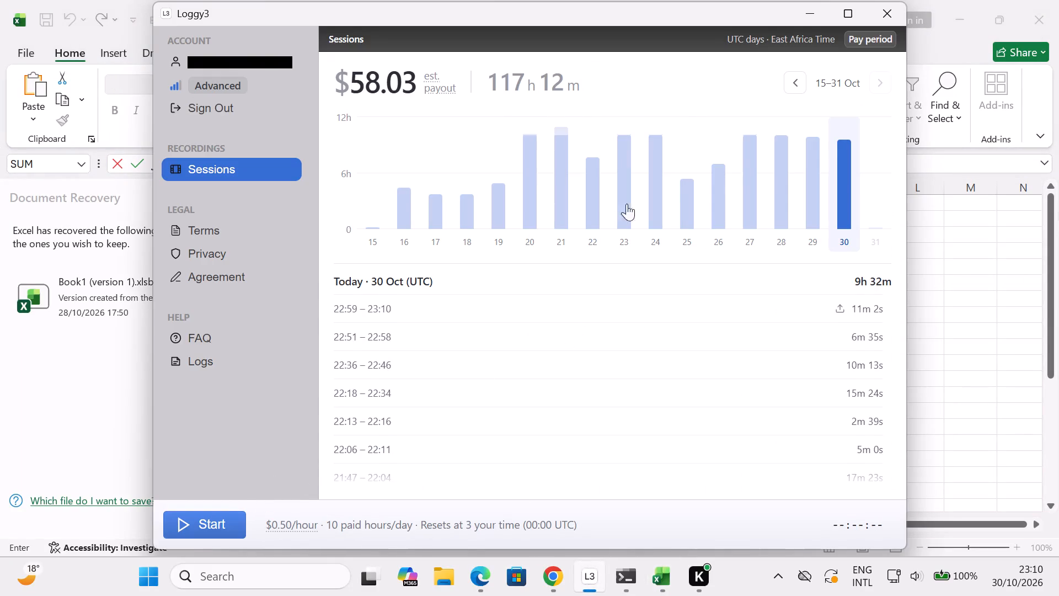
left_click(810, 12)
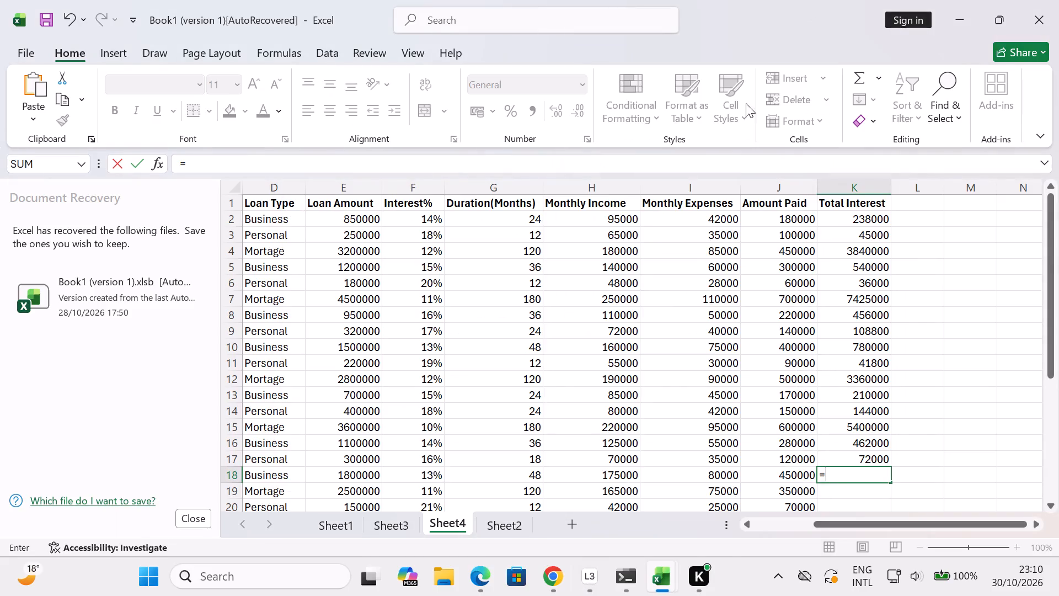
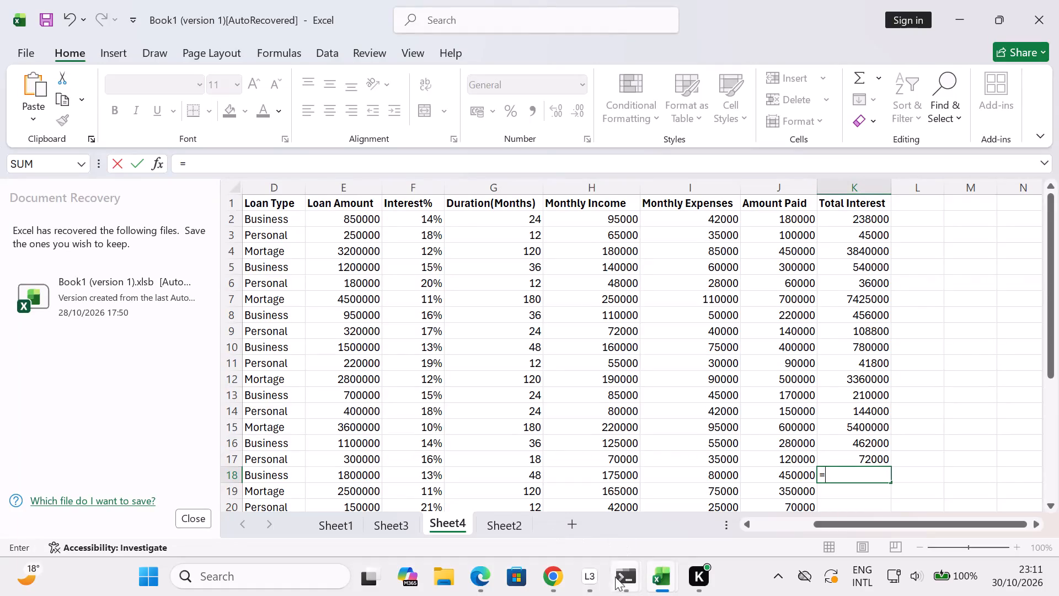
Switch to Loggy3, start a new recording session, and return to the Excel workbook.
left_click(586, 571)
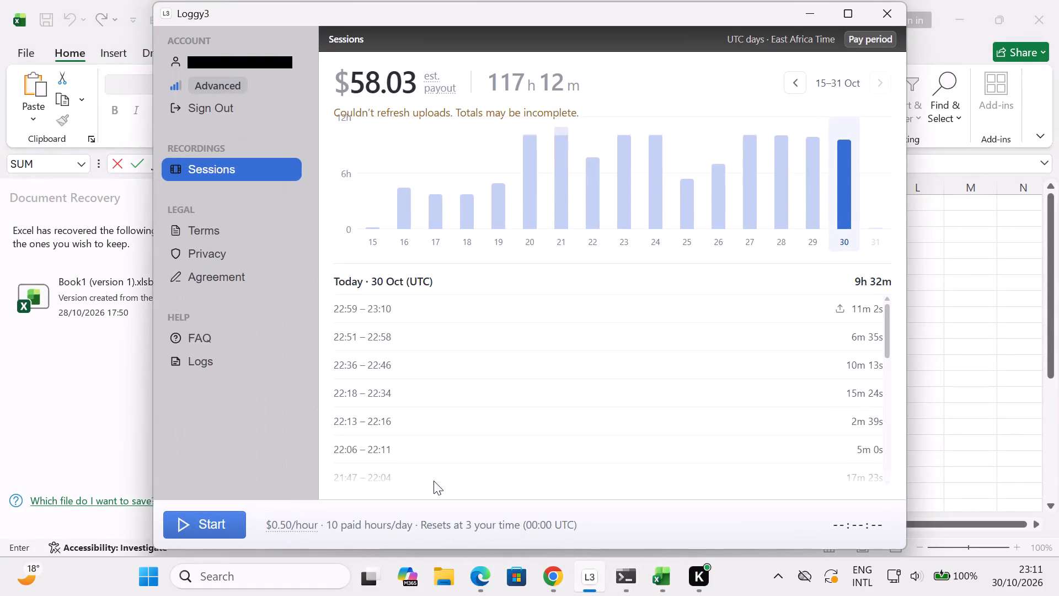
left_click(221, 520)
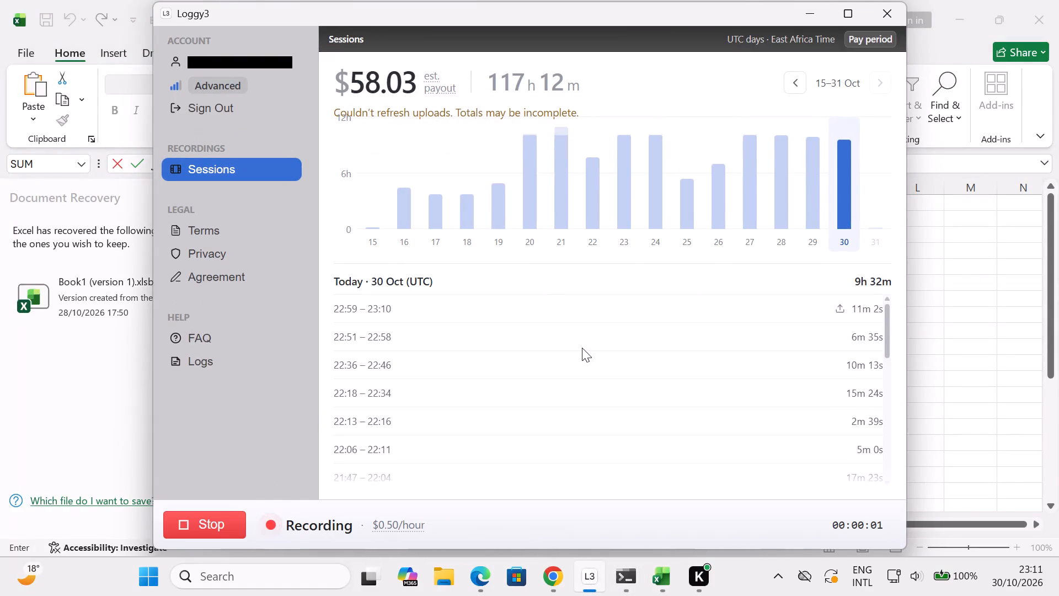
left_click(807, 9)
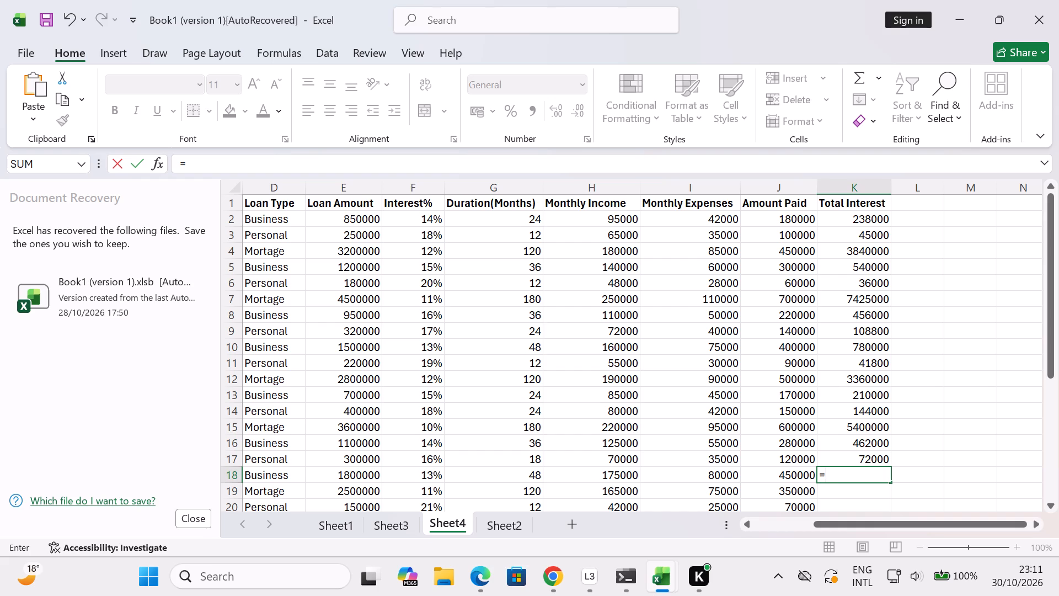
Complete the Total Interest formula in K18 as =e18*f18*(g18/12).
type("e1")
key("8")
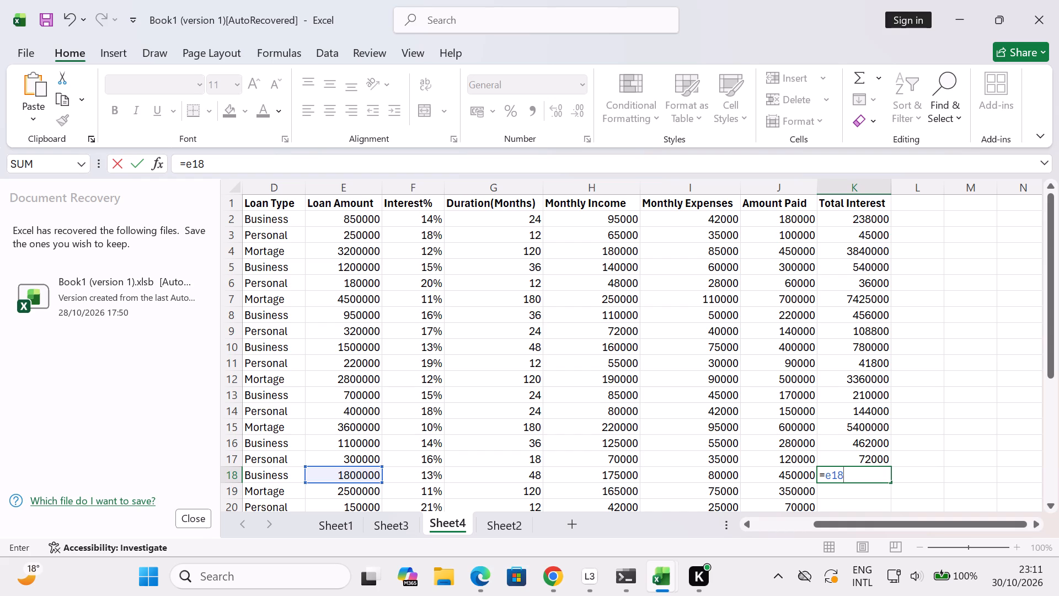
key("shift+asterisk")
type("f1")
key("8")
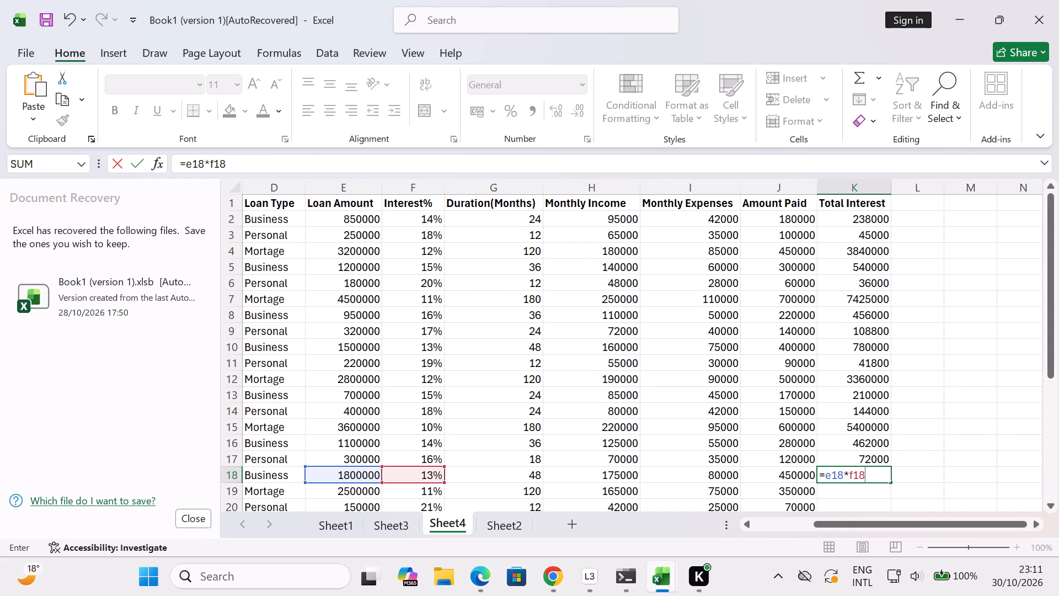
key("shift+asterisk")
key("shift+parenleft")
key("g")
key("1")
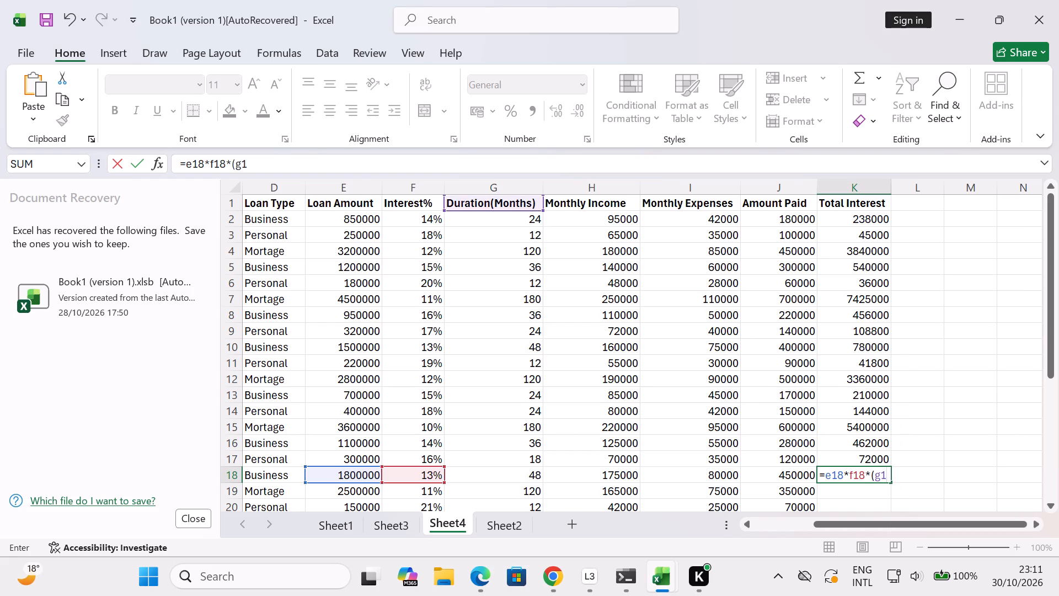
key("8")
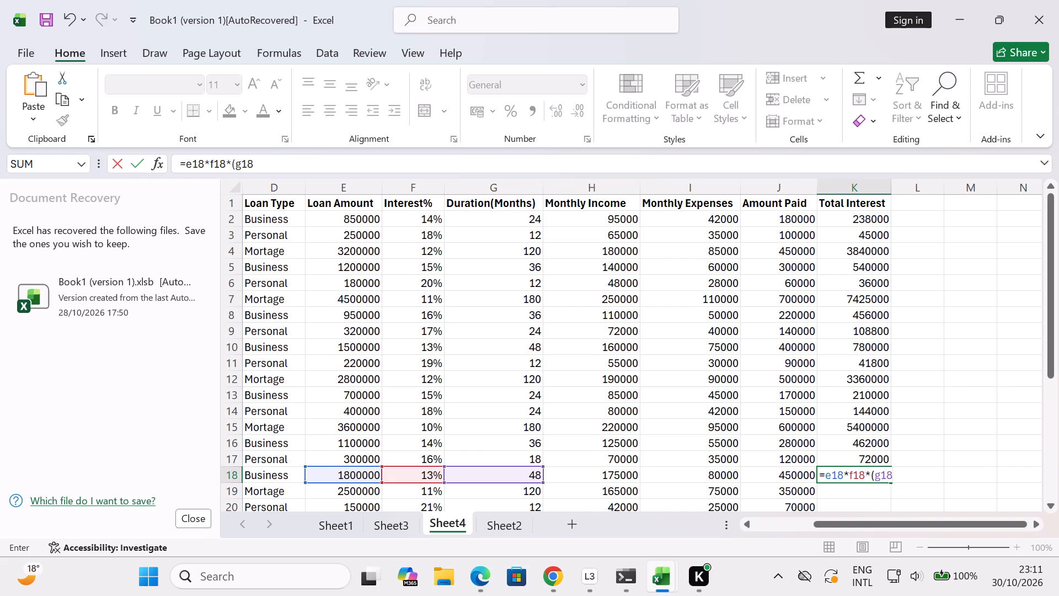
key("slash")
type("12")
key("shift+parenright")
key("Return")
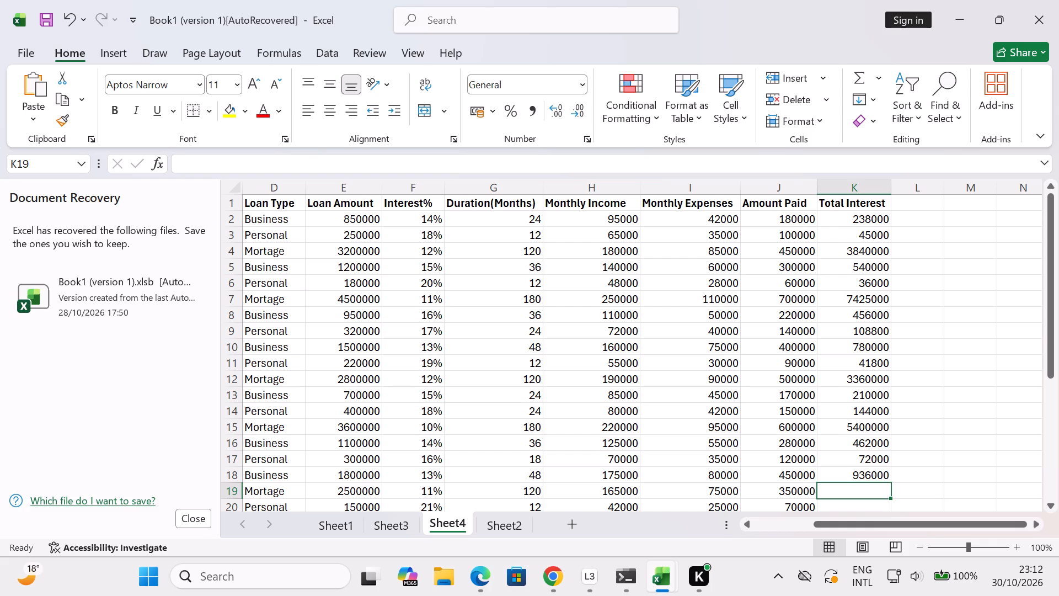
Enter the Total Interest formula =e19*f19*(g19/12) in K19 for the Mortage loan.
key("equal")
key("e")
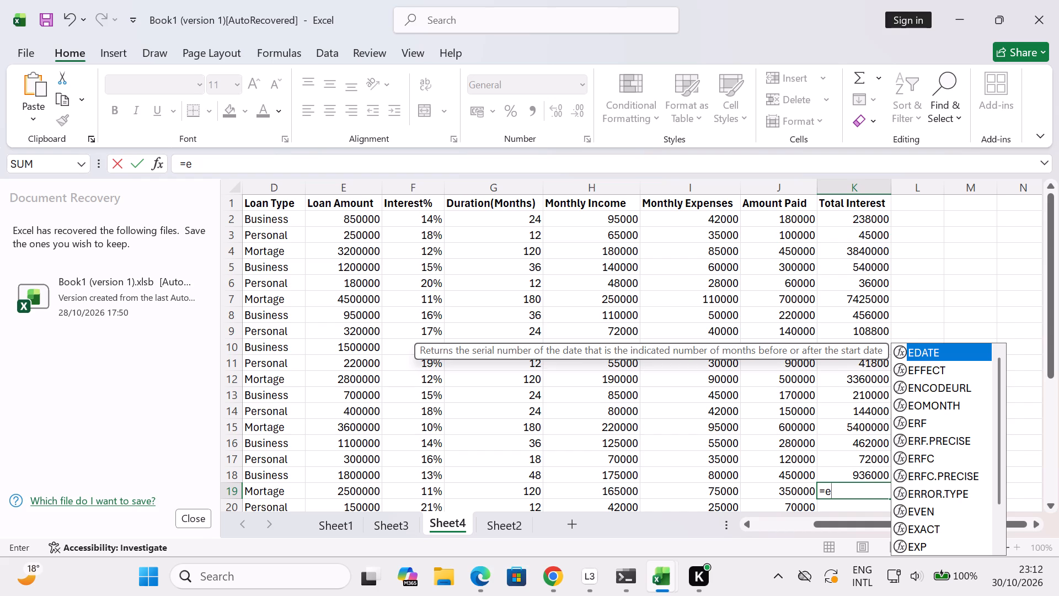
key("1")
key("9")
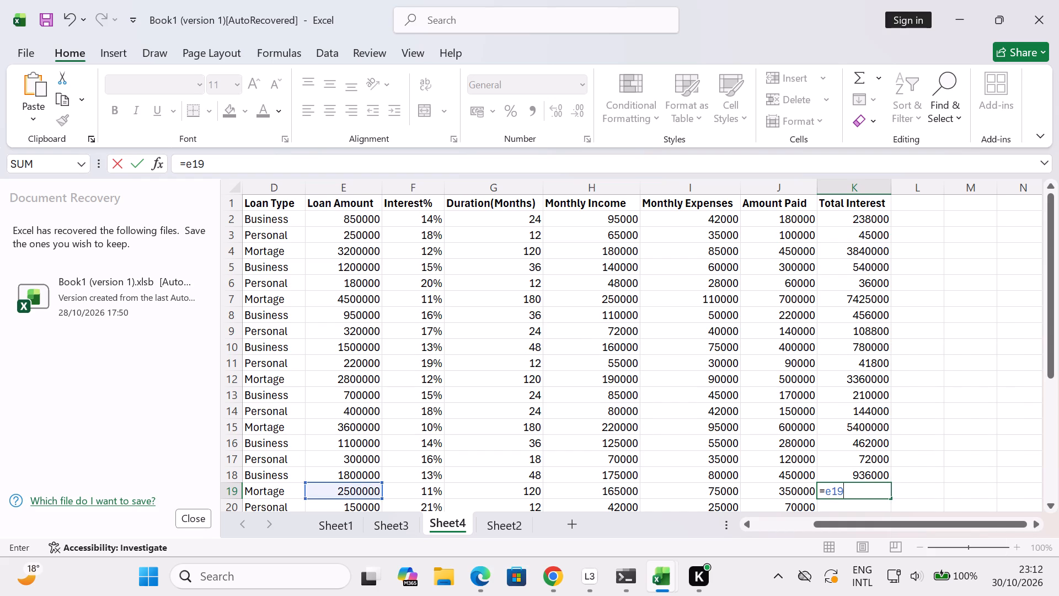
key("shift+asterisk")
type("f1")
key("9")
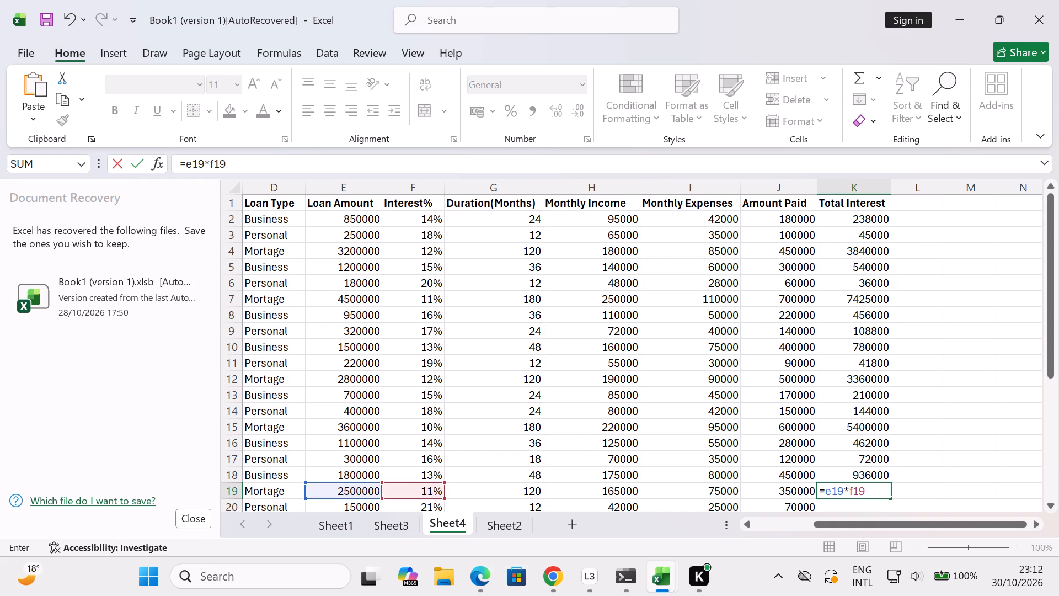
key("shift+asterisk")
key("shift+parenleft")
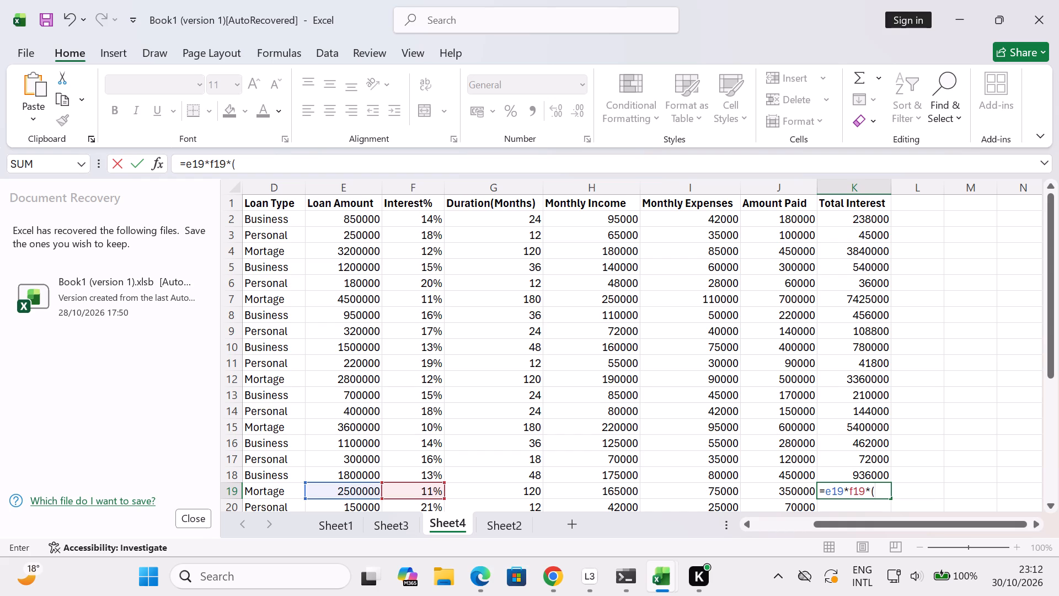
type("g1")
key("9")
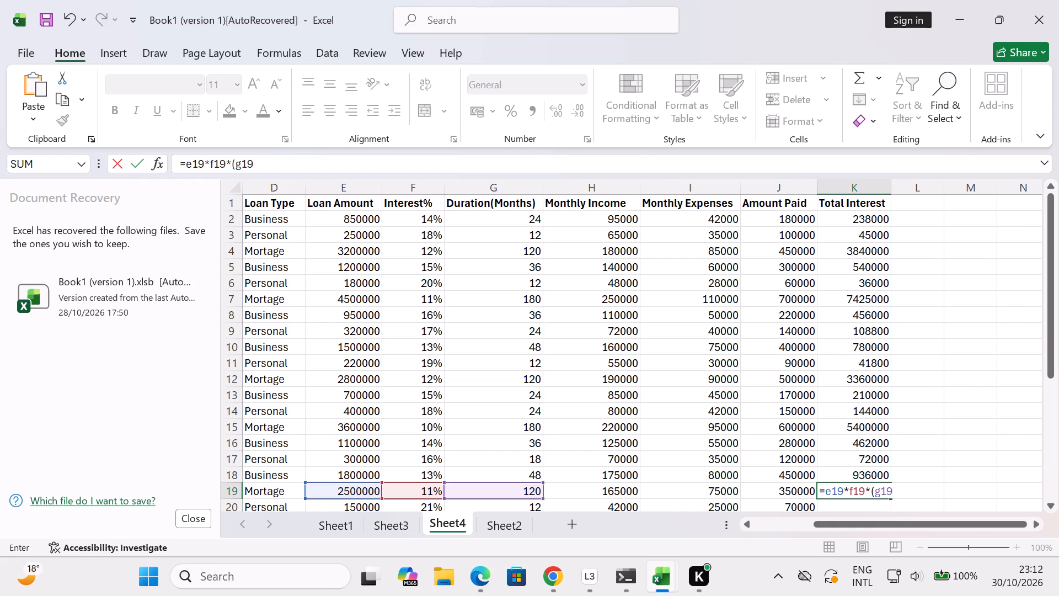
key("slash")
type("12")
key("shift+parenright")
key("Return")
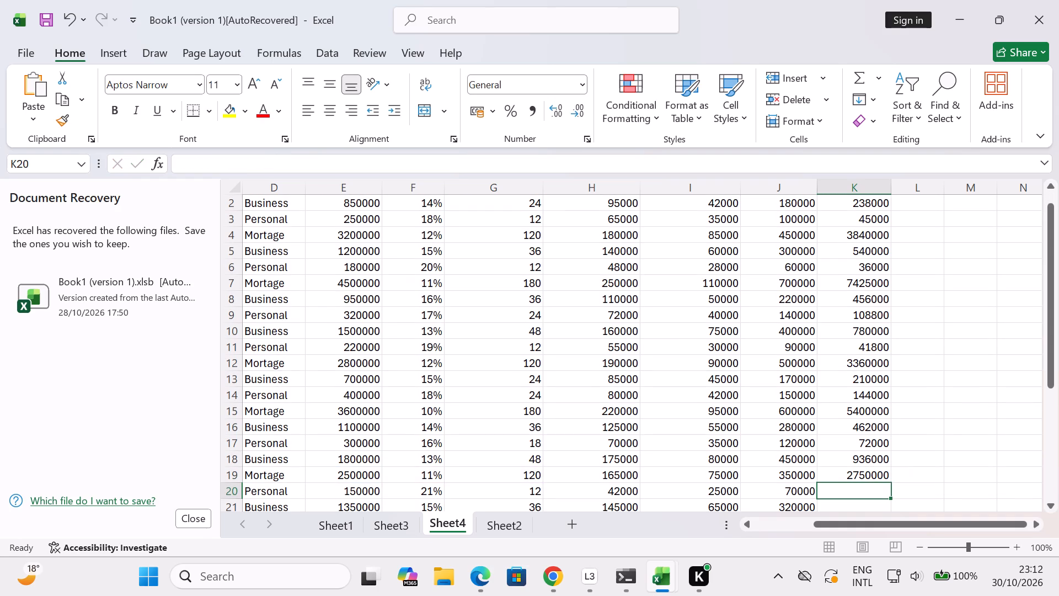
Enter the Total Interest formula =e20*f20*(g19/12) in K20 for the Personal loan.
key("equal")
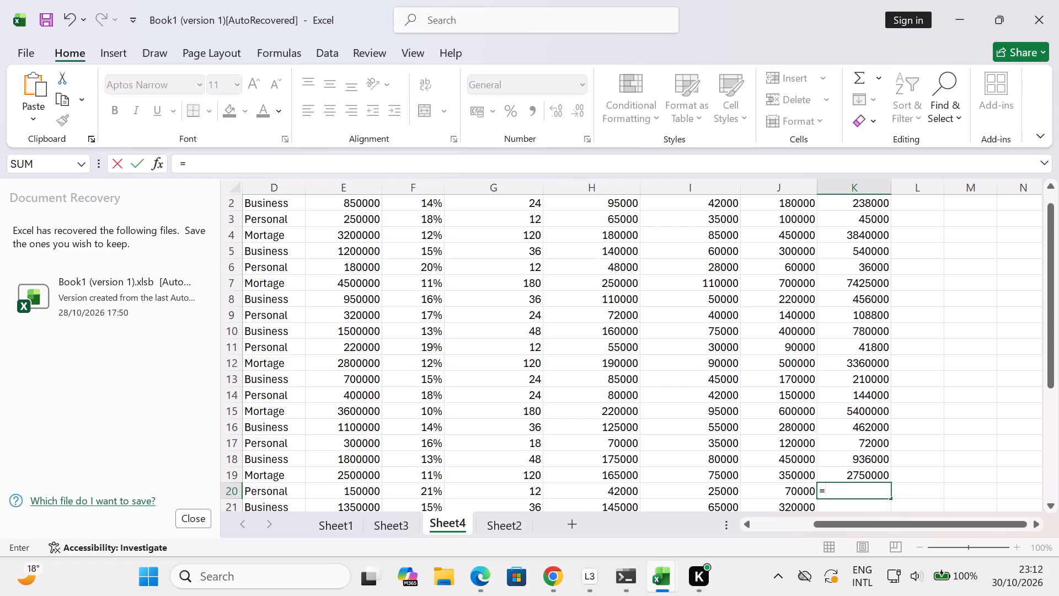
type("e2")
key("0")
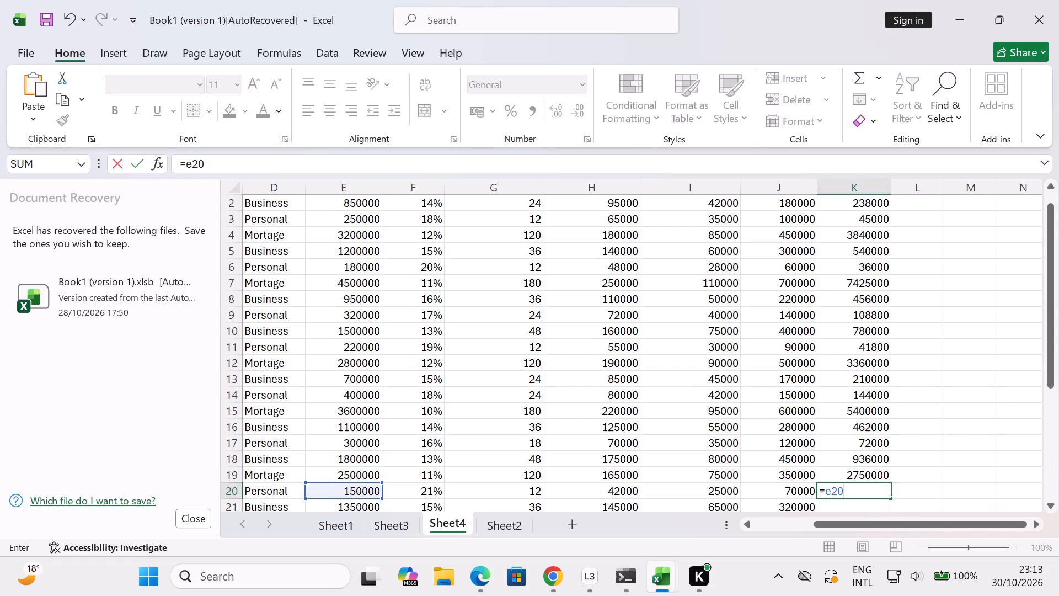
key("shift+asterisk")
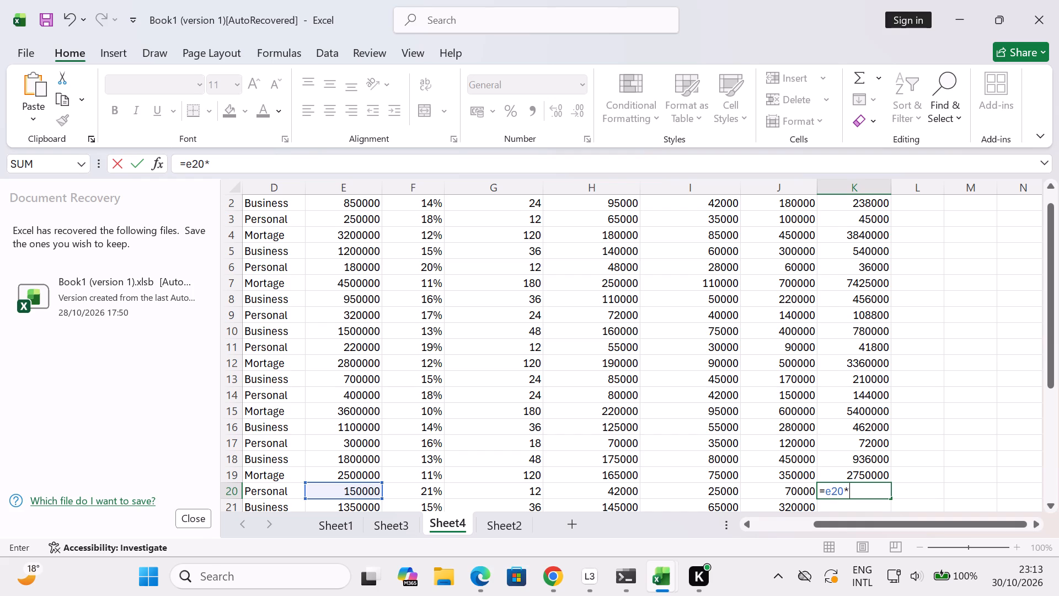
type("f2")
key("0")
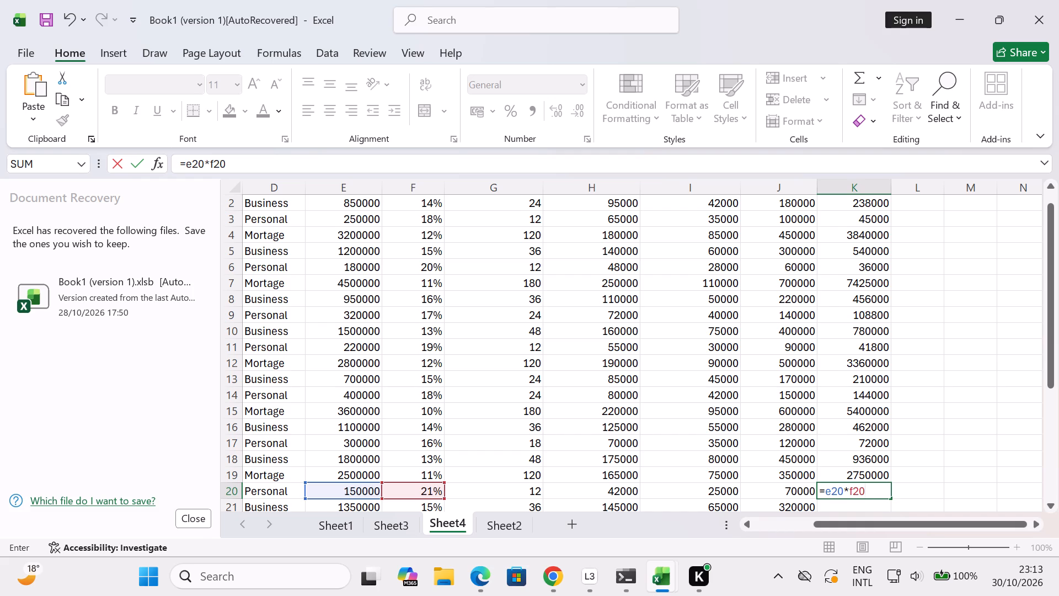
key("shift+asterisk")
key("shift+parenleft")
key("g")
key("1")
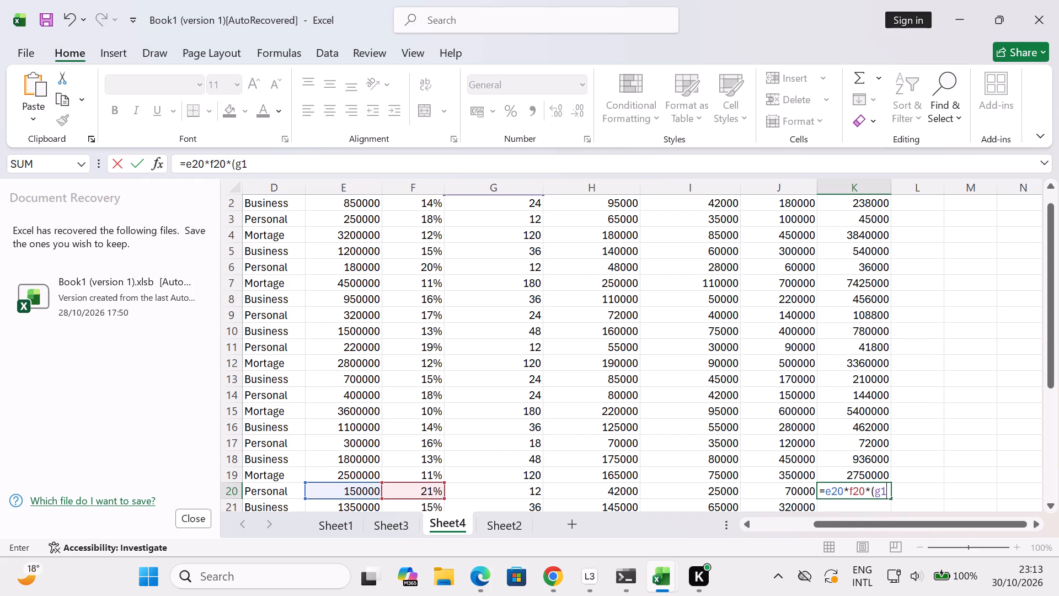
key("9")
key("slash")
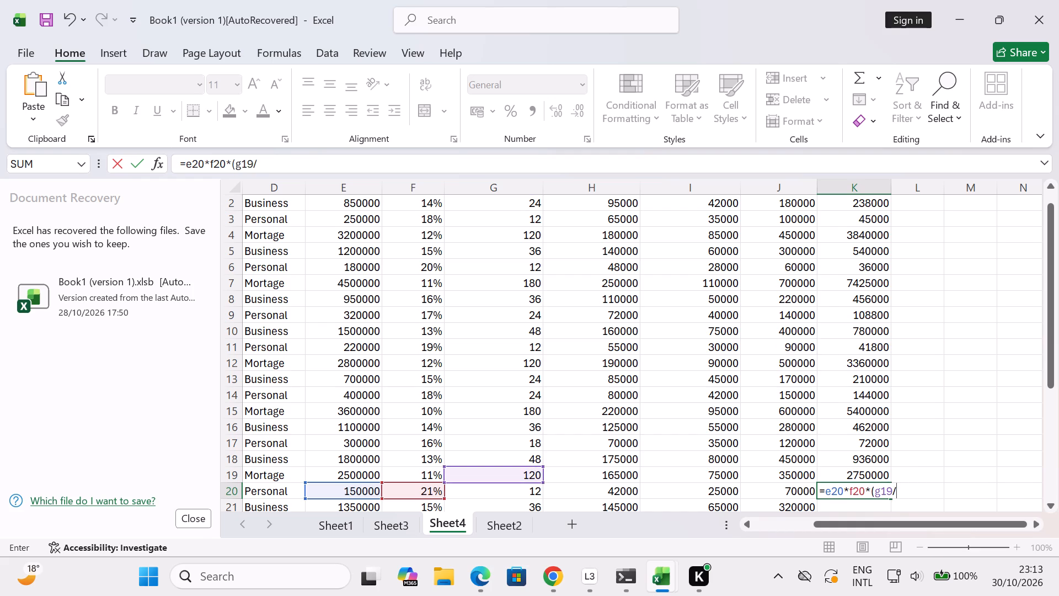
type("12")
key("shift+parenright")
key("Return")
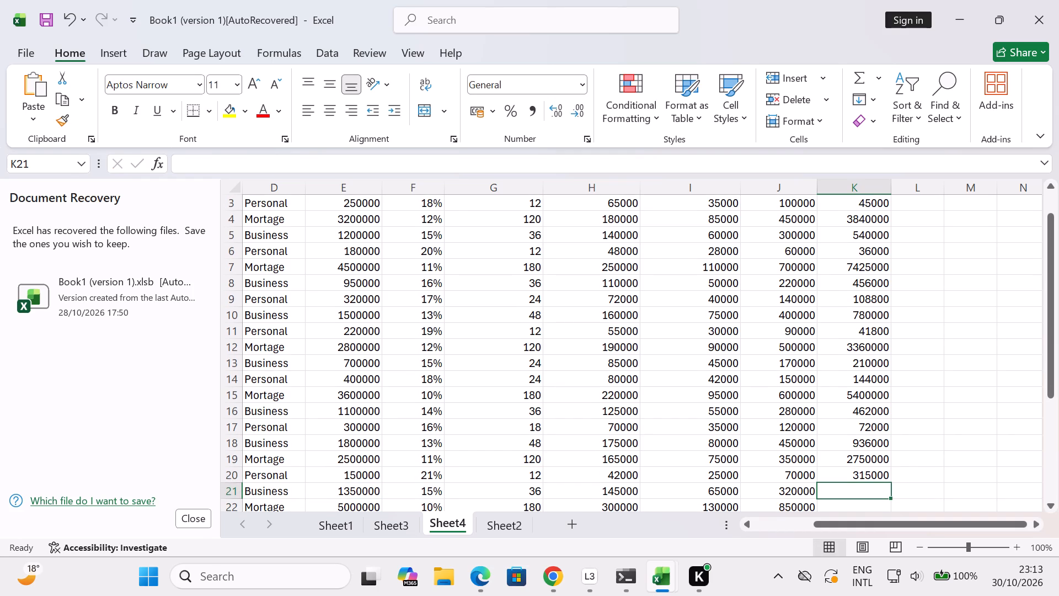
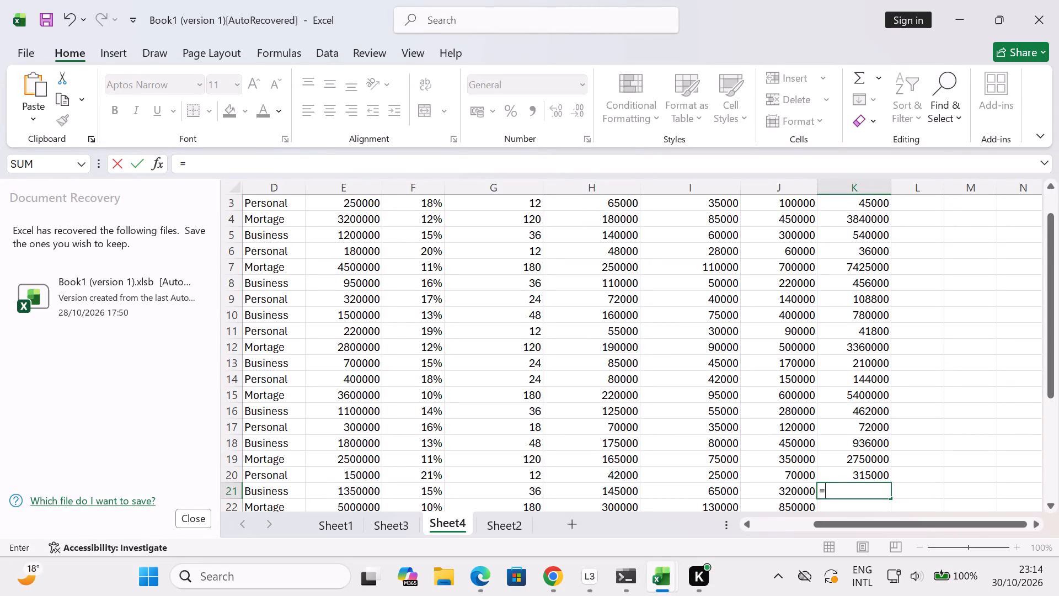
Complete the Total Interest formula in K21 for the Business loan as =e21*f21*(g21/12).
type("e21")
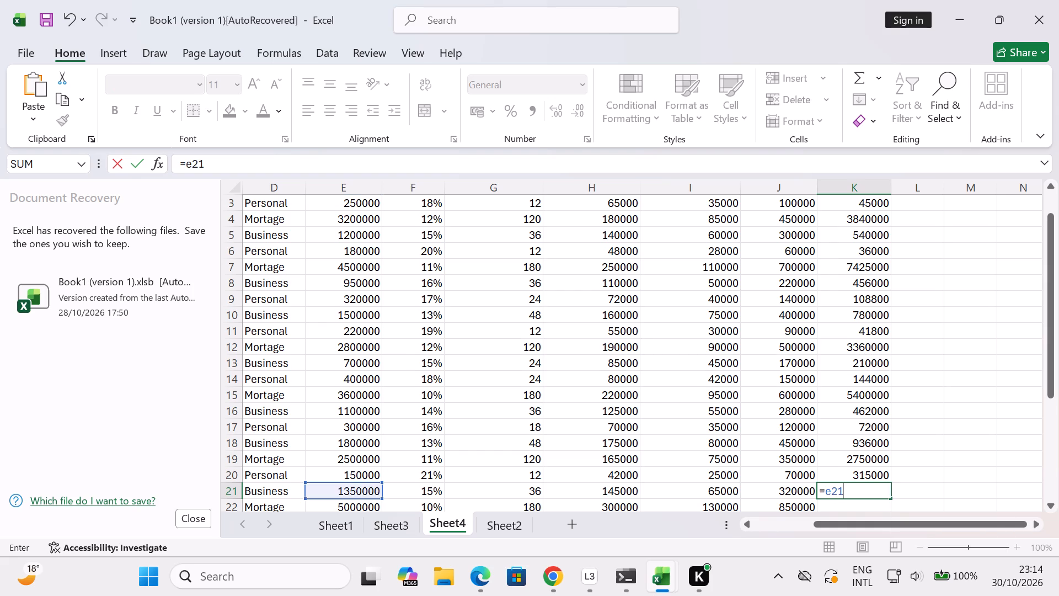
key("shift+asterisk")
type("f21")
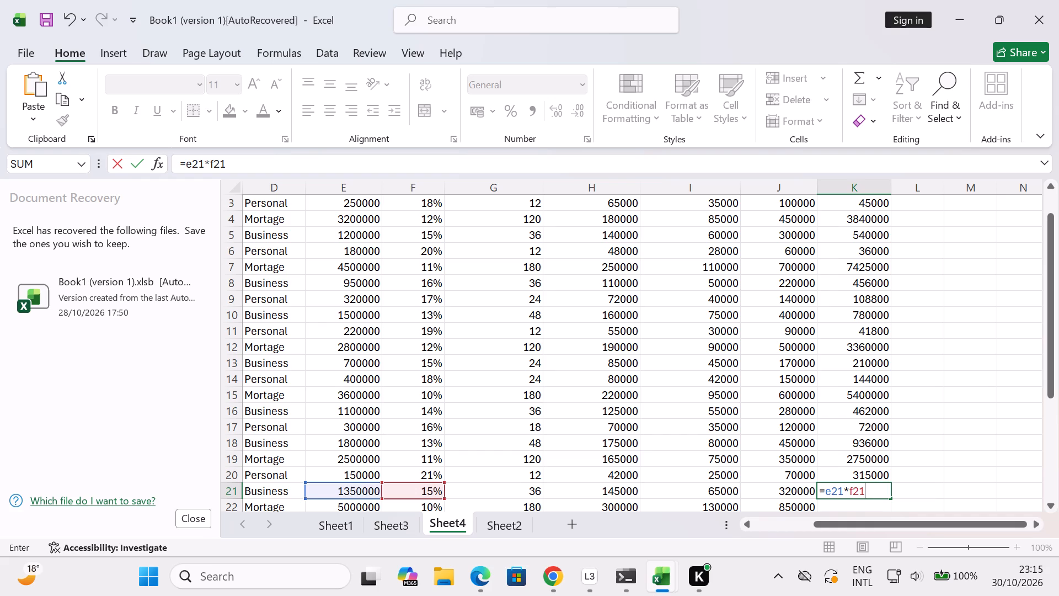
key("shift+asterisk")
key("shift+parenleft")
type("g21")
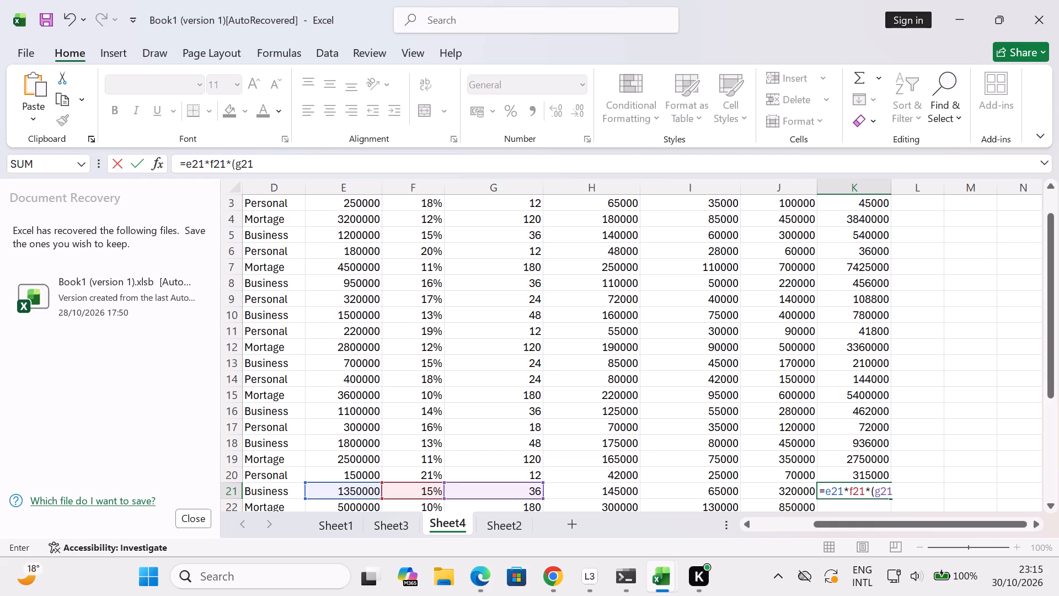
key("slash")
type("12")
key("shift+parenright")
key("Return")
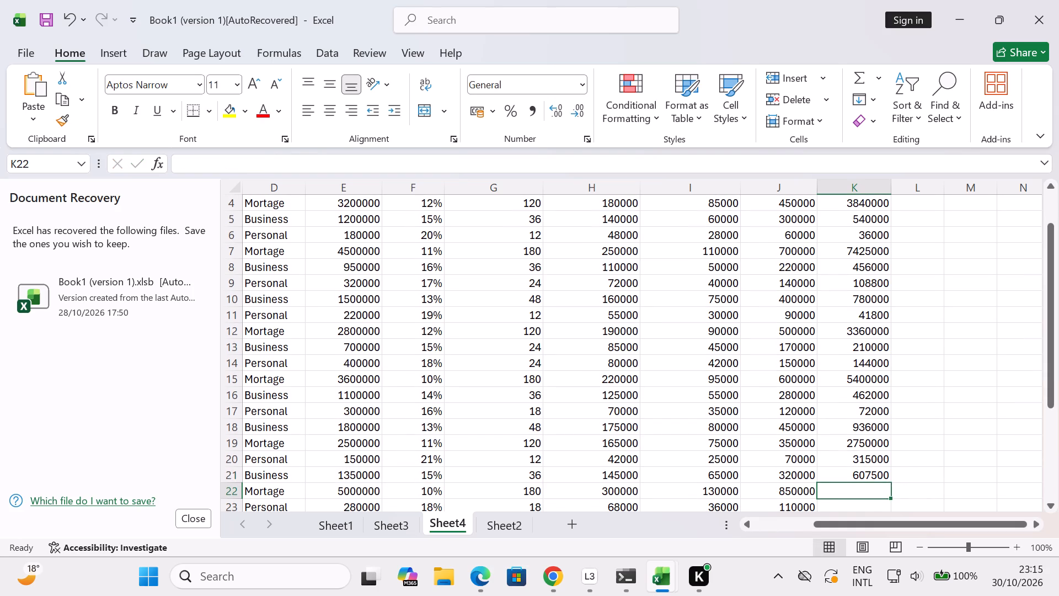
Correct the duration reference in the K20 Total Interest formula to G20, making it =E20*F20*(G20/12).
key("Up")
key("Up")
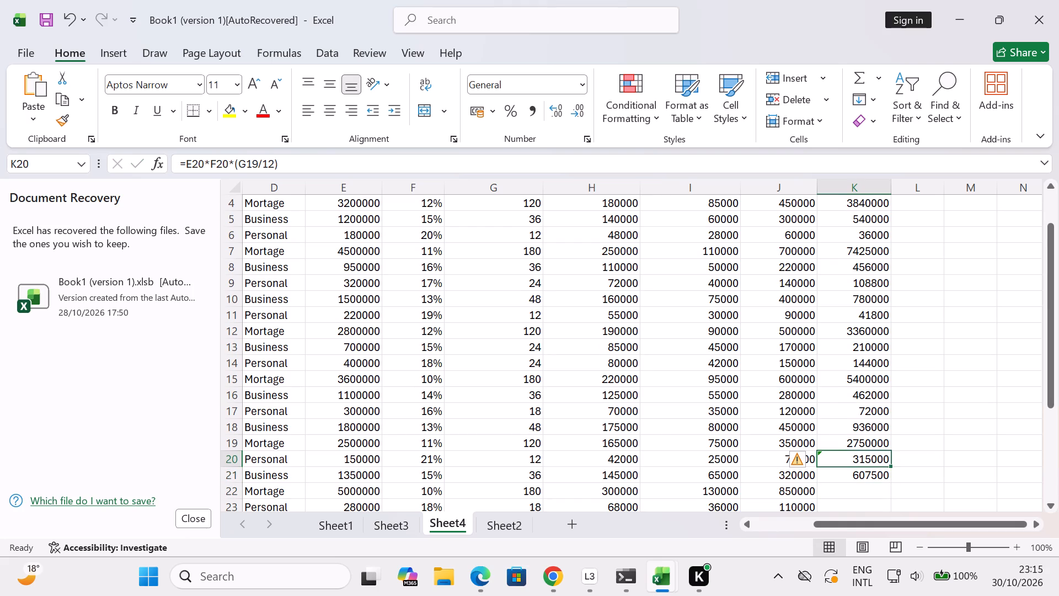
left_click(306, 161)
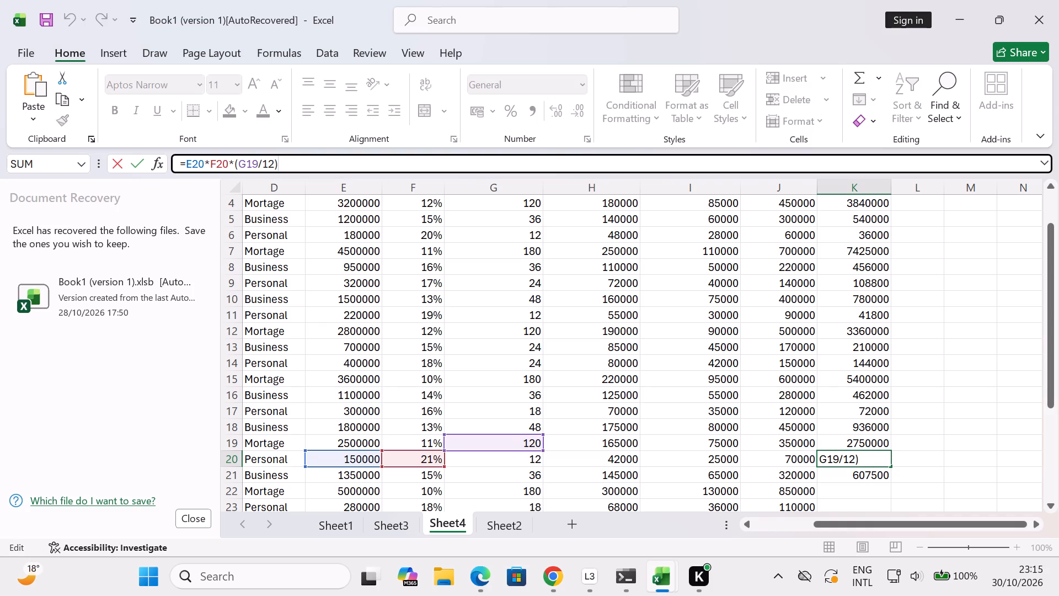
left_click(258, 165)
key("BackSpace")
key("BackSpace")
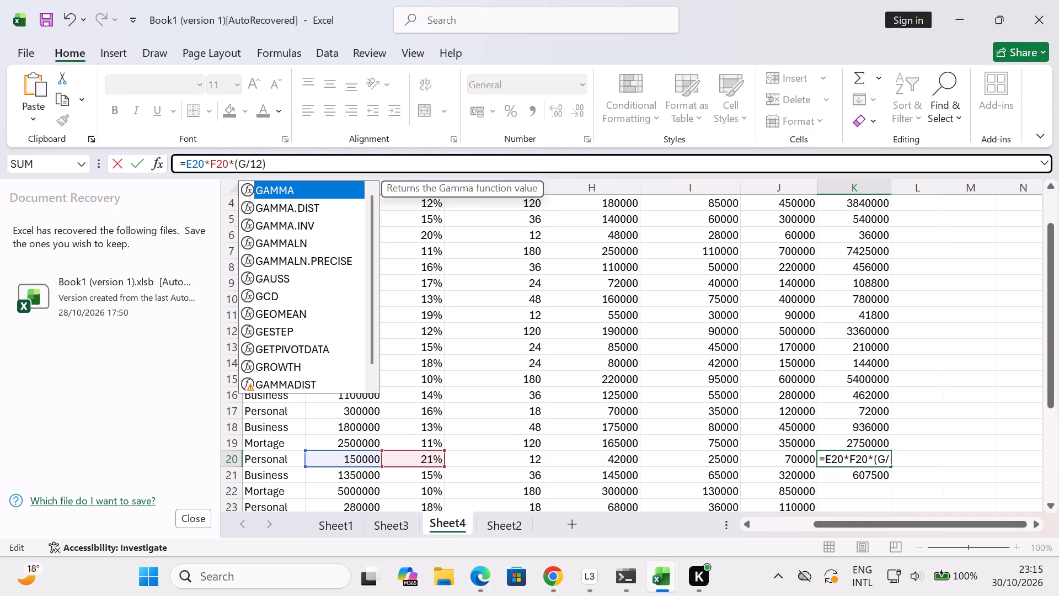
key("2")
key("0")
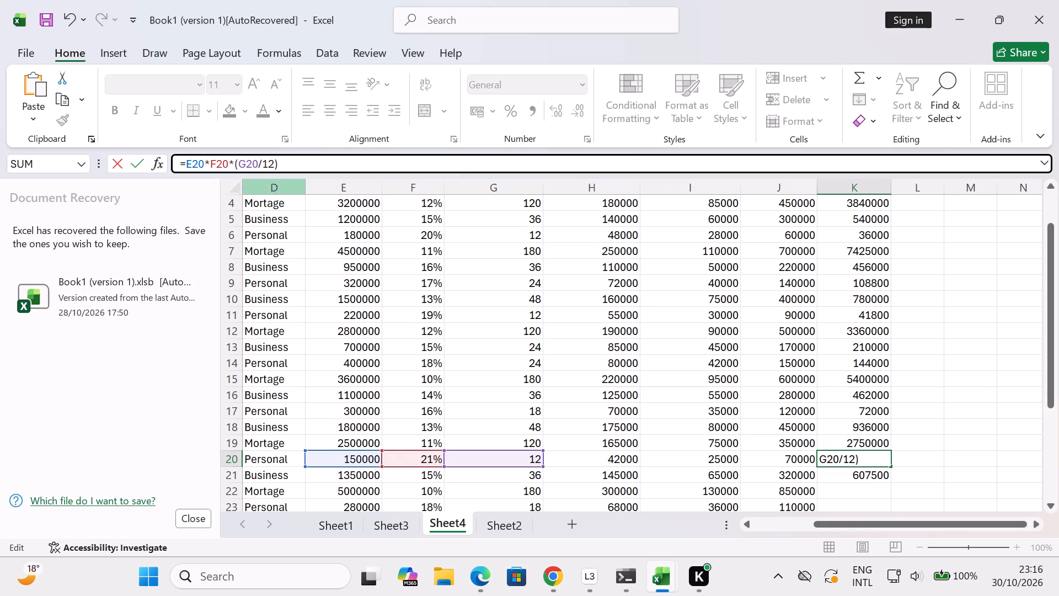
key("Return")
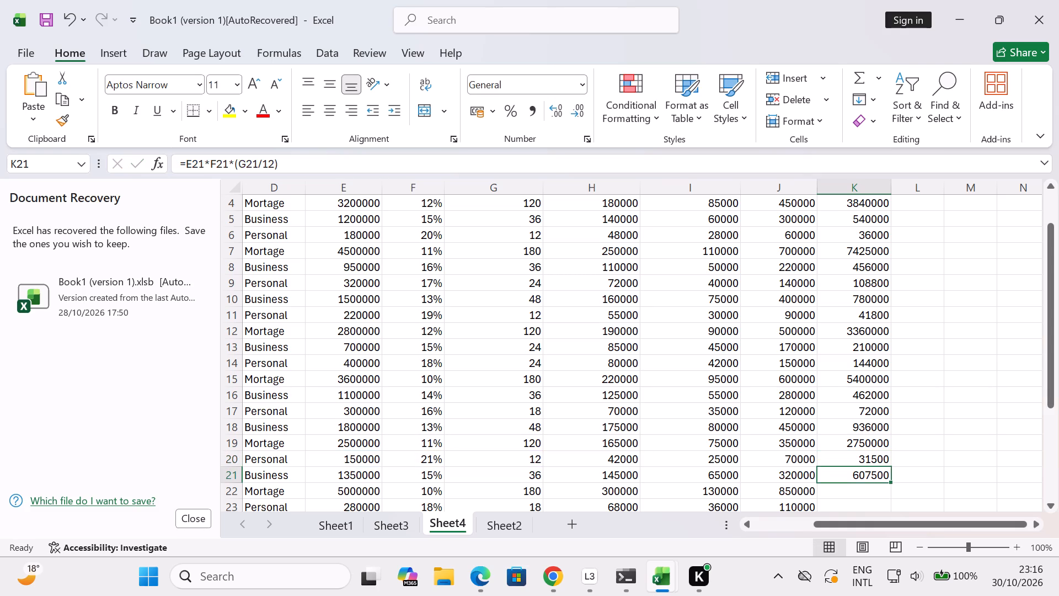
Enter the Total Interest formula =e22*f22*(g22/12) in K22 for the Mortage loan.
key("Down")
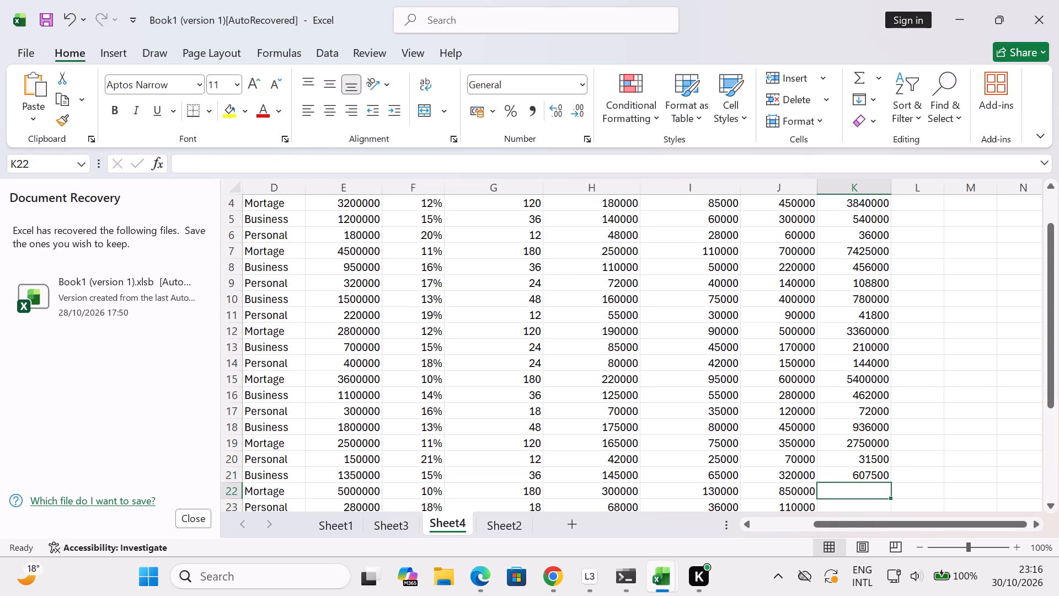
key("equal")
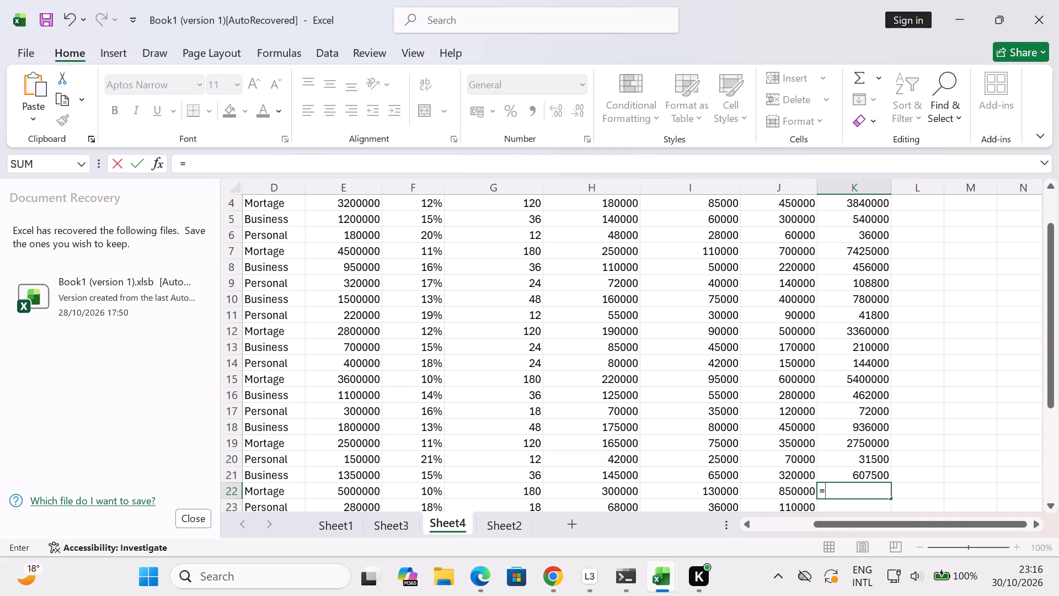
type("e22")
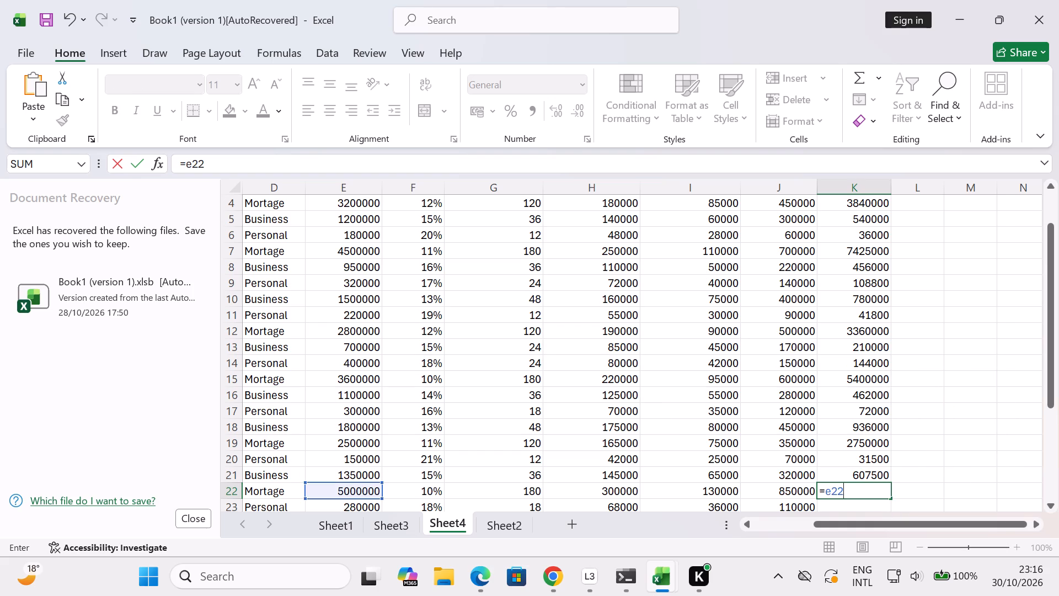
key("shift+asterisk")
type("f22")
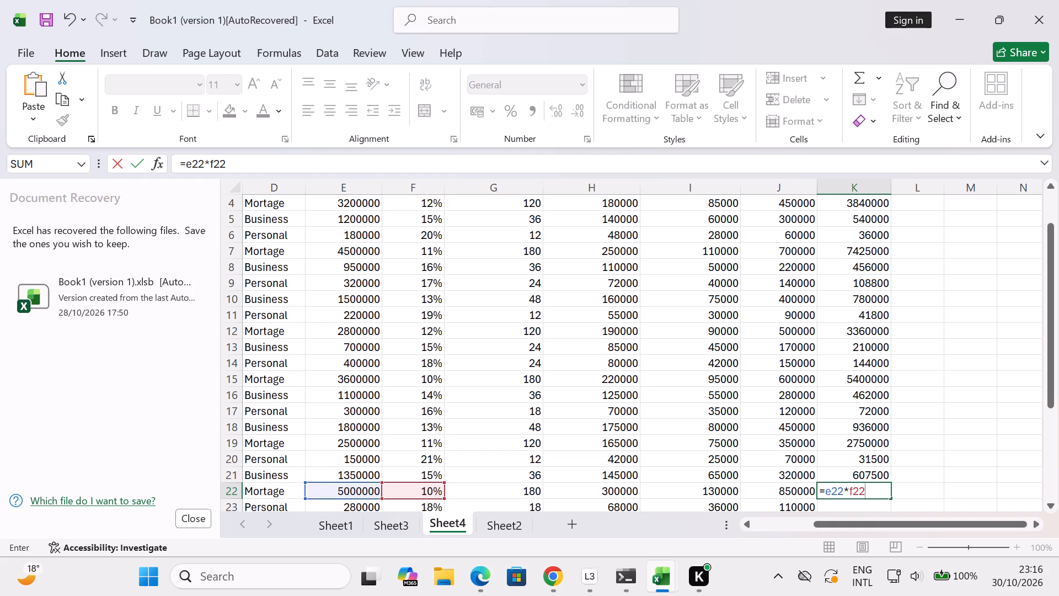
key("shift+asterisk")
key("shift+parenleft")
key("g")
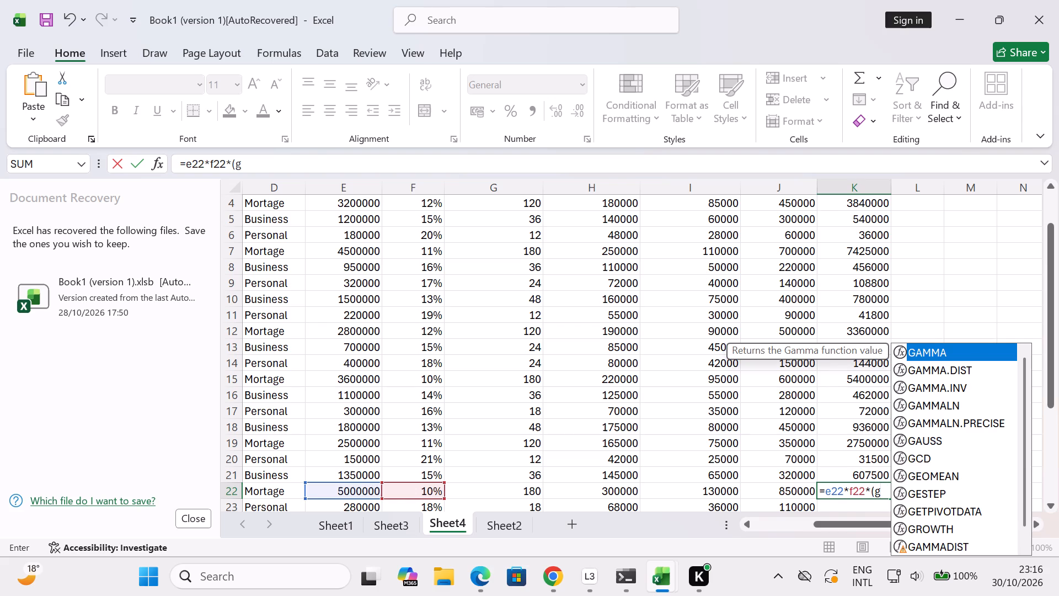
type("22")
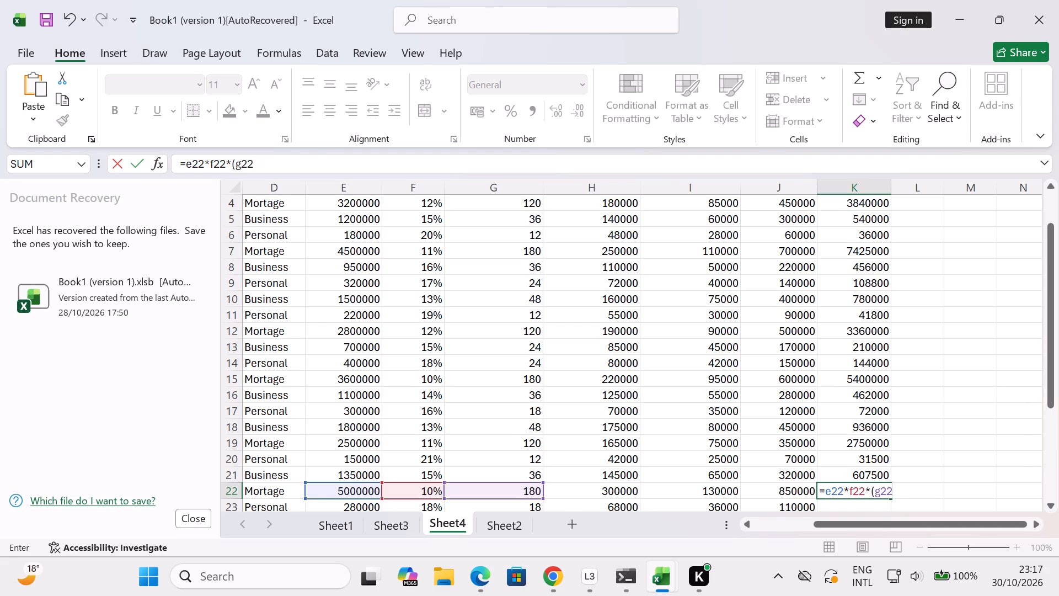
key("shift+asterisk")
key("BackSpace")
key("slash")
type("12")
key("shift+parenright")
key("Return")
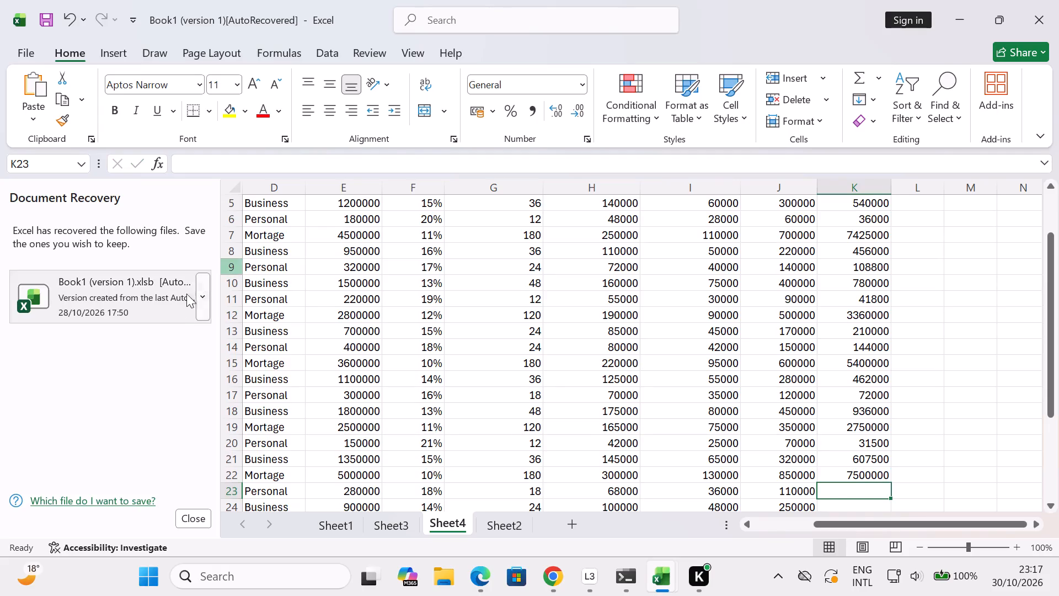
Switch to Loggy3 to check the running recording session, and return to the Excel workbook.
left_click(591, 572)
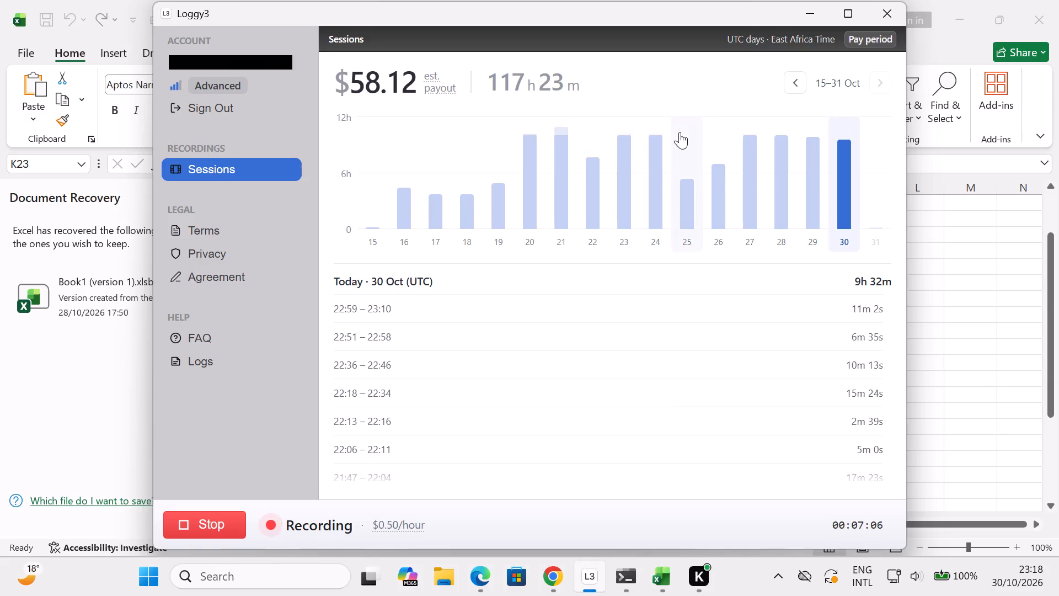
left_click(800, 17)
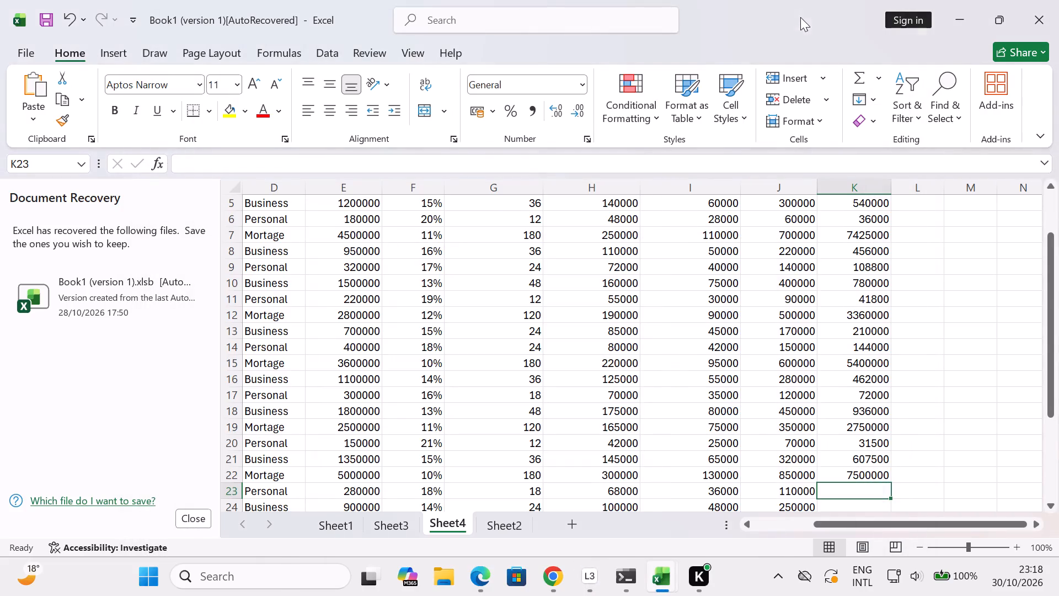
Enter the Total Interest formula =e23*f23*(g23/12) in K23 for the Personal loan.
key("equal")
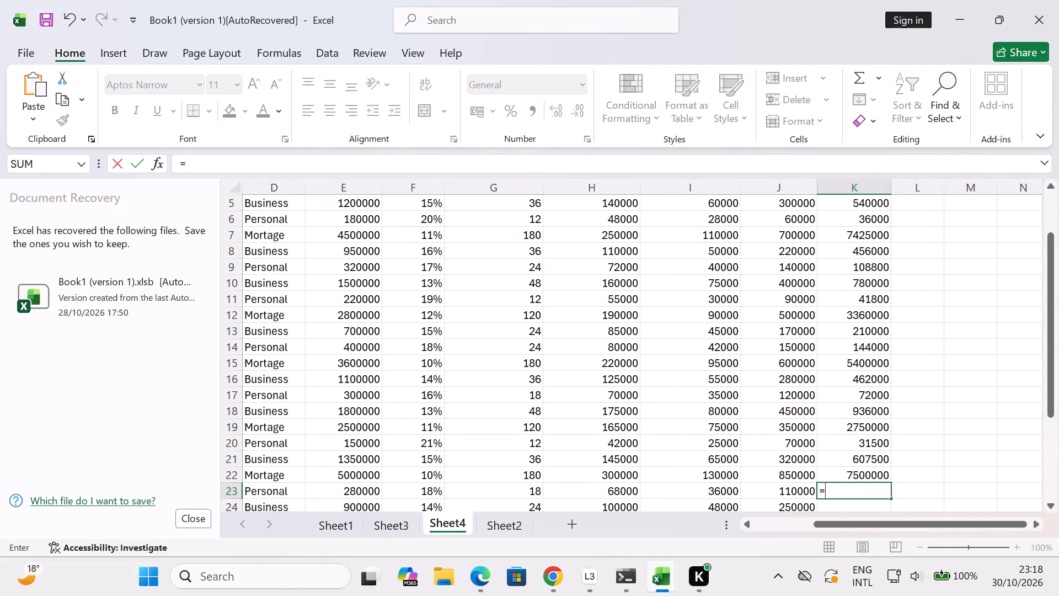
type("e23")
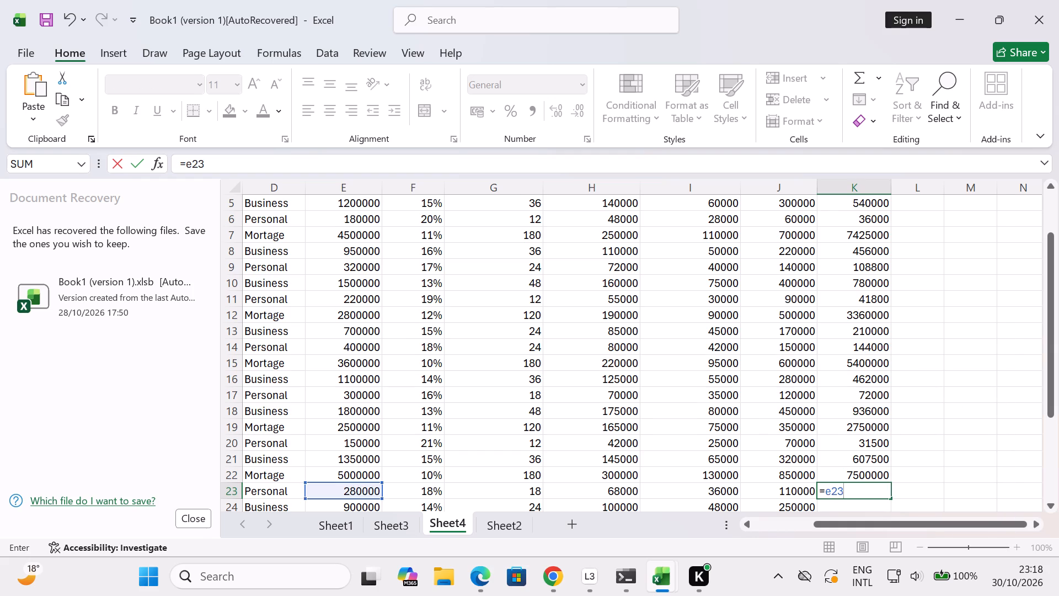
key("shift+asterisk")
type("f23")
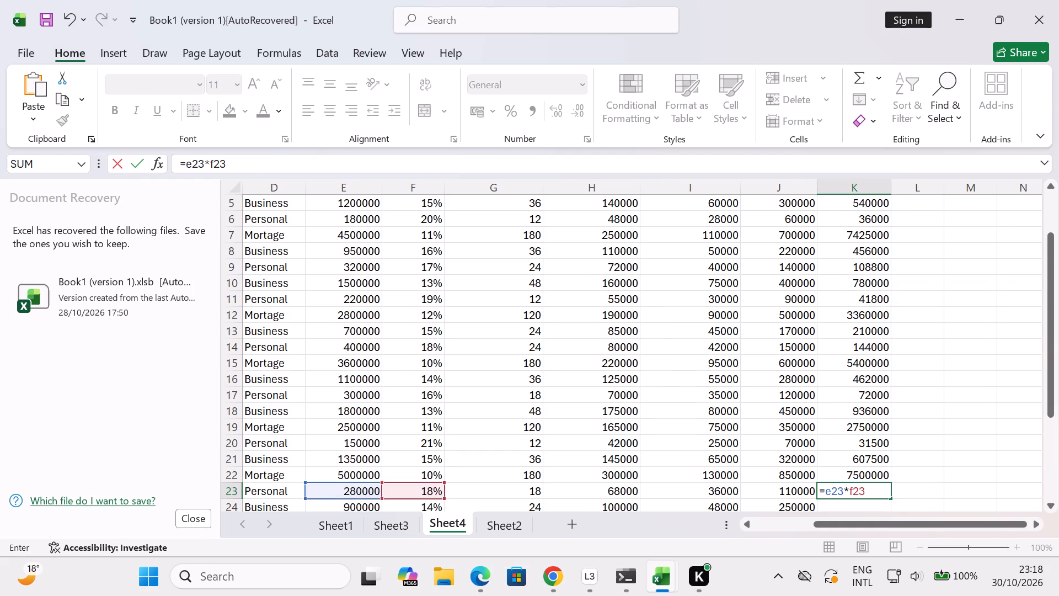
key("shift+asterisk")
key("shift+parenleft")
type("g23")
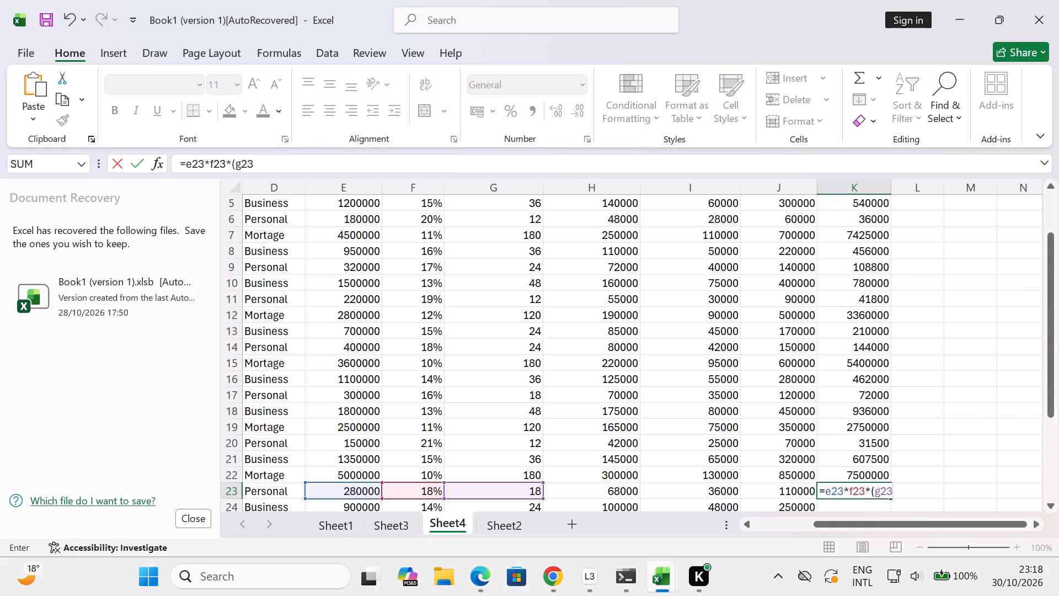
key("slash")
type("12")
key("shift+parenright")
key("Return")
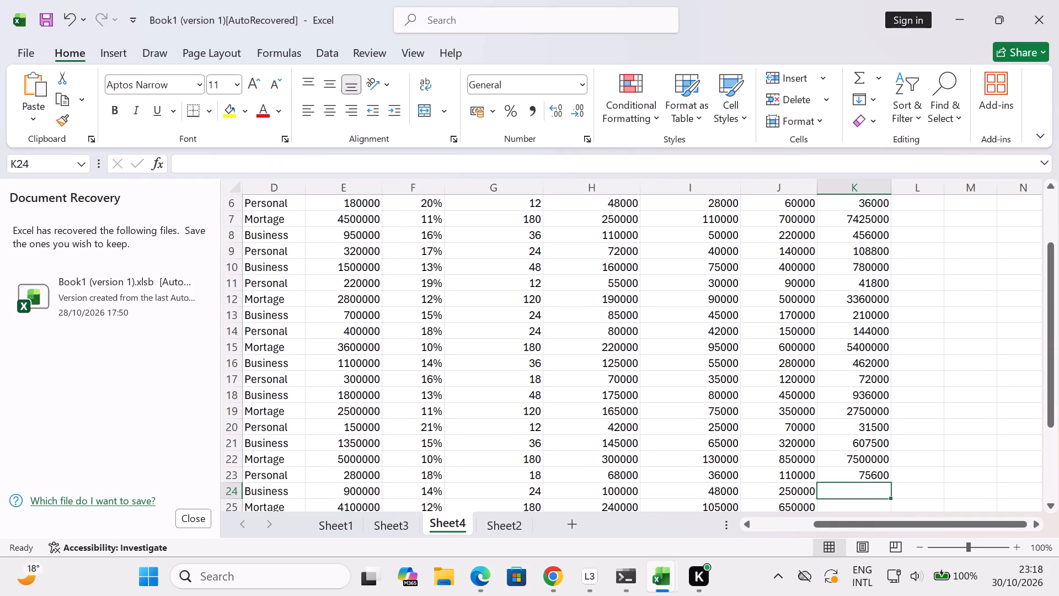
Enter the Total Interest formula =e24*f24*(g24/12) in K24 for the Business loan.
key("equal")
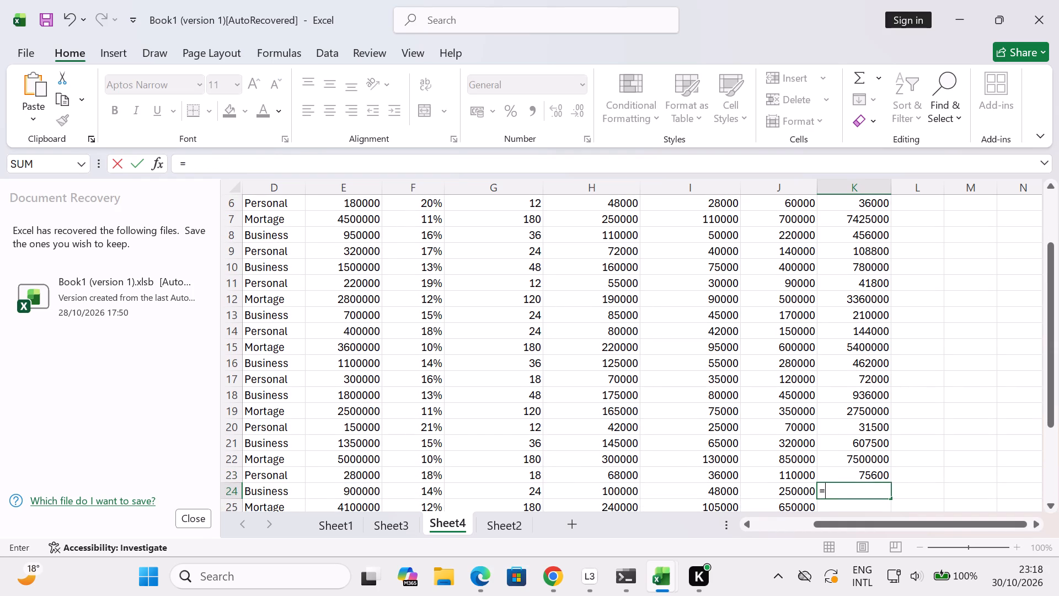
type("e24")
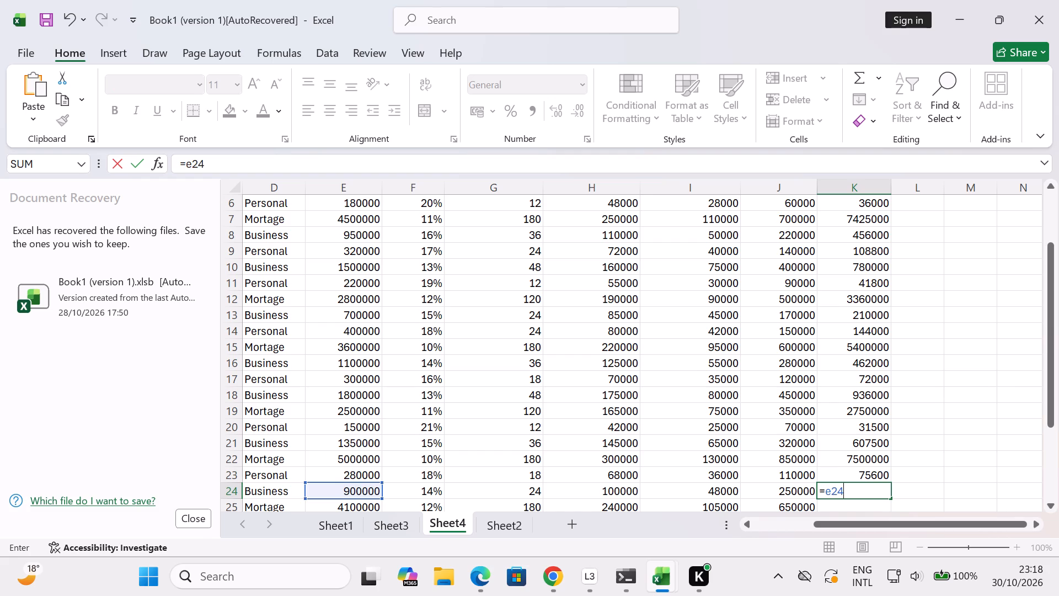
key("shift+asterisk")
type("f24")
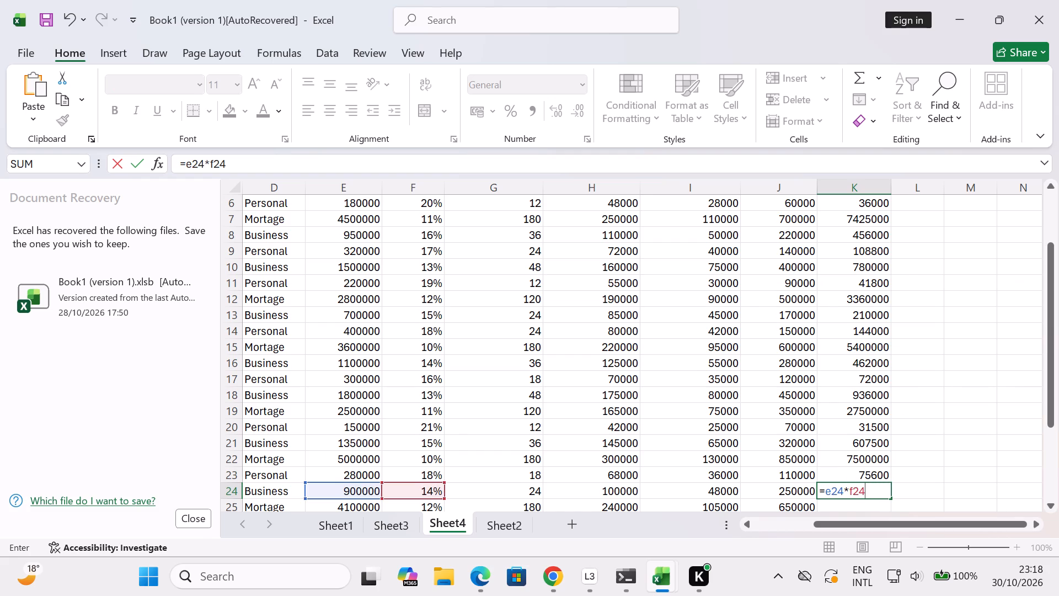
key("shift+asterisk")
key("shift+parenleft")
key("g")
type("24")
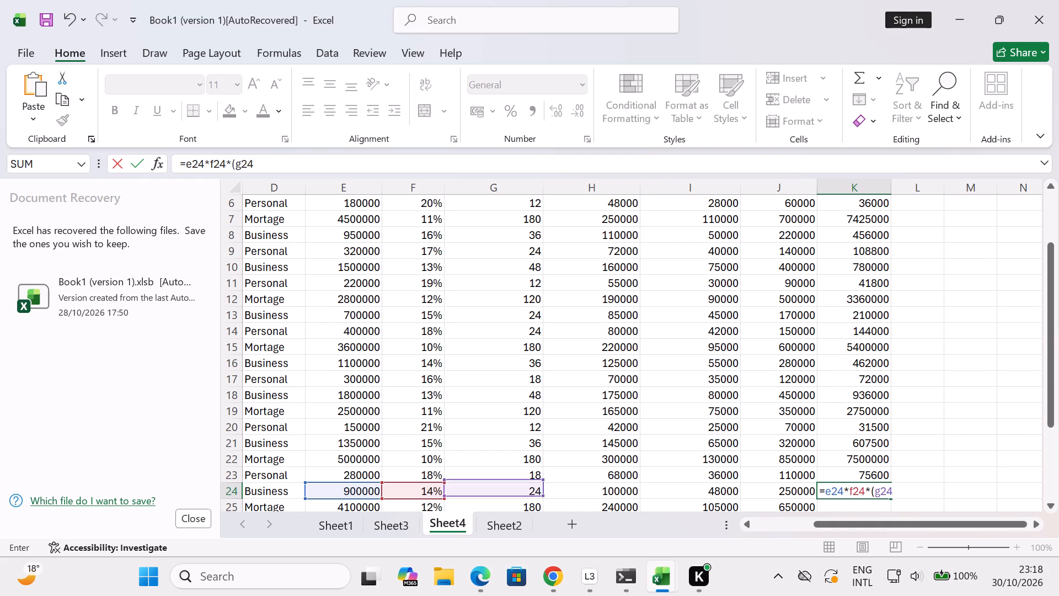
key("slash")
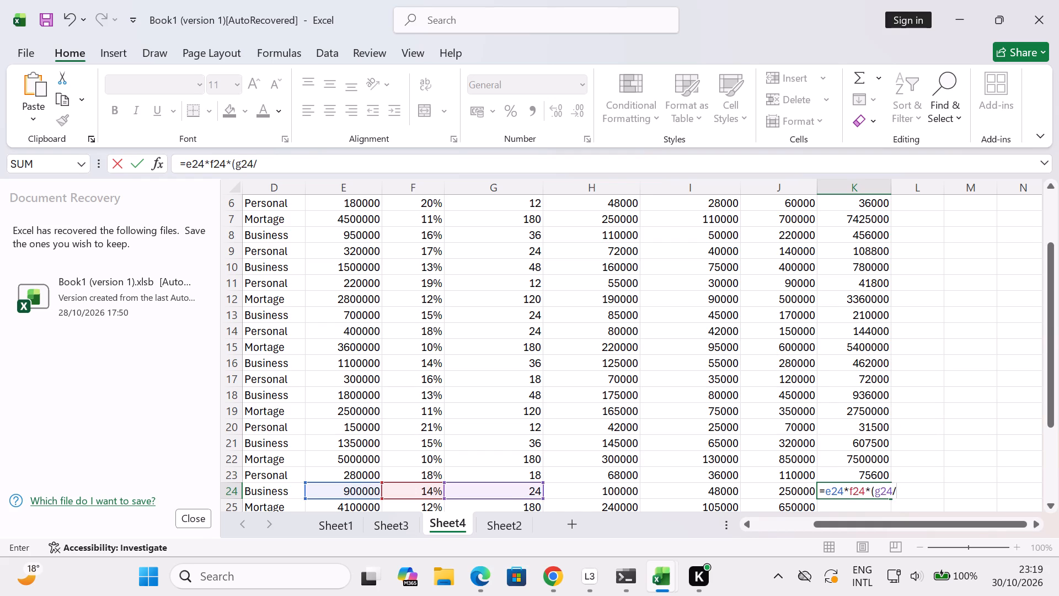
type("12")
key("shift+parenright")
key("Return")
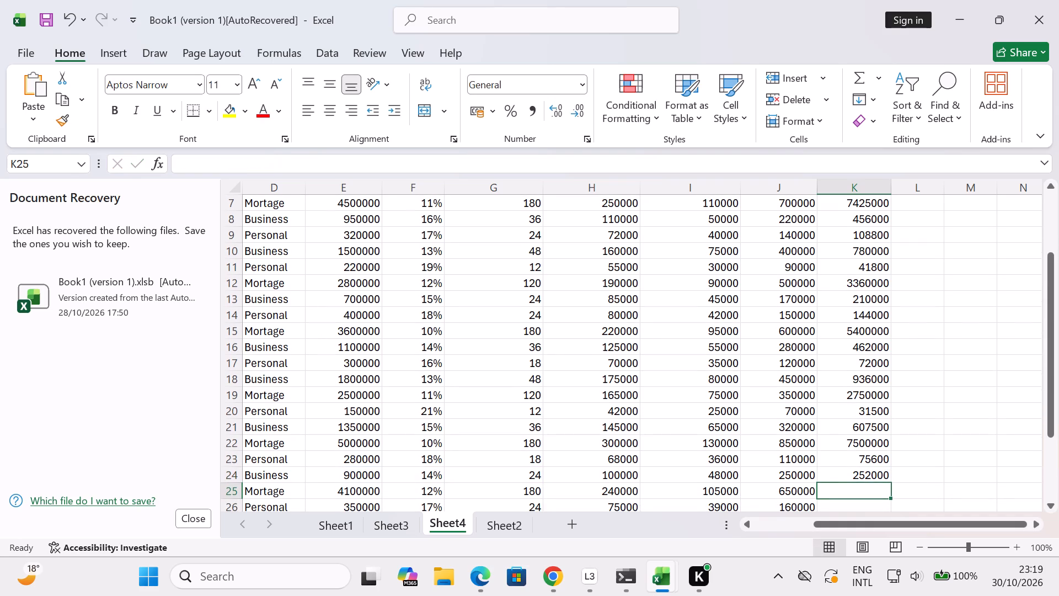
Enter the Total Interest formula =e25*f25*(g25/12) in K25 for the Mortage loan.
key("equal")
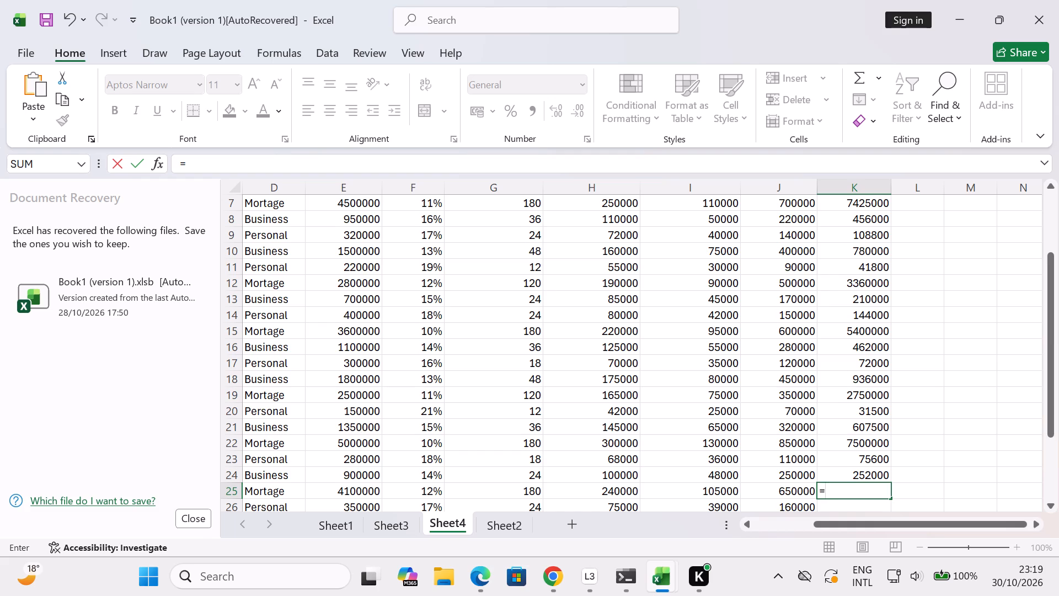
key("e")
key("2")
key("5")
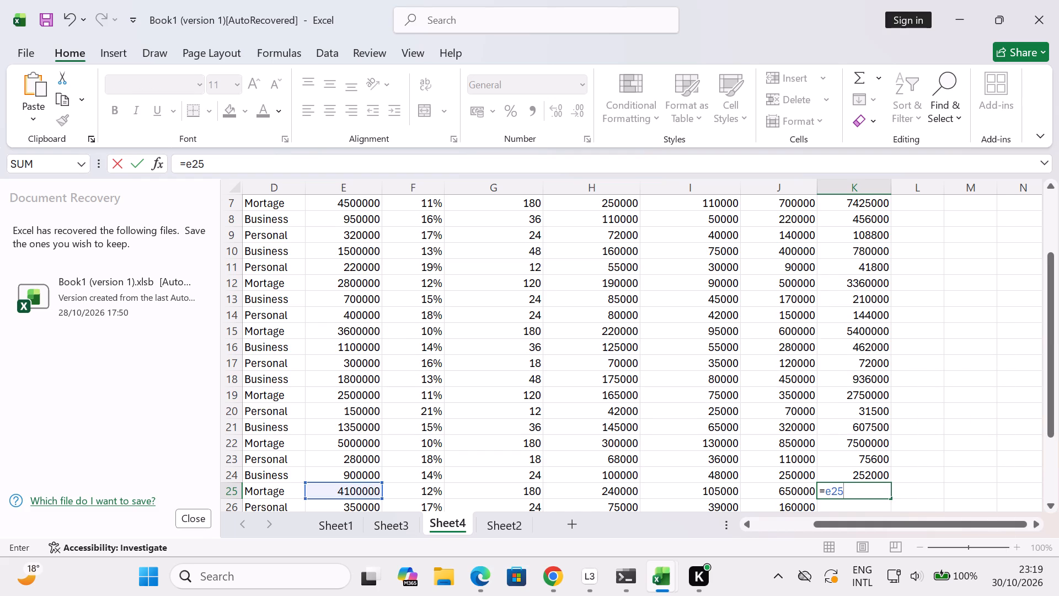
key("shift+asterisk")
key("f")
key("2")
key("5")
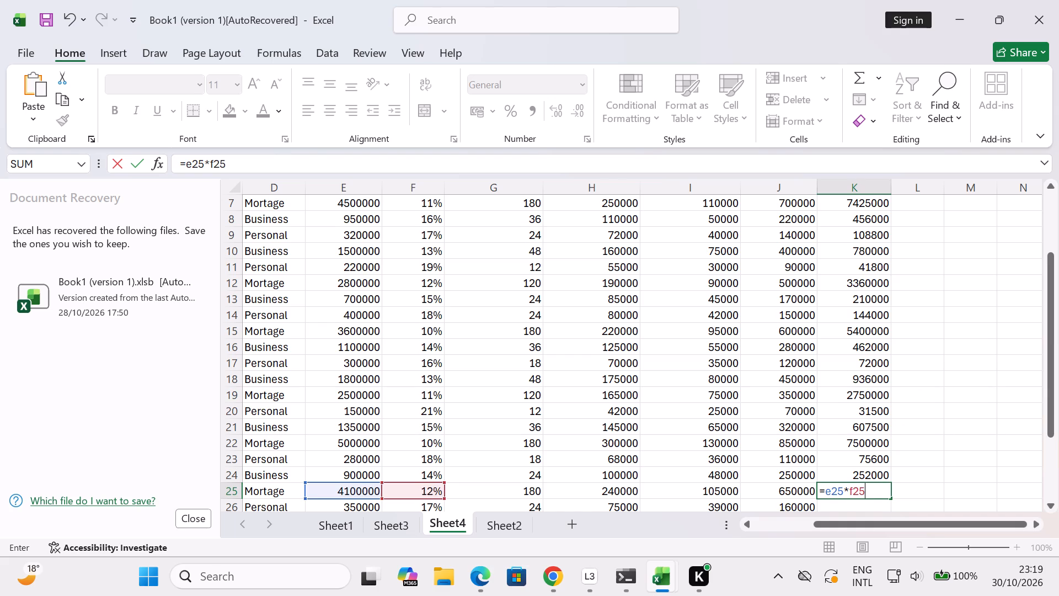
key("shift+asterisk")
key("shift+parenleft")
type("g25")
key("slash")
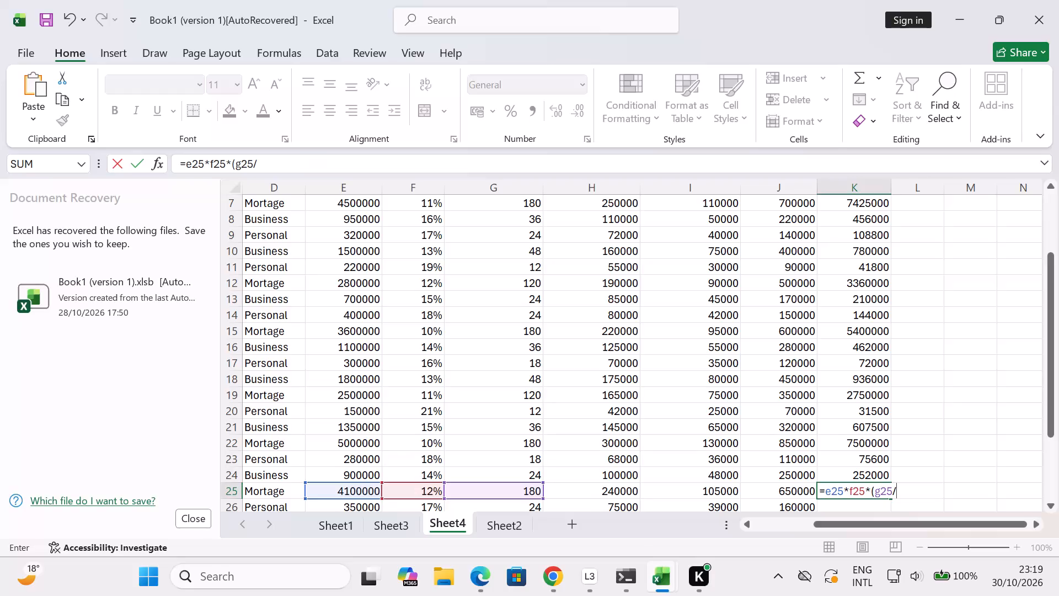
type("12")
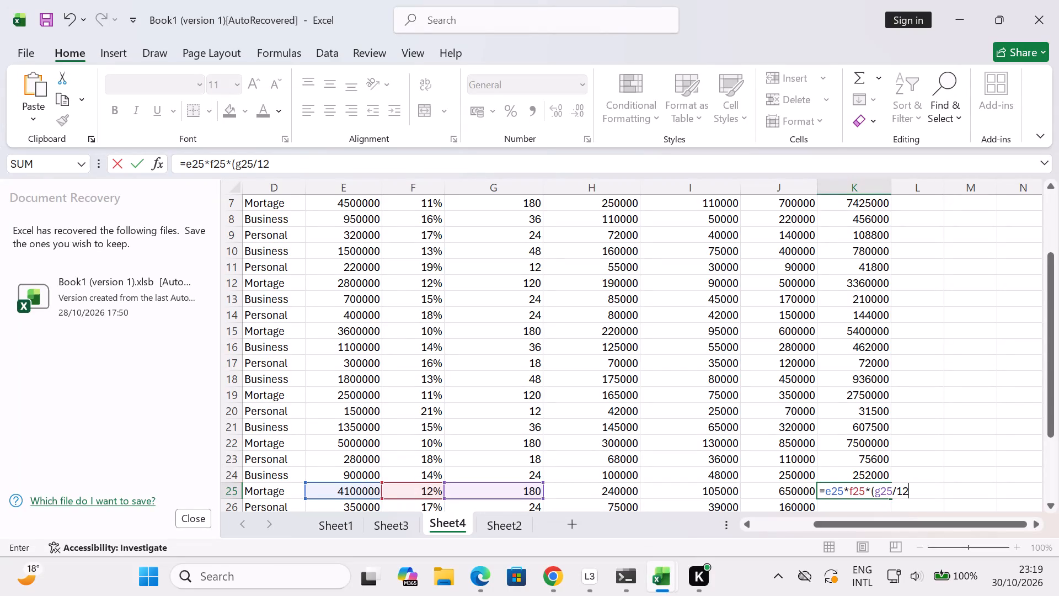
key("shift+parenright")
key("Return")
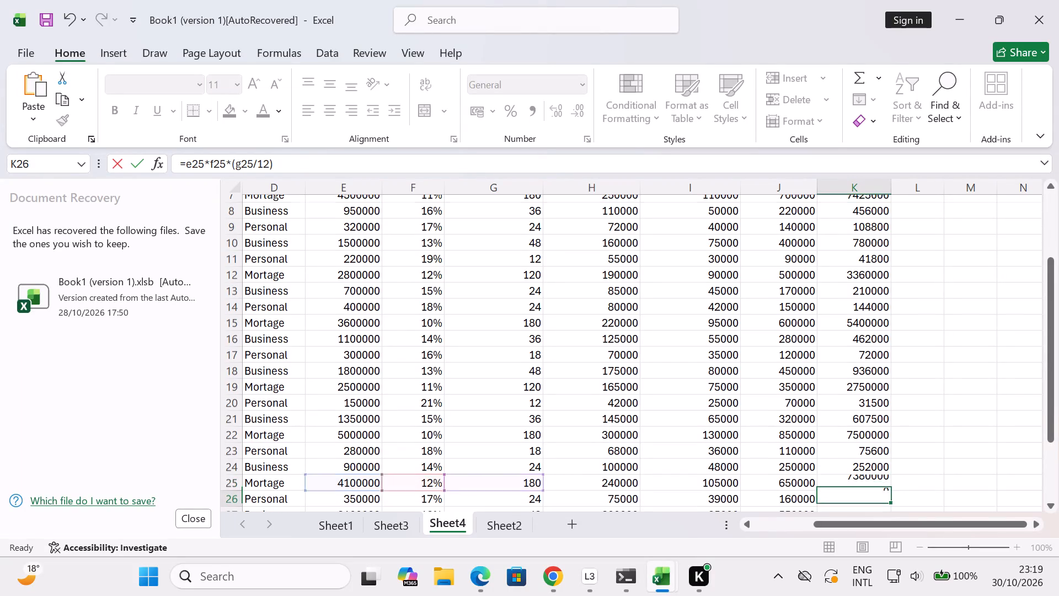
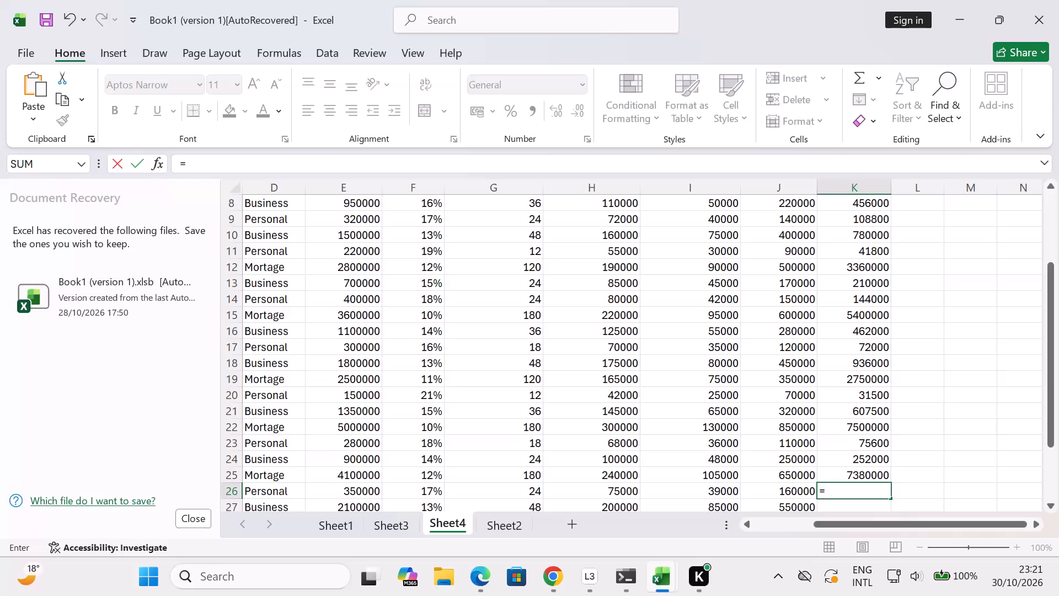
Enter the Total Interest formula =e26*f26*(g26/12) in K26 for the Personal loan.
type("e2")
key("6")
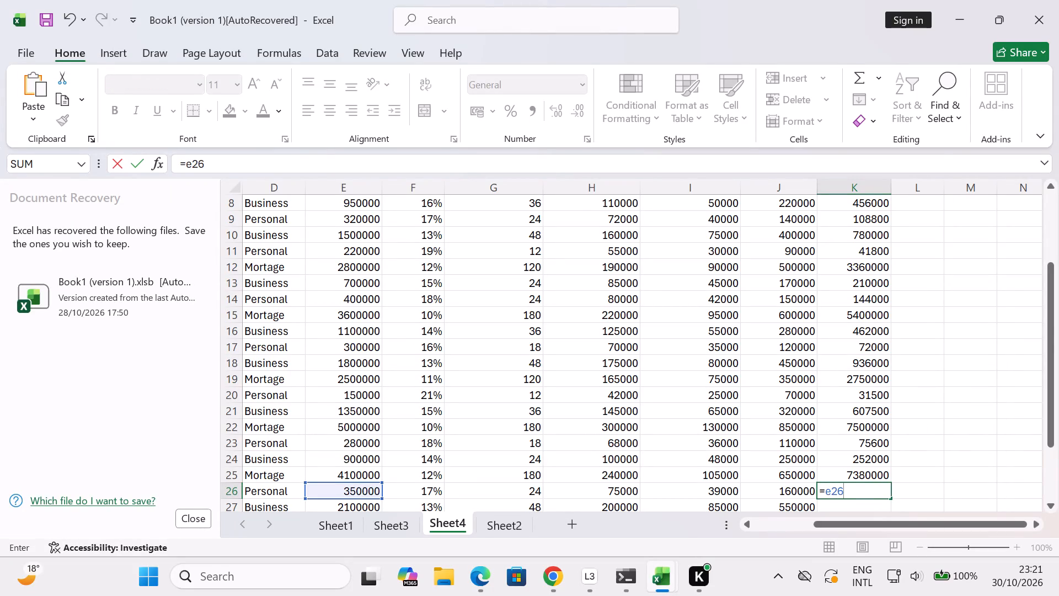
key("shift+asterisk")
key("f")
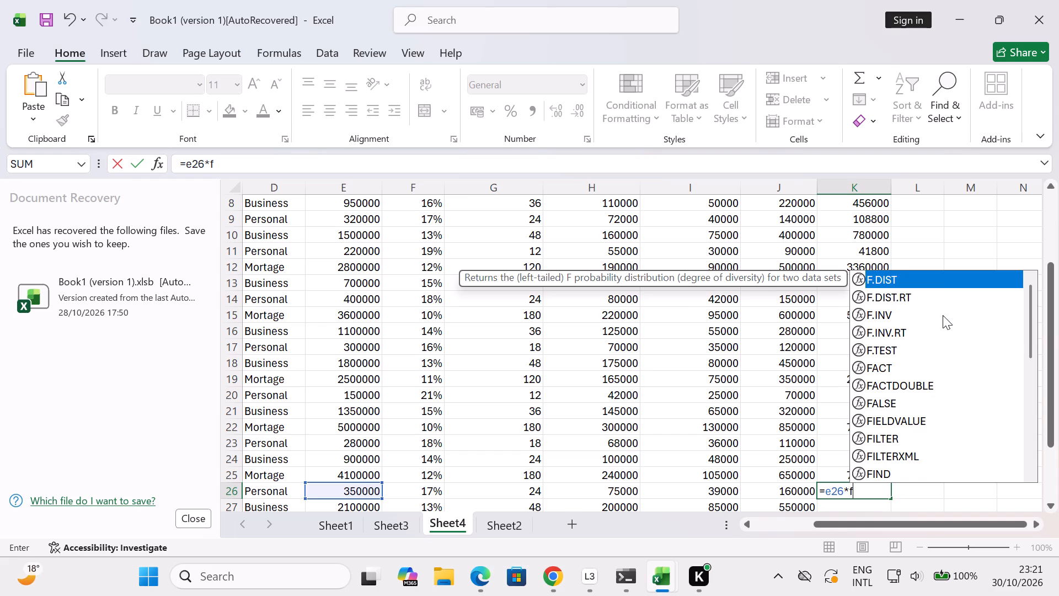
key("2")
key("6")
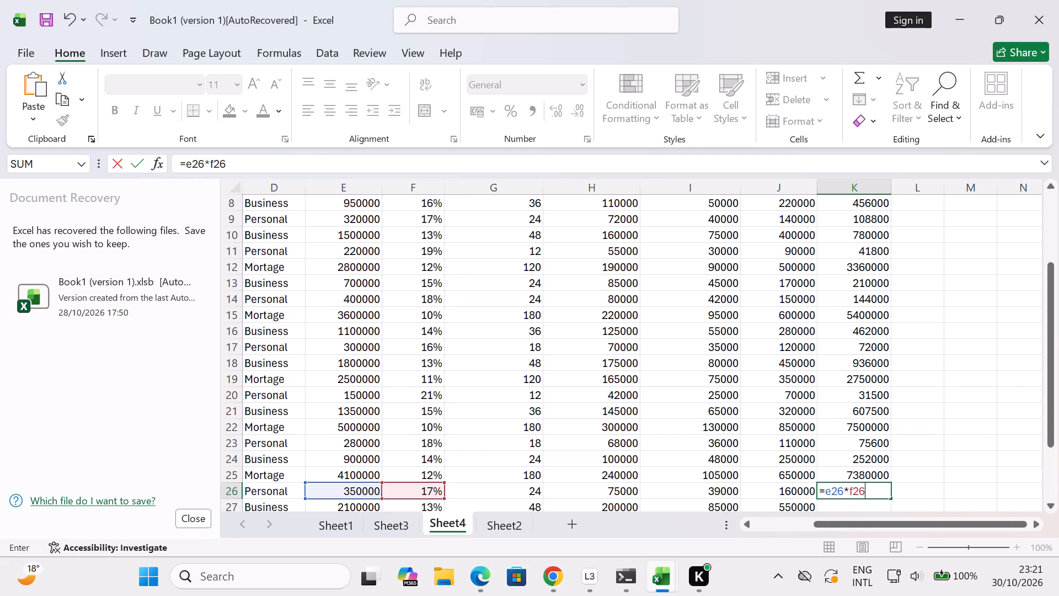
key("shift+asterisk")
key("shift+parenleft")
type("g2")
key("6")
key("slash")
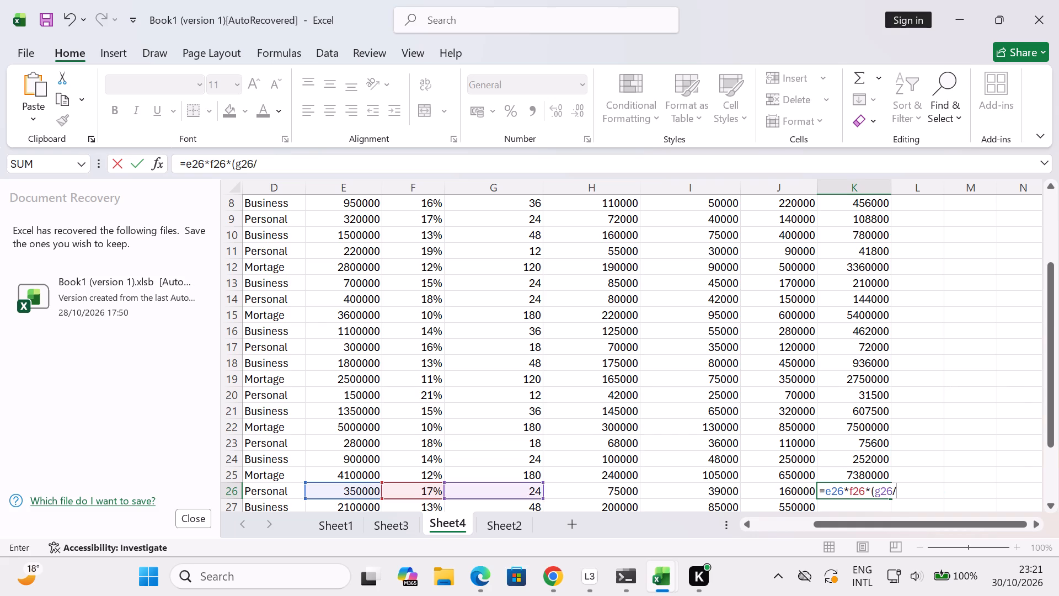
type("12")
key("shift+parenright")
key("Return")
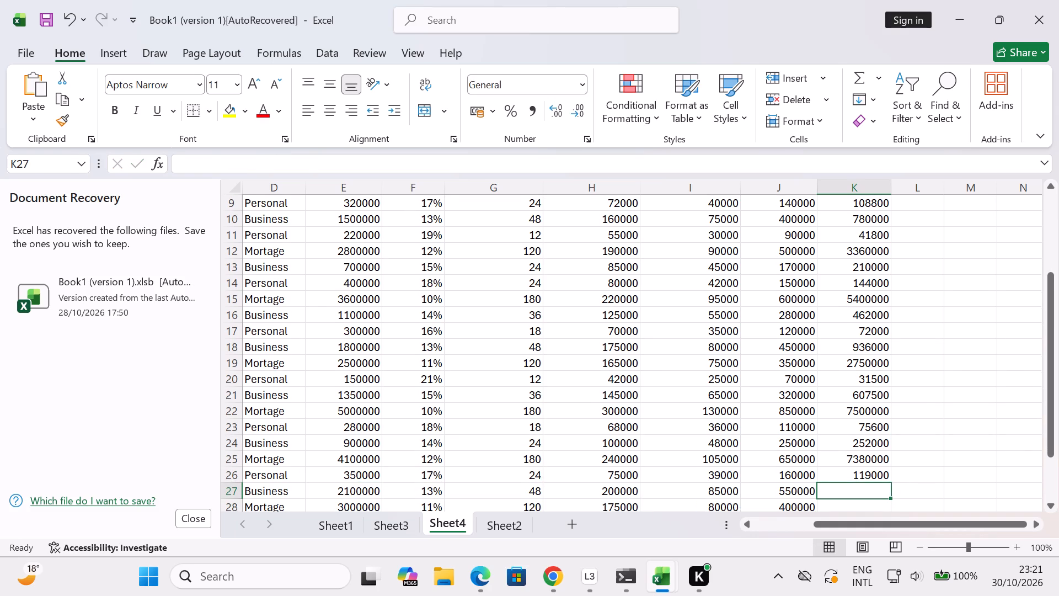
Enter the Total Interest formula =e27*f27*(g27/12) in K27 for the Business loan.
key("equal")
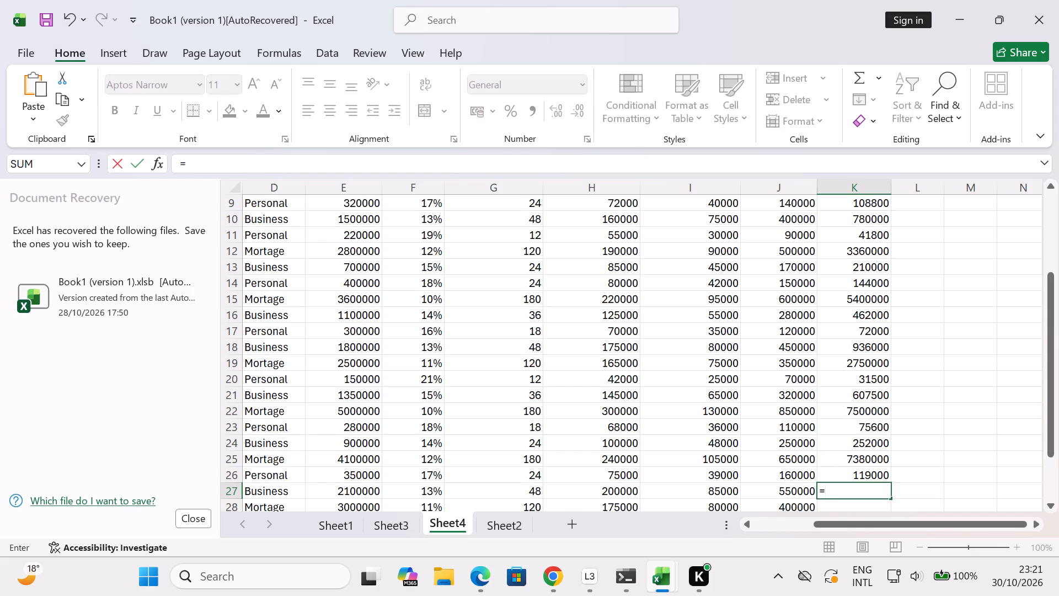
type("e2")
key("7")
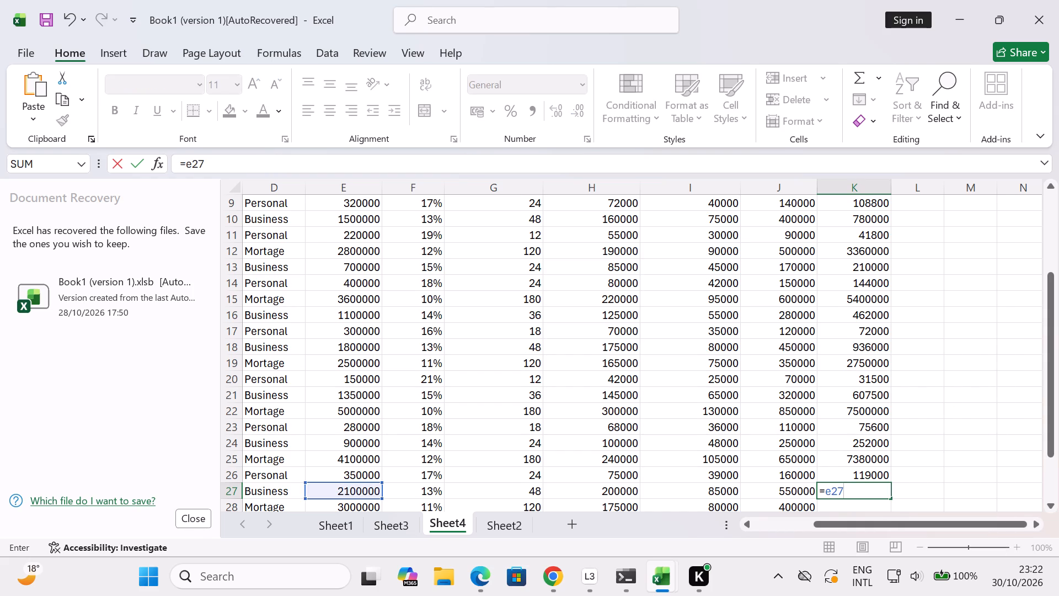
key("shift+asterisk")
type("f2")
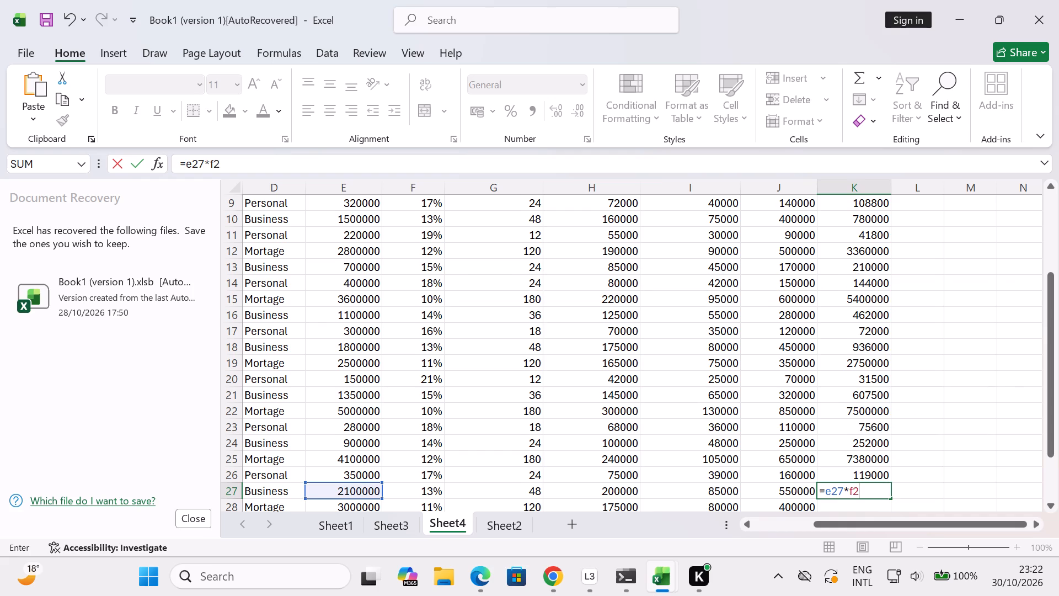
key("7")
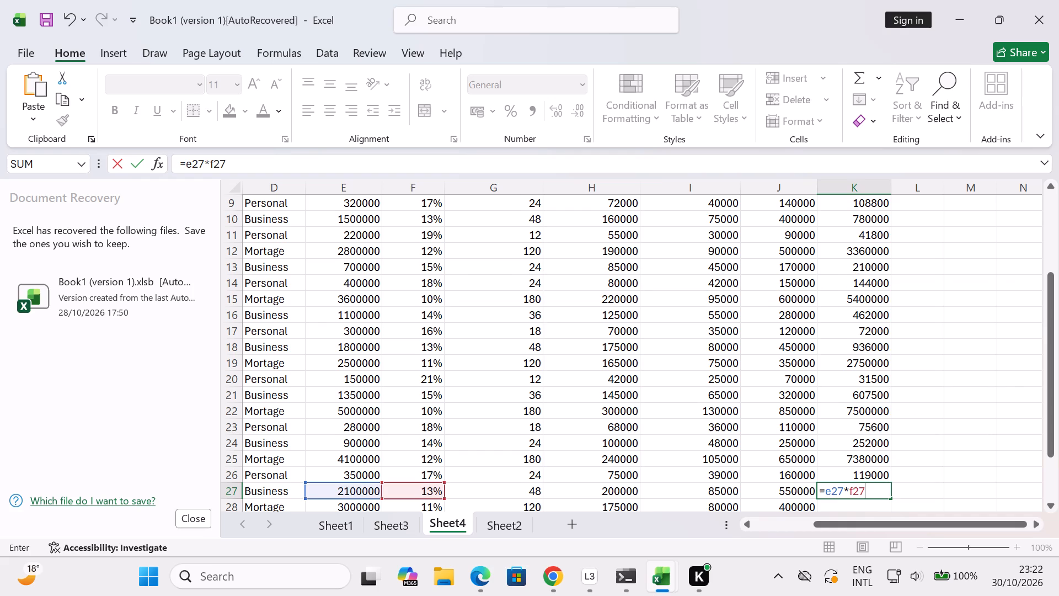
key("shift+asterisk")
key("shift+parenleft")
type("g2")
key("7")
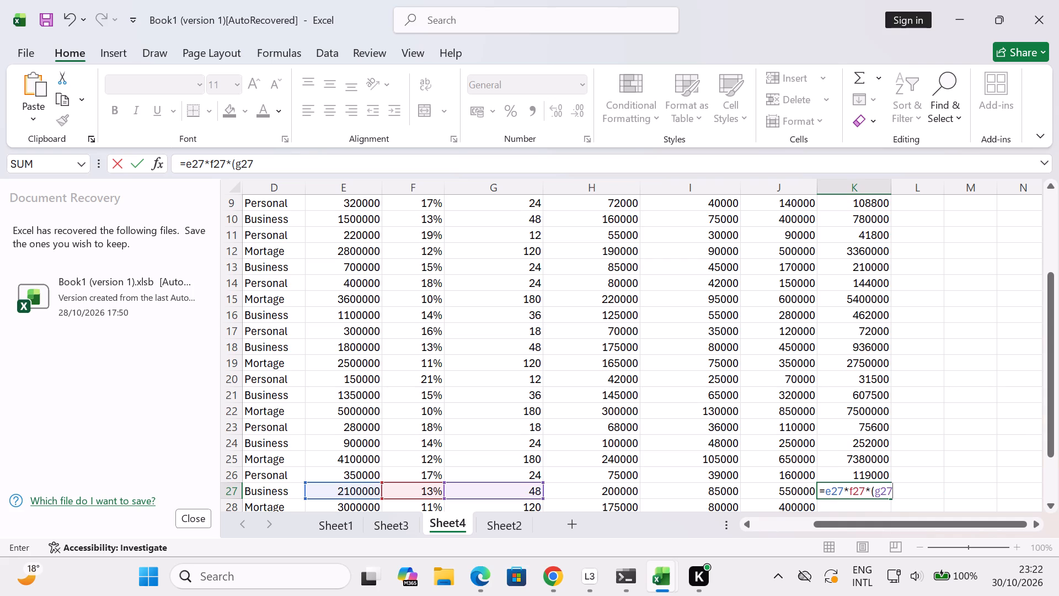
key("slash")
type("12")
key("shift+parenright")
key("Return")
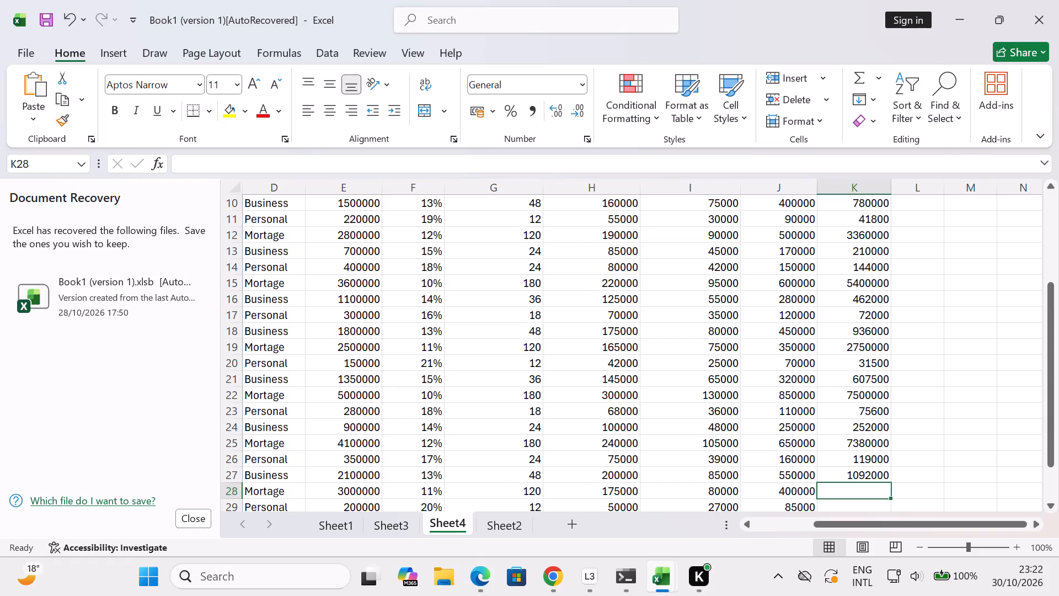
Switch to Loggy3, stop the running recording session, and return to the Excel workbook.
left_click(588, 569)
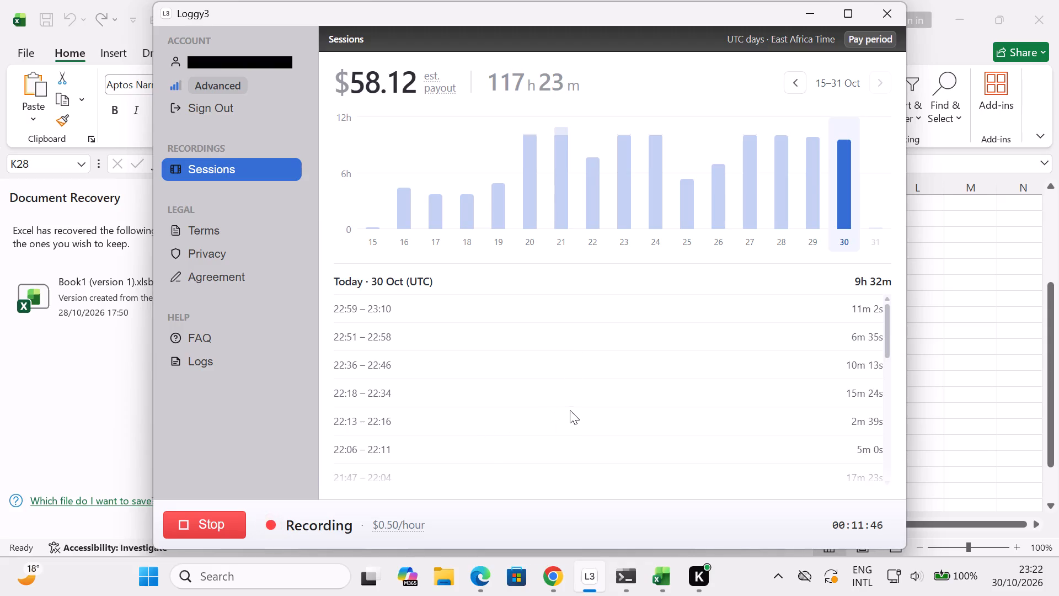
left_click(205, 525)
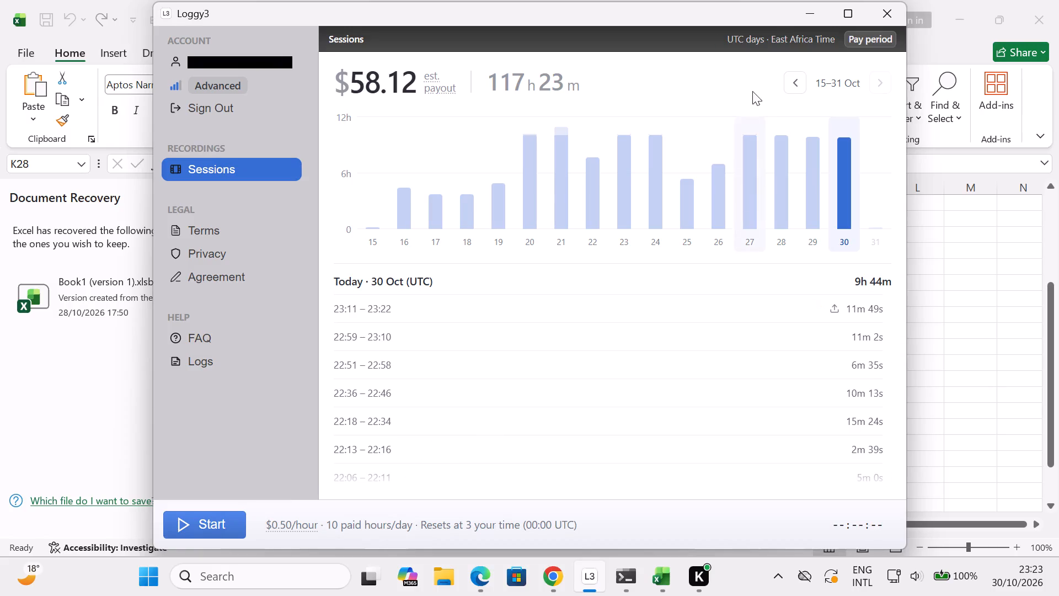
left_click(811, 12)
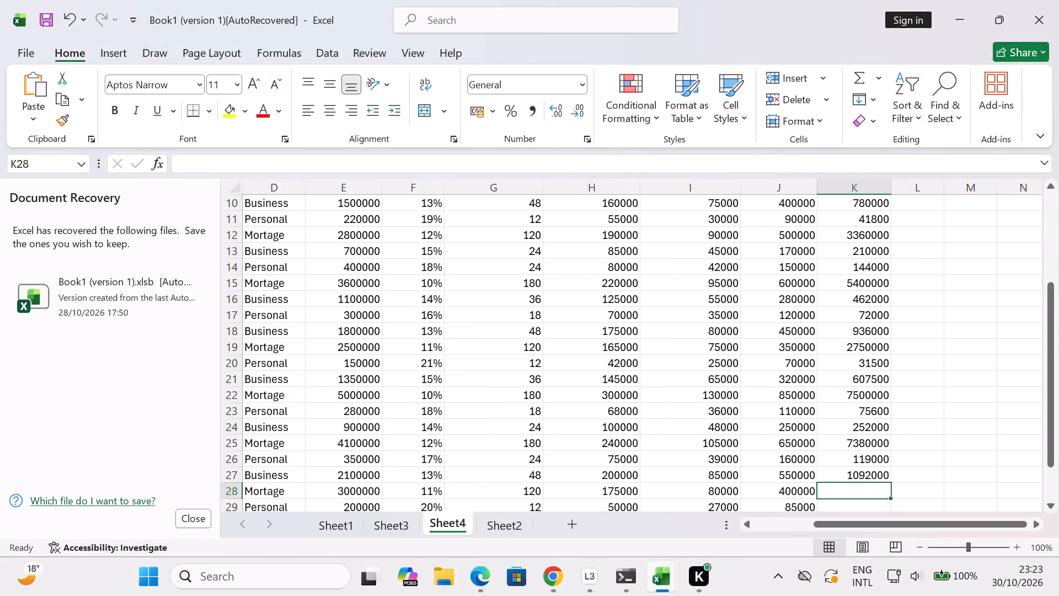
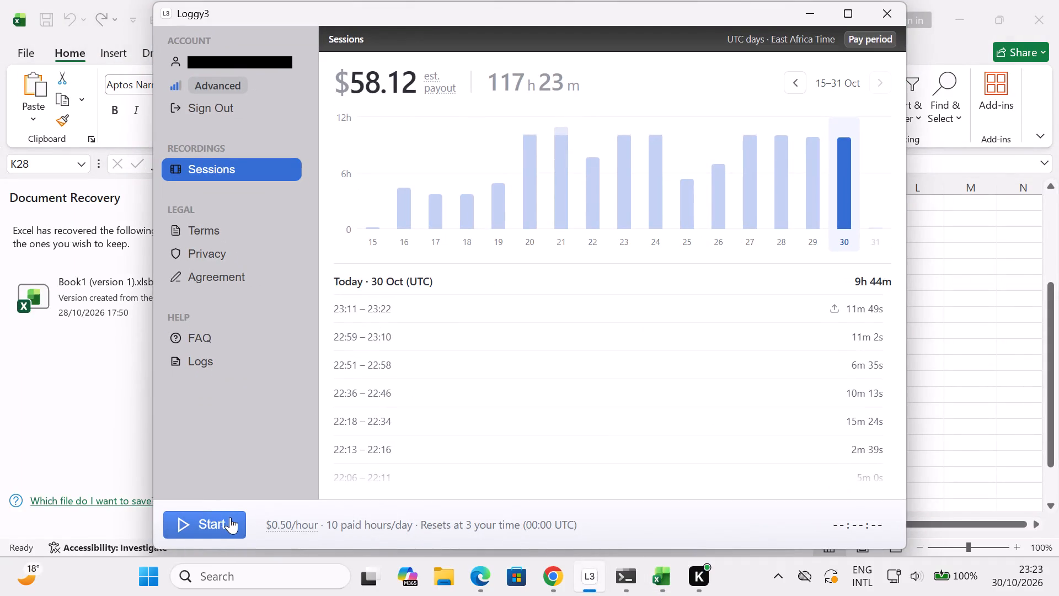
Start a new recording session in Loggy3, check that it is running, and return to the Excel workbook.
left_click(230, 517)
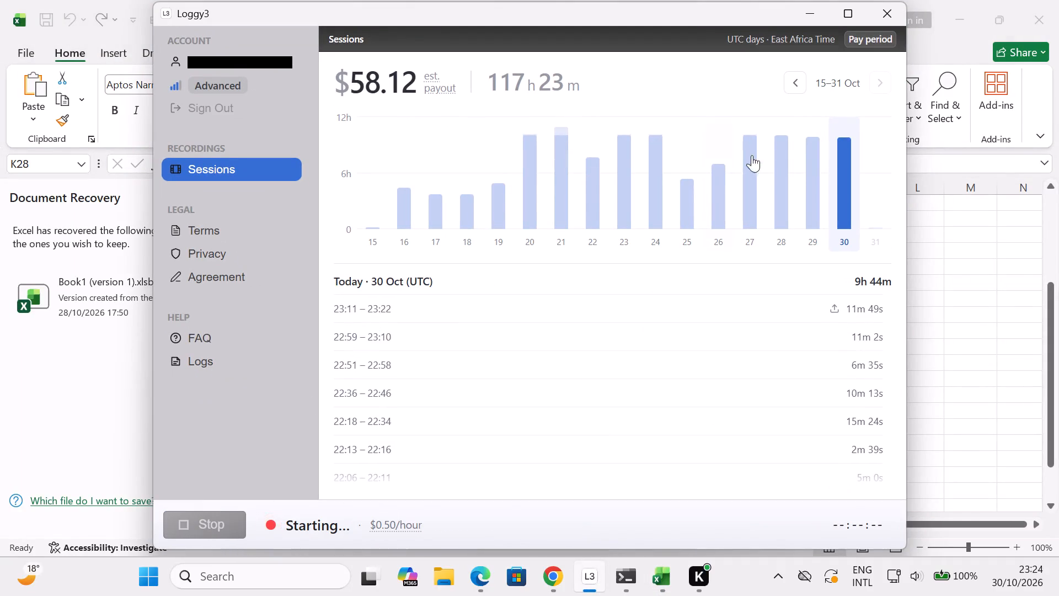
left_click(804, 14)
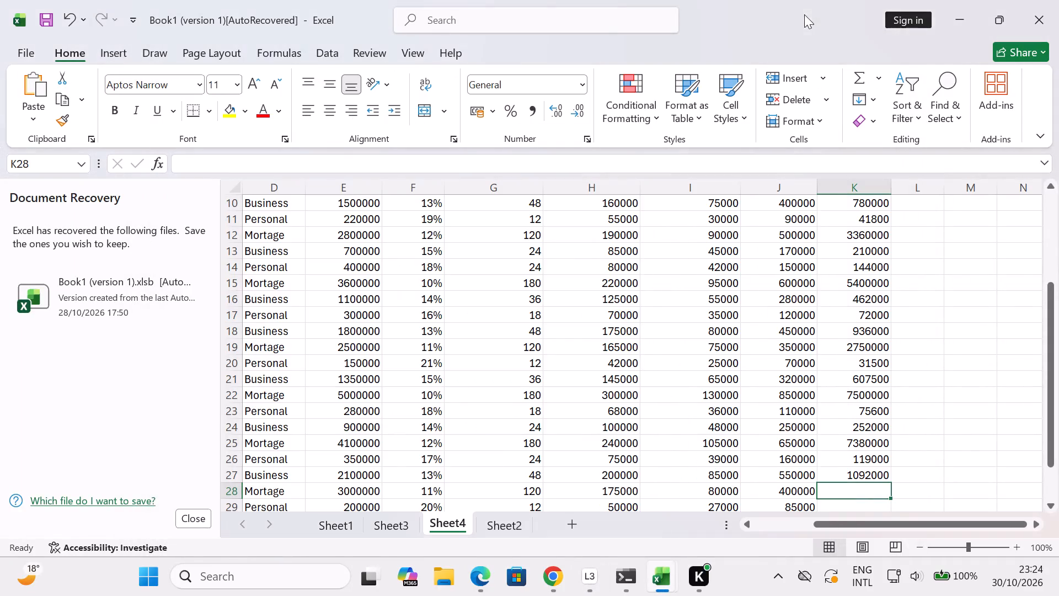
left_click(581, 585)
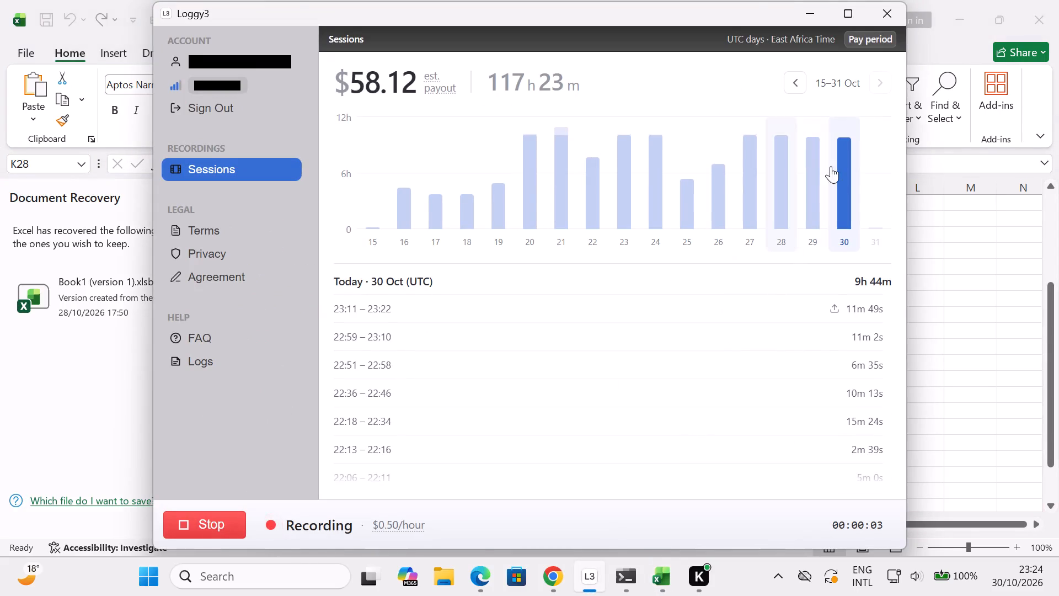
left_click(805, 15)
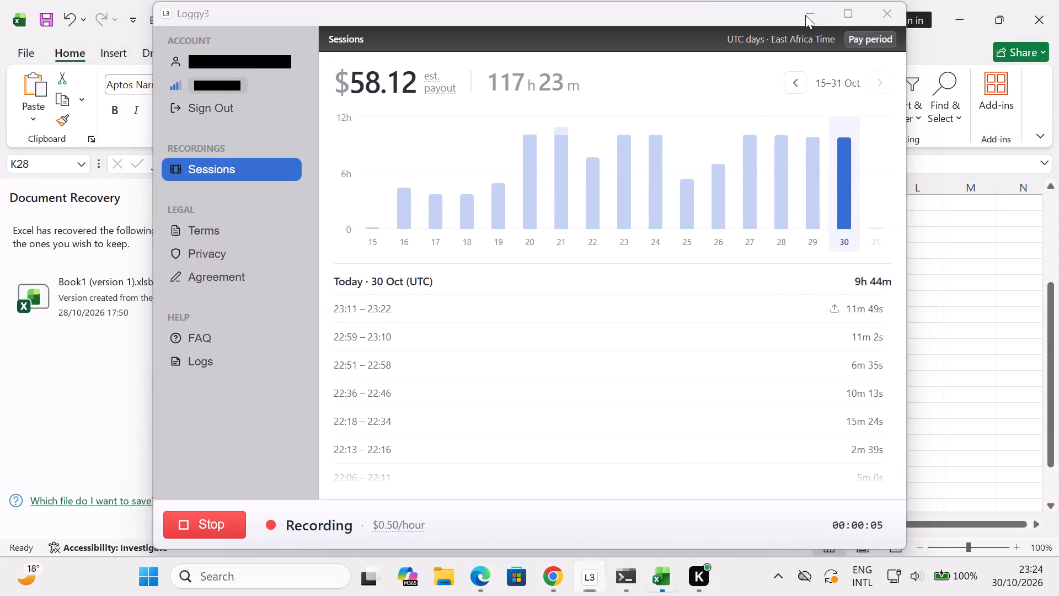
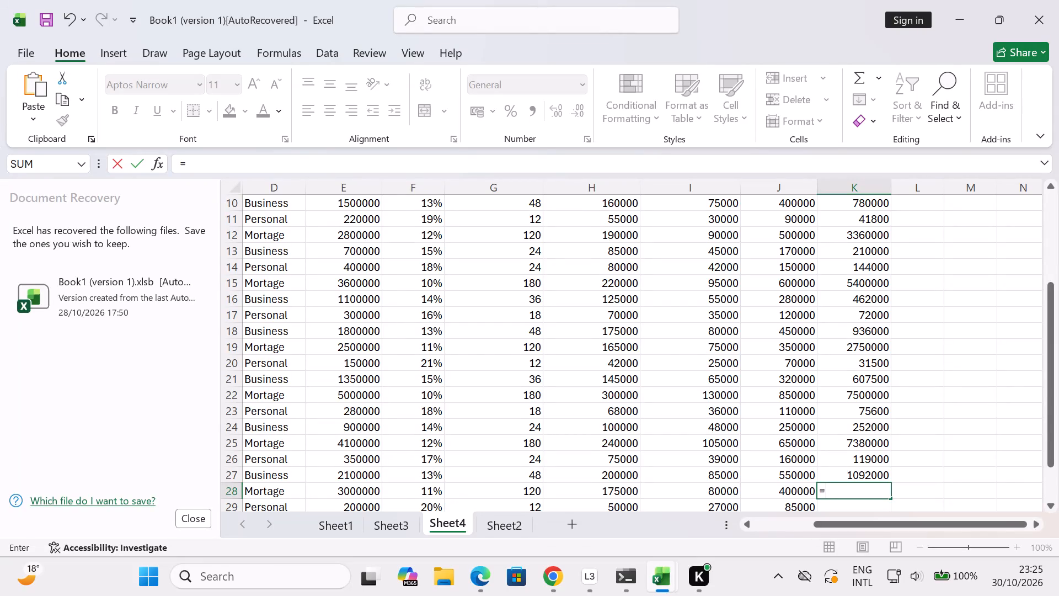
Build the Total Interest formula in K28, multiplying loan amount E28 by interest F28 and a bracketed term: =e28*f28*(.
type("e28")
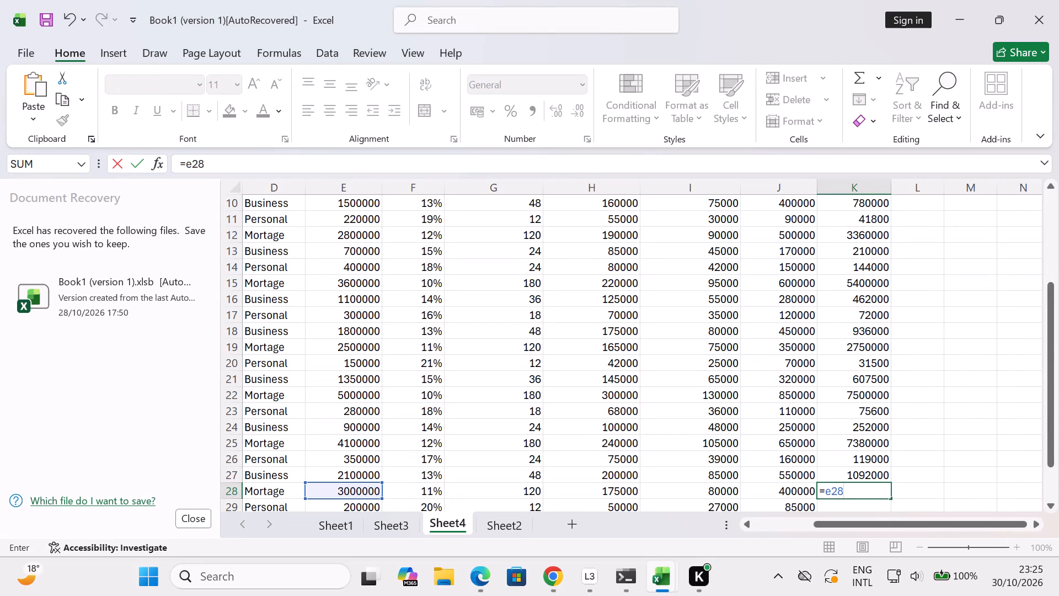
key("shift+asterisk")
key("f")
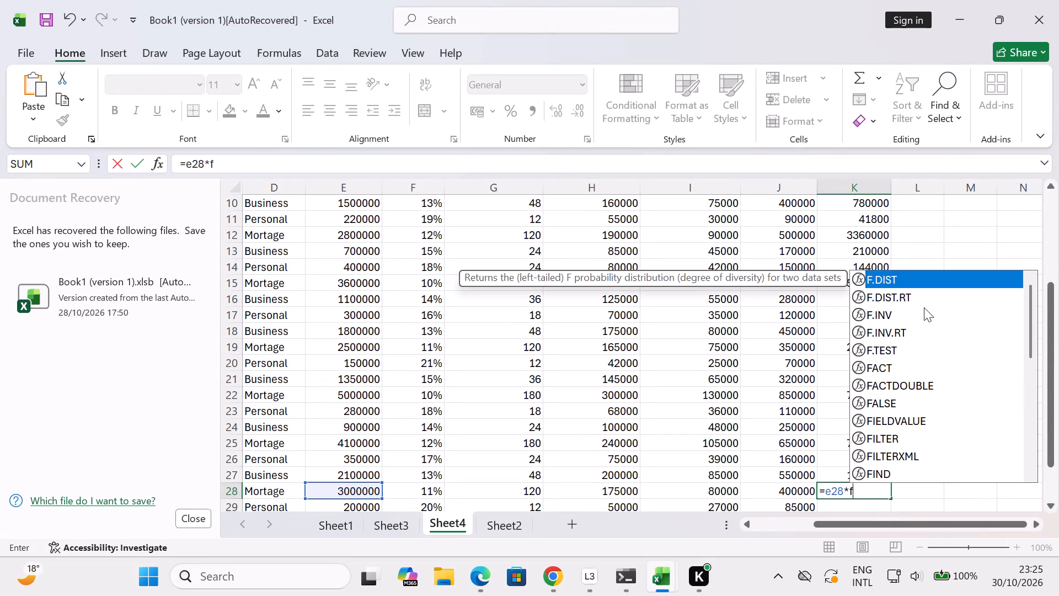
type("28")
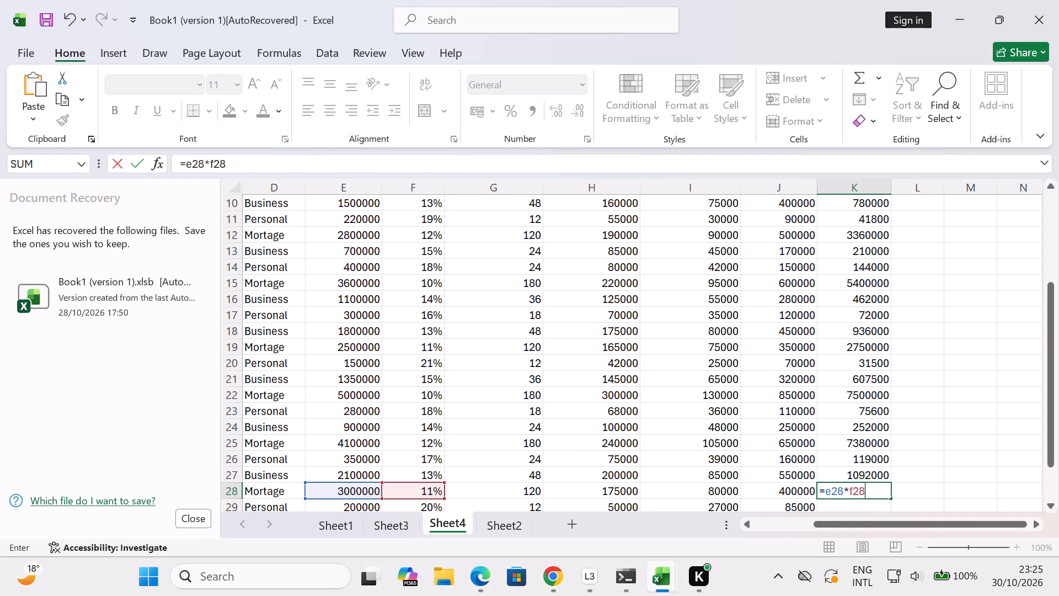
key("shift+asterisk")
key("shift+parenleft")
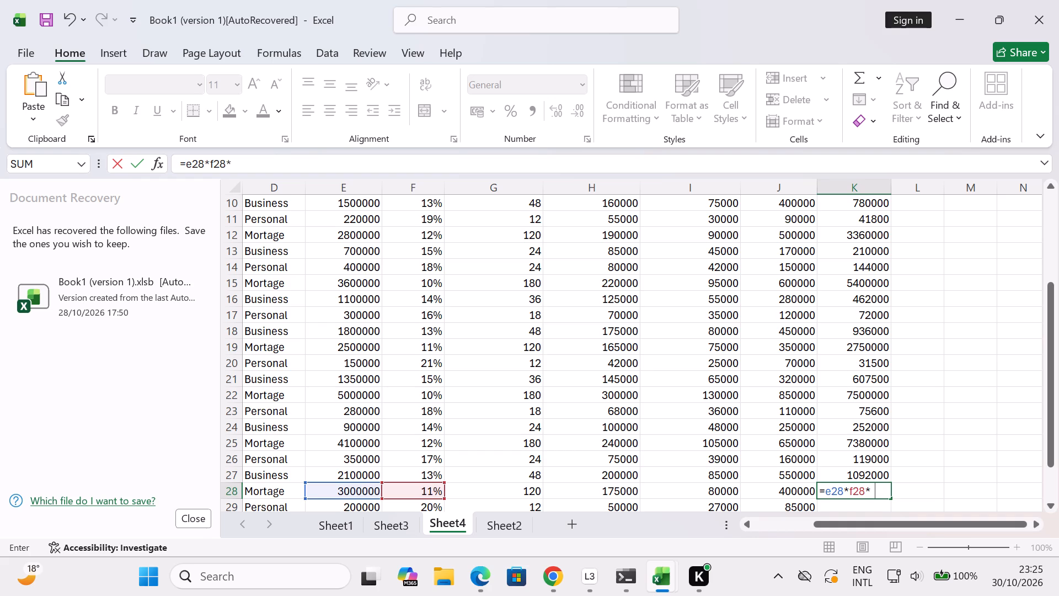
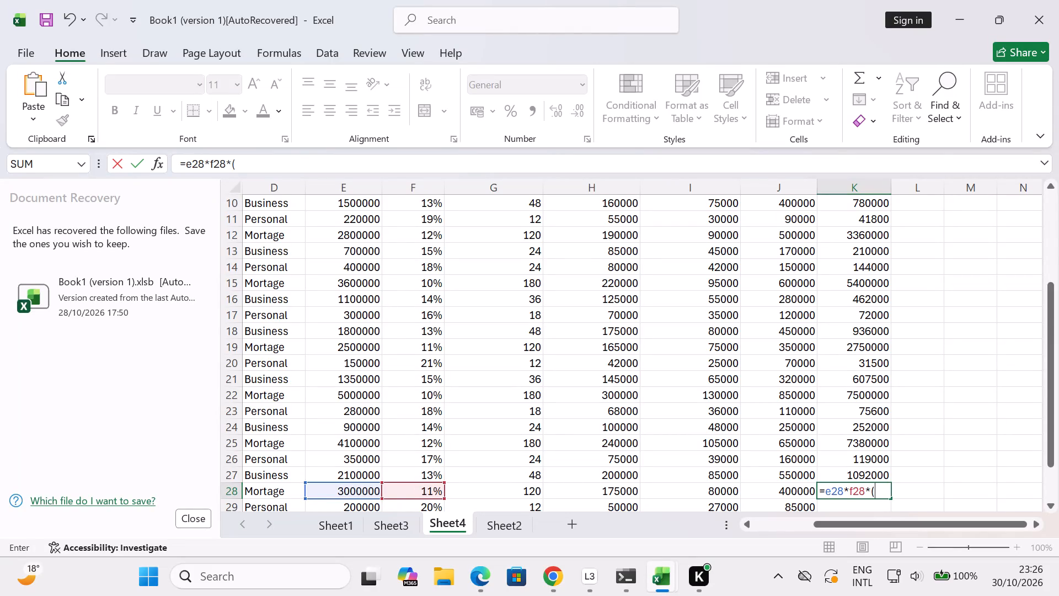
Complete the Total Interest formula in K28 with the bracketed duration term g28/12, giving =e28*f28*(g28/12).
type("g28")
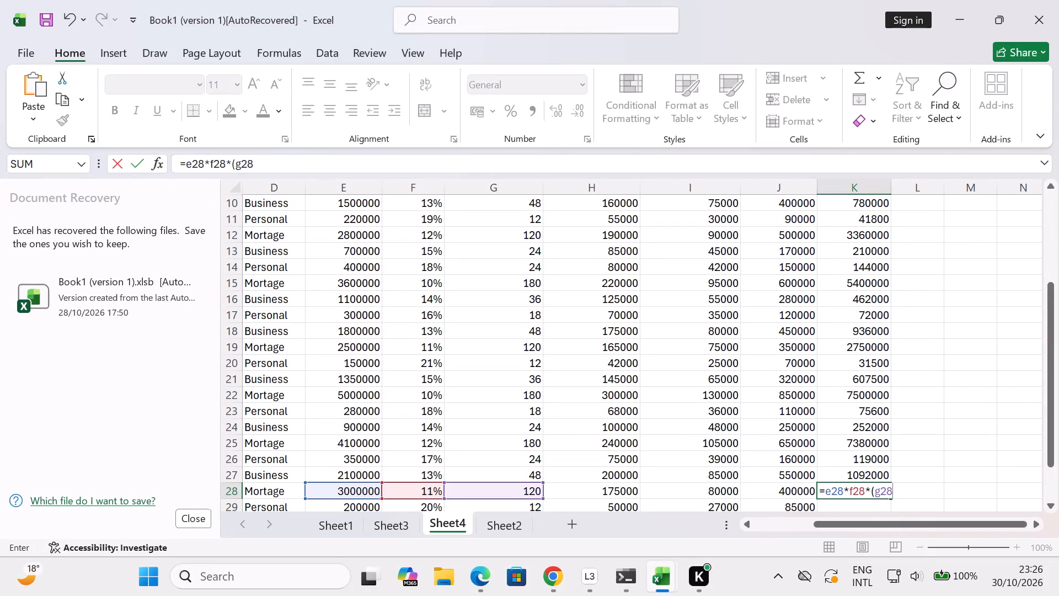
key("slash")
type("12")
key("shift+parenright")
key("Return")
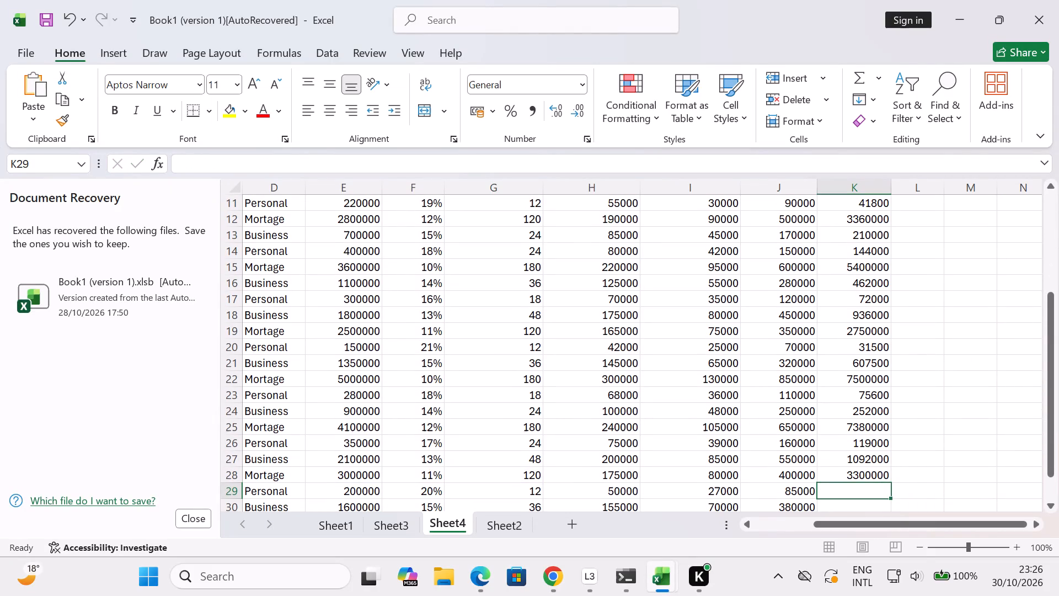
Switch to Loggy3 to check the current recording session, and return to the workbook.
left_click(597, 577)
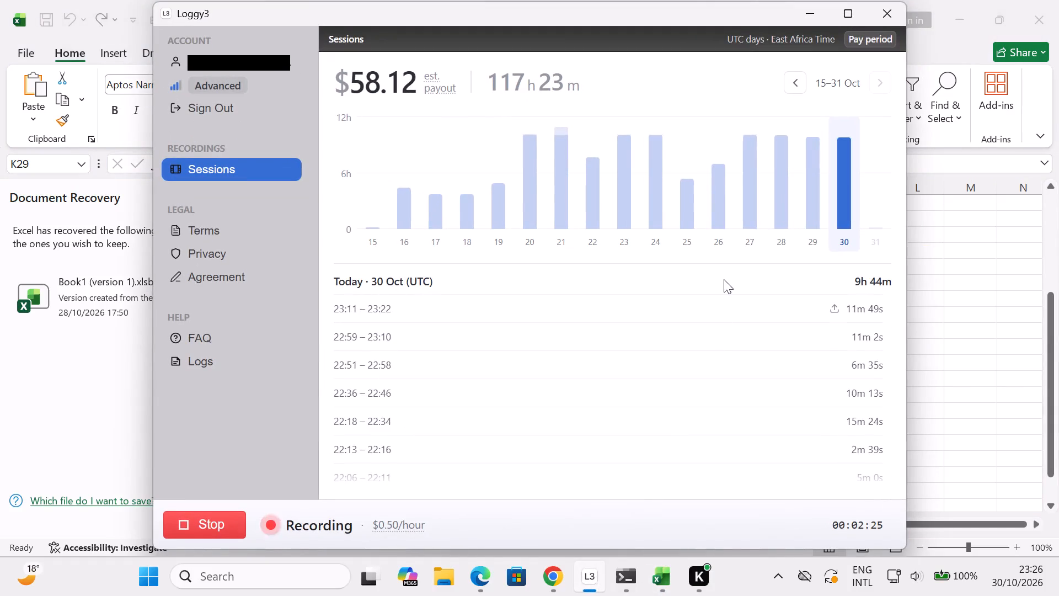
left_click(810, 10)
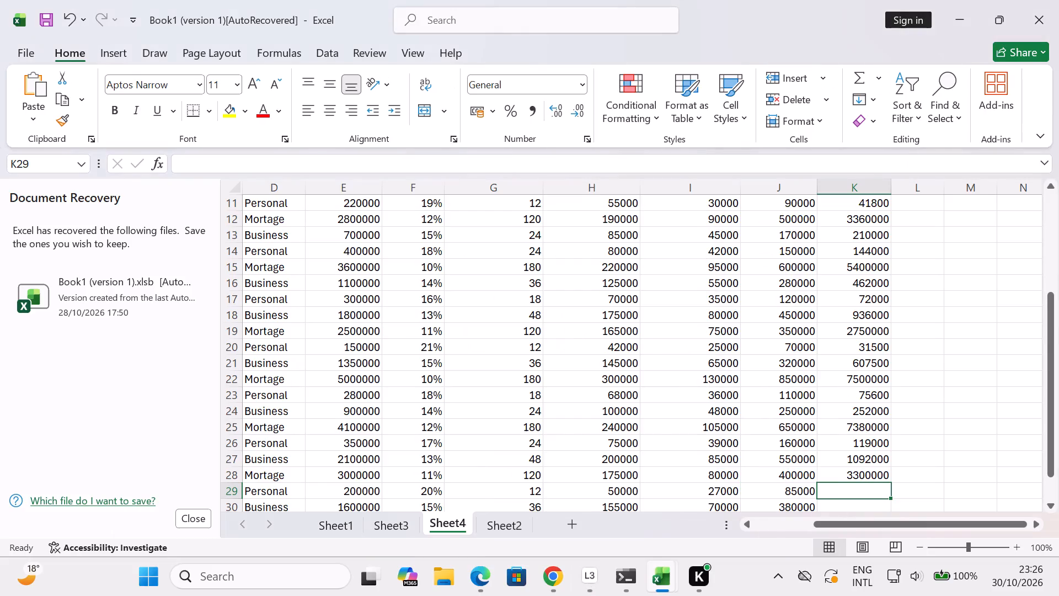
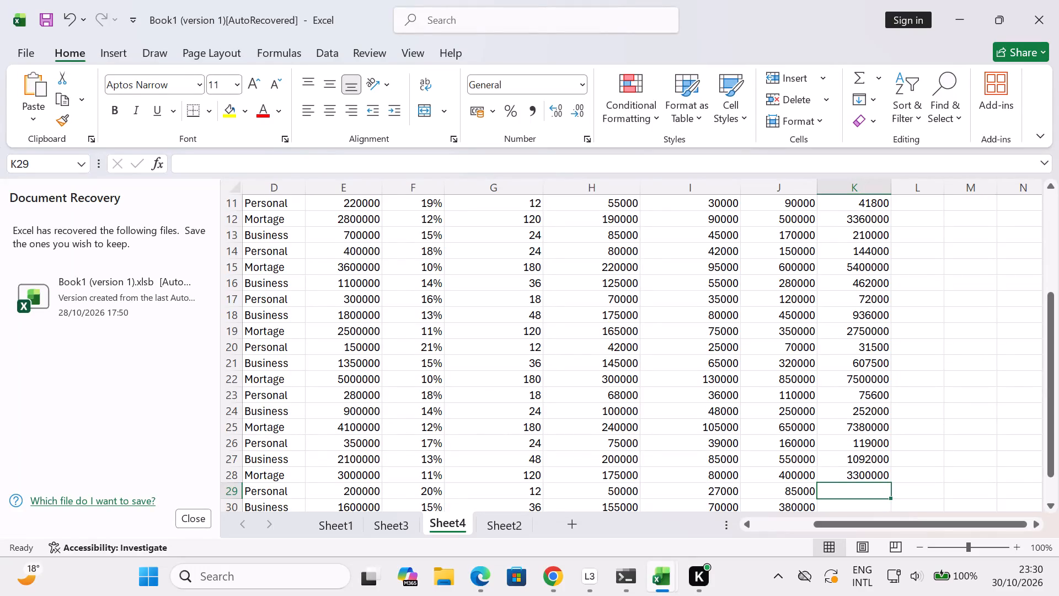
Begin the Total Interest formula in cell K29 with =.
key("equal")
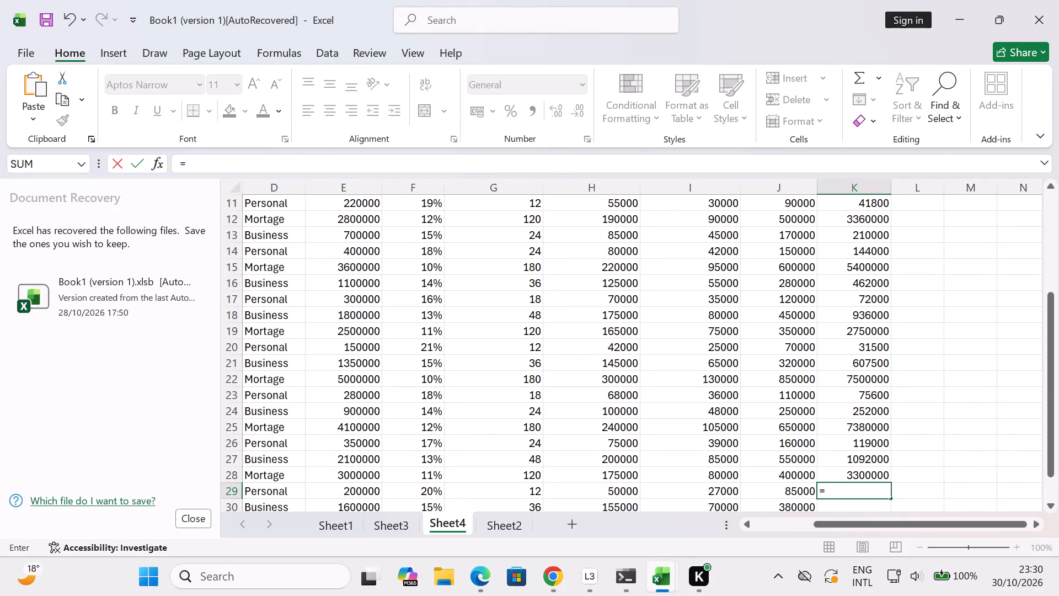
Switch to Loggy3 to check the current recording session, and return to the workbook.
left_click(589, 576)
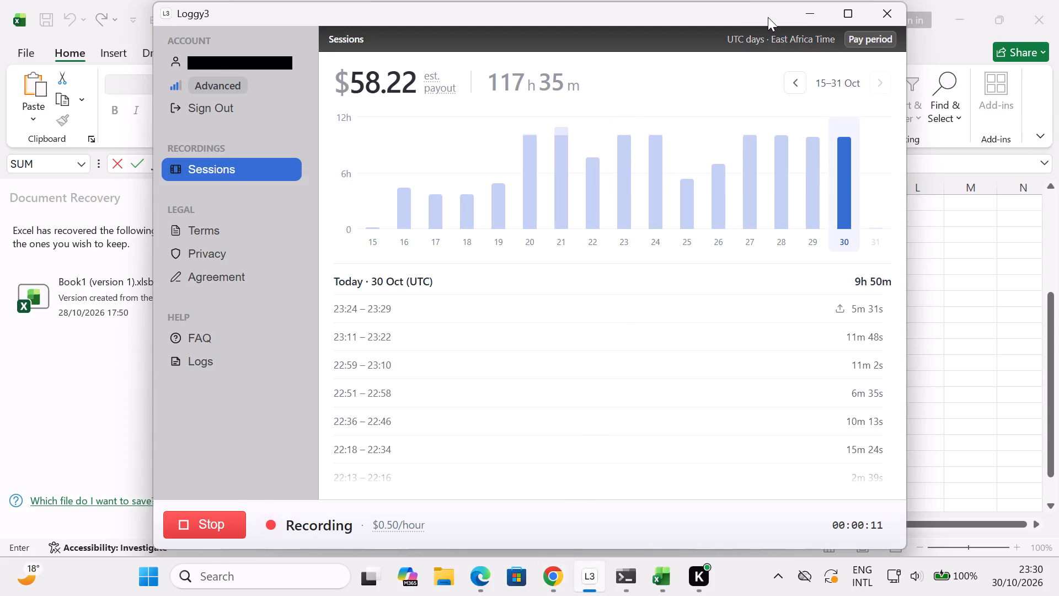
left_click(806, 4)
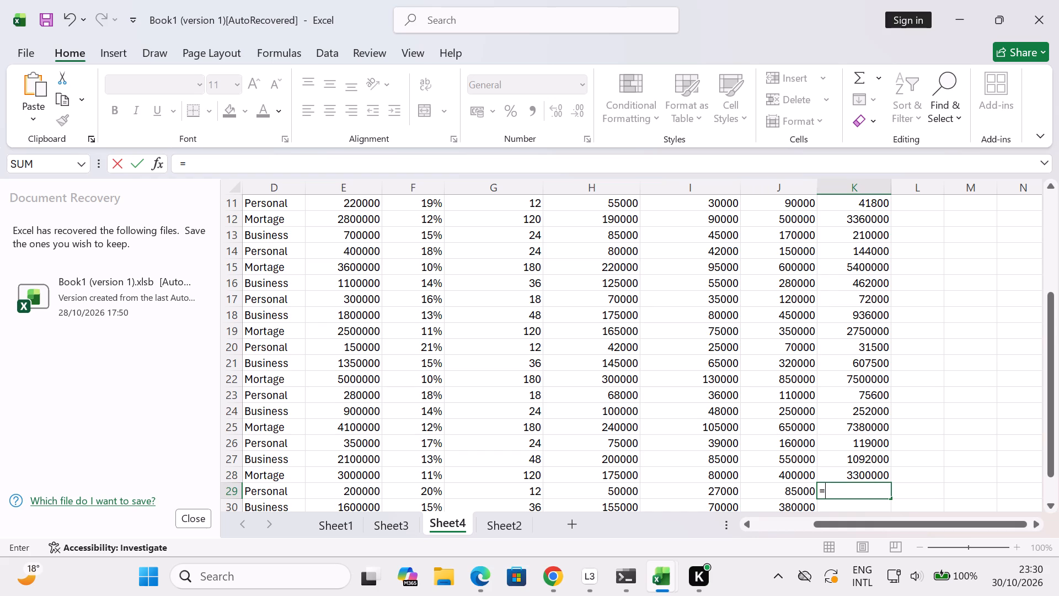
Continue the Total Interest formula in K29 with loan amount times interest, giving =e29*f29.
key("e")
key("2")
key("9")
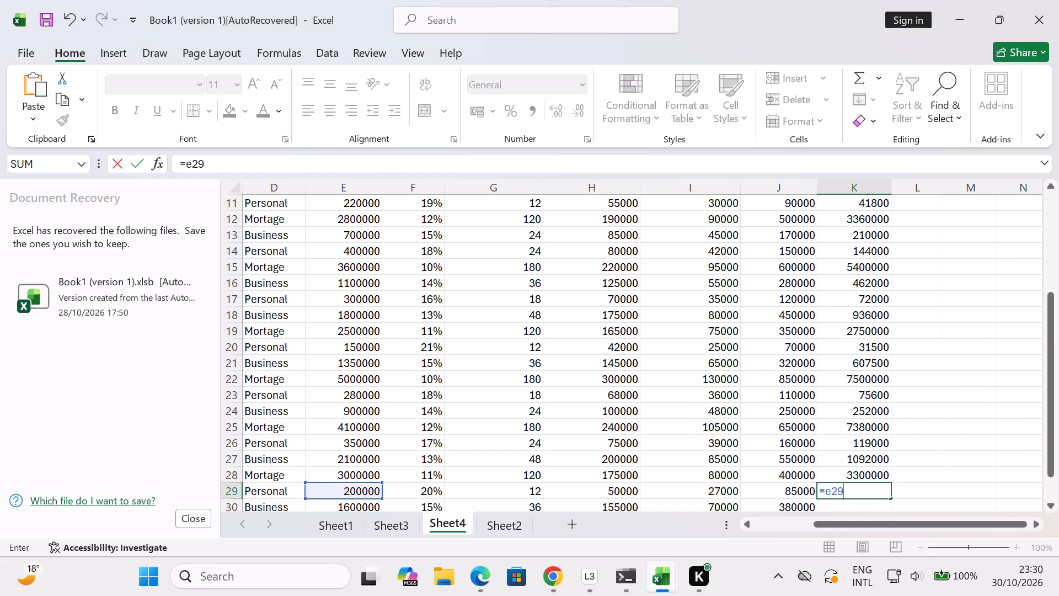
key("shift+asterisk")
type("f2")
key("9")
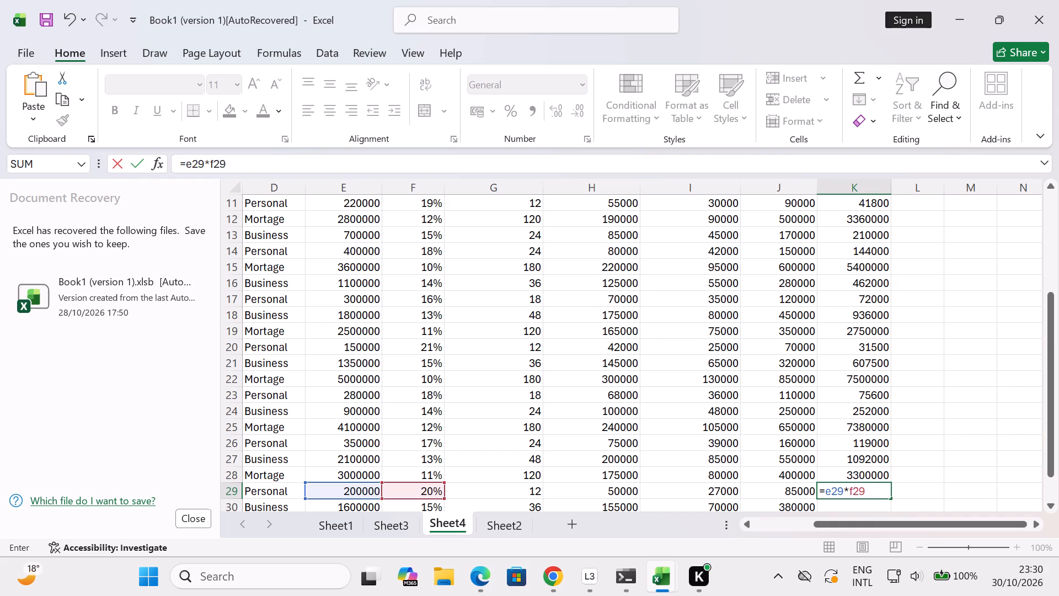
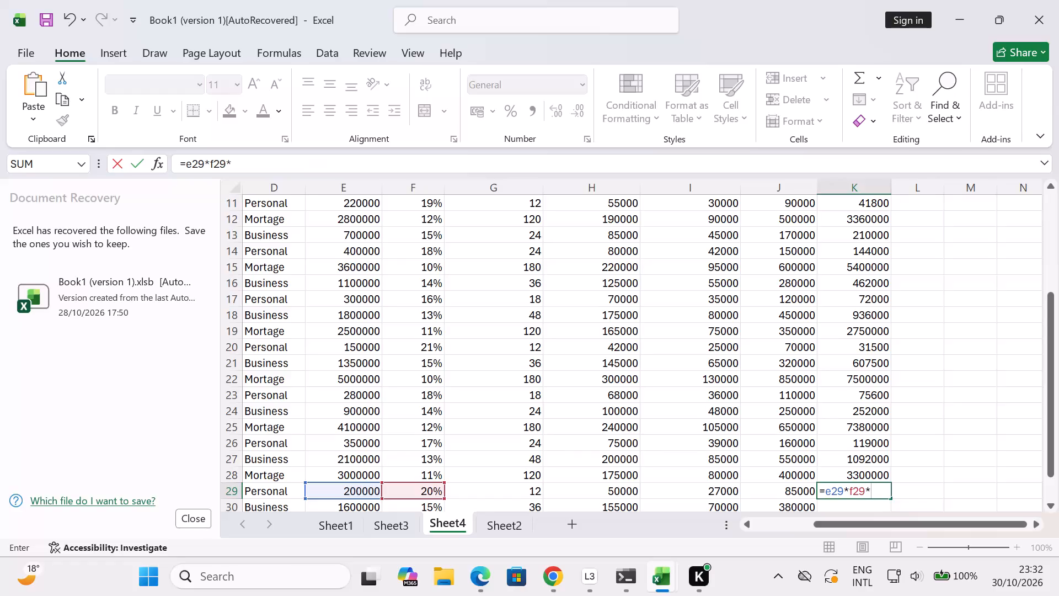
Extend the Total Interest formula in K29 with an opening parenthesis, giving =e29*f29*(.
key("shift+parenleft")
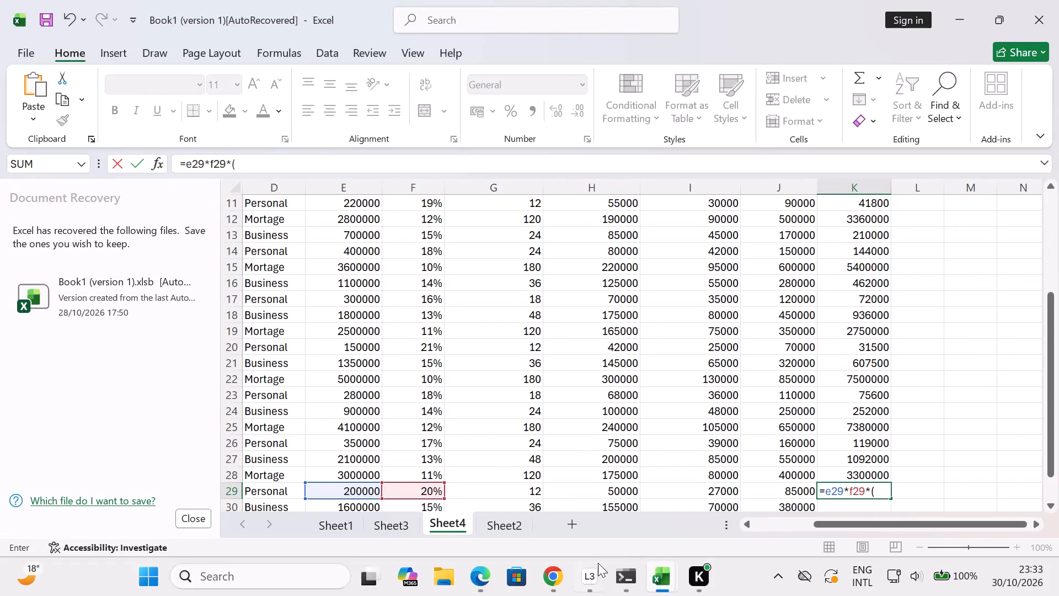
Switch to Loggy3 to check the current recording session, and return to the workbook.
left_click(583, 574)
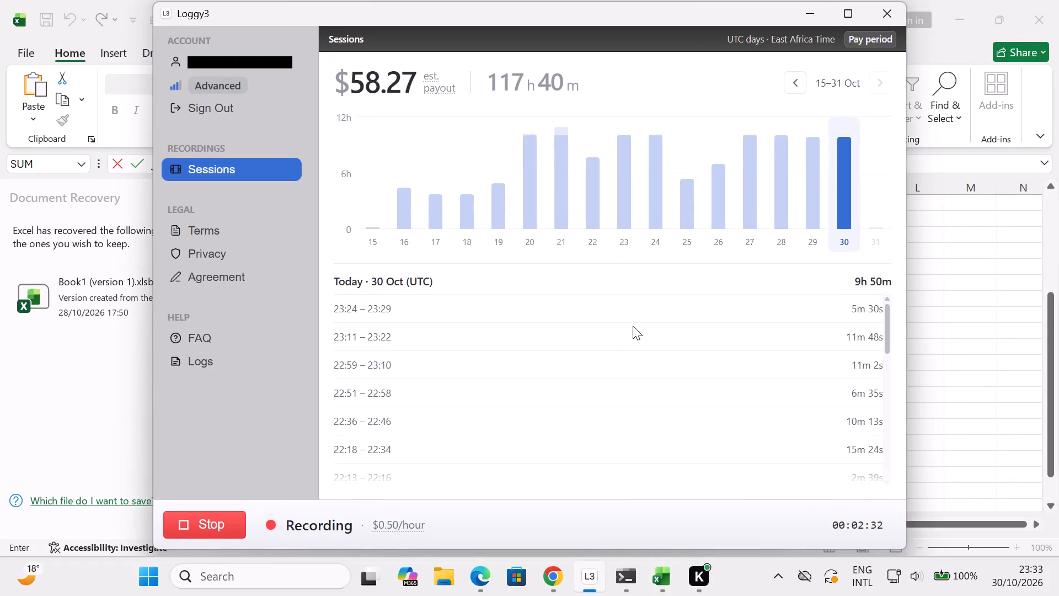
left_click(804, 13)
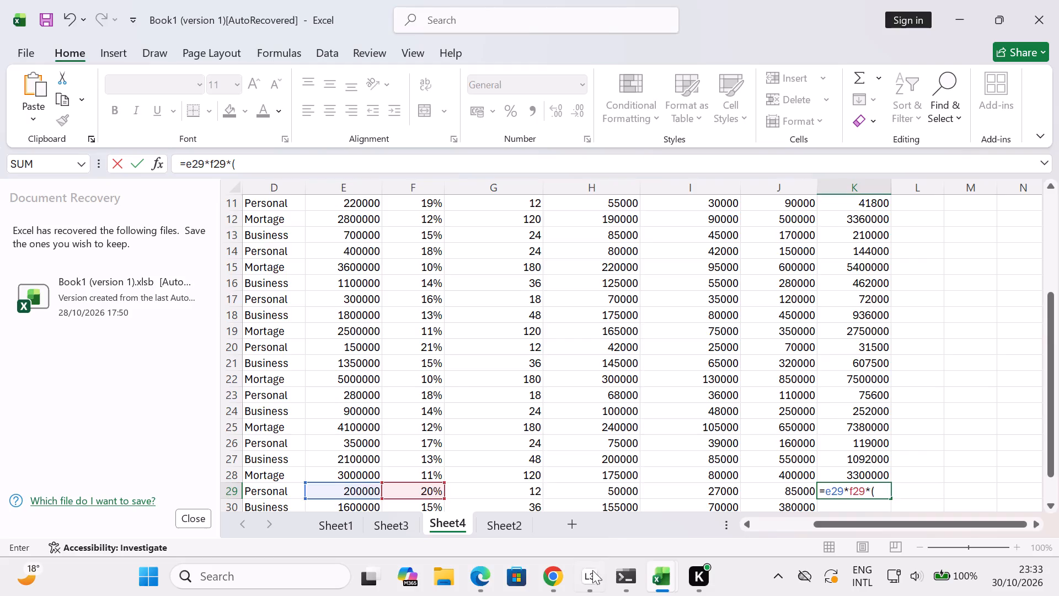
Switch to Loggy3, stop the current recording session, and return to the workbook.
left_click(585, 588)
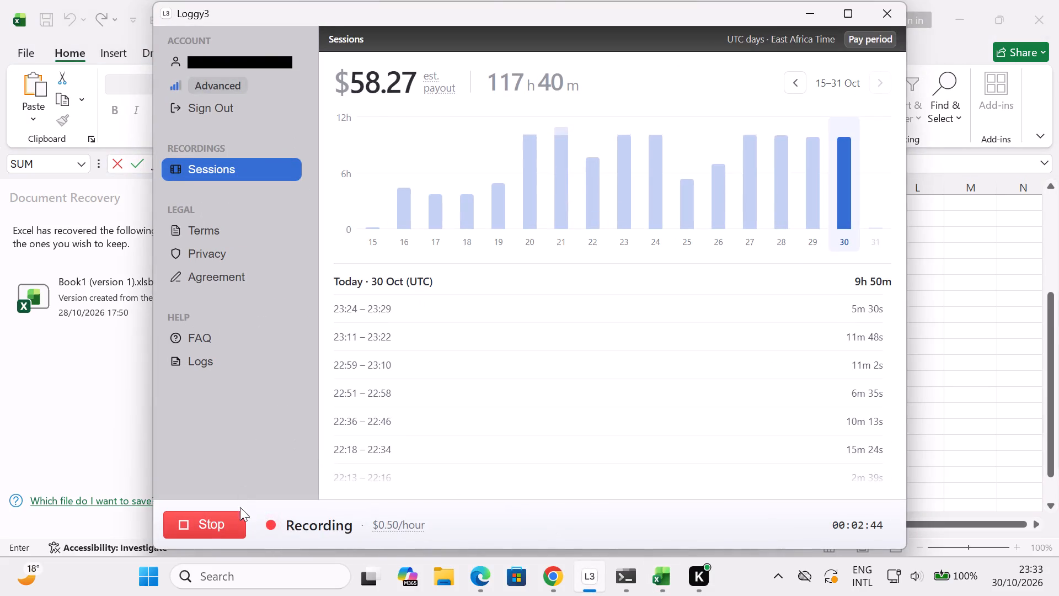
left_click(238, 521)
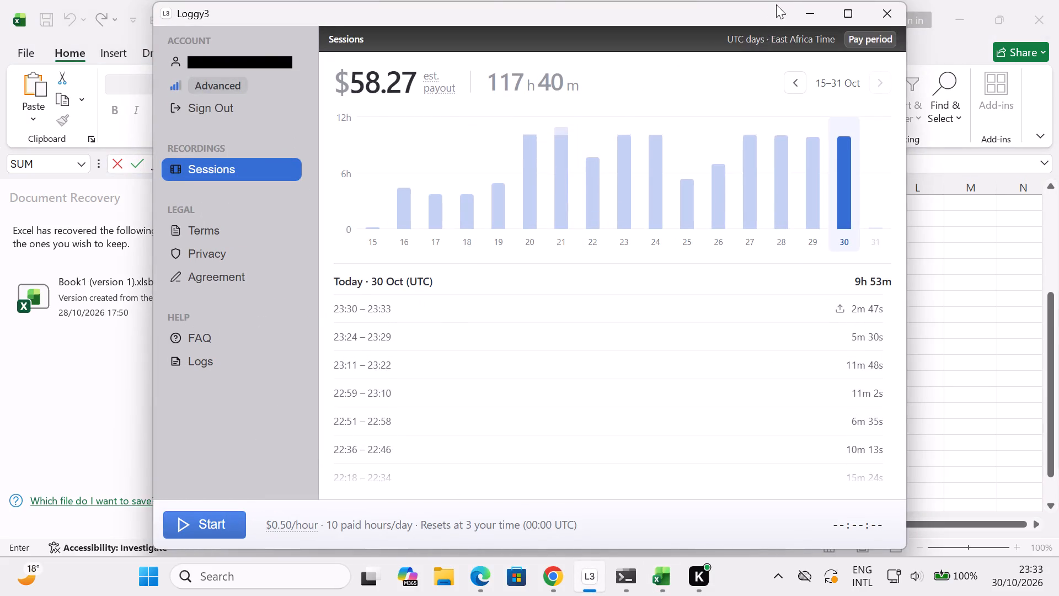
left_click(802, 7)
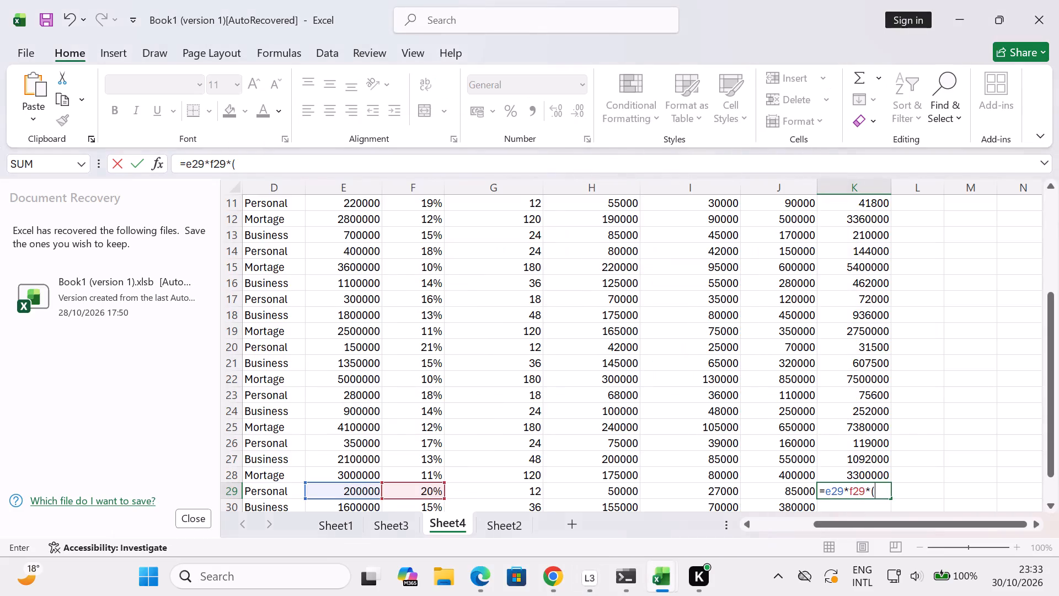
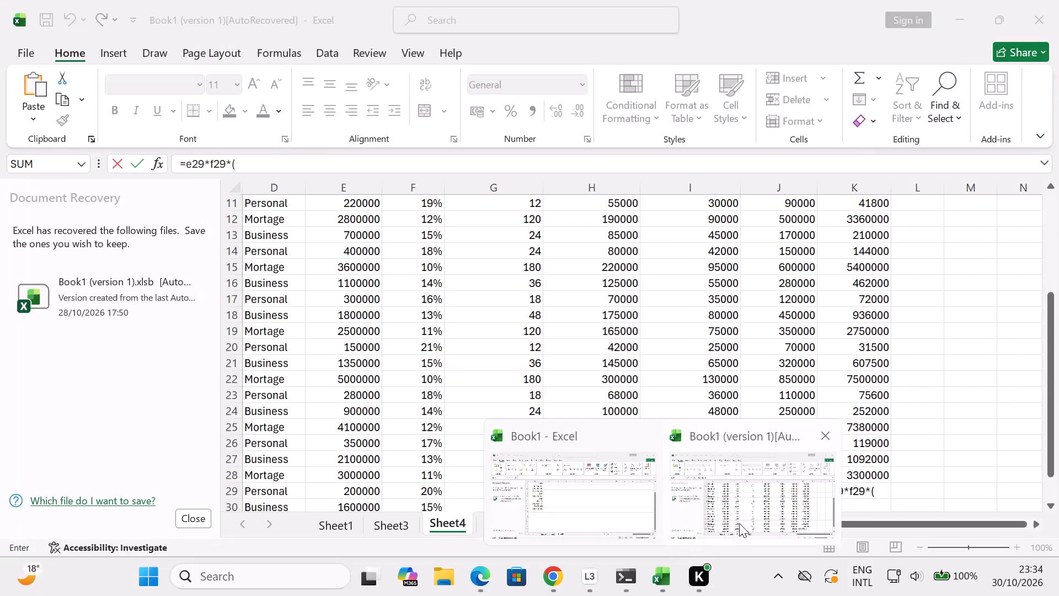
Switch to Loggy3, start a new recording session, and return to the workbook.
left_click(756, 520)
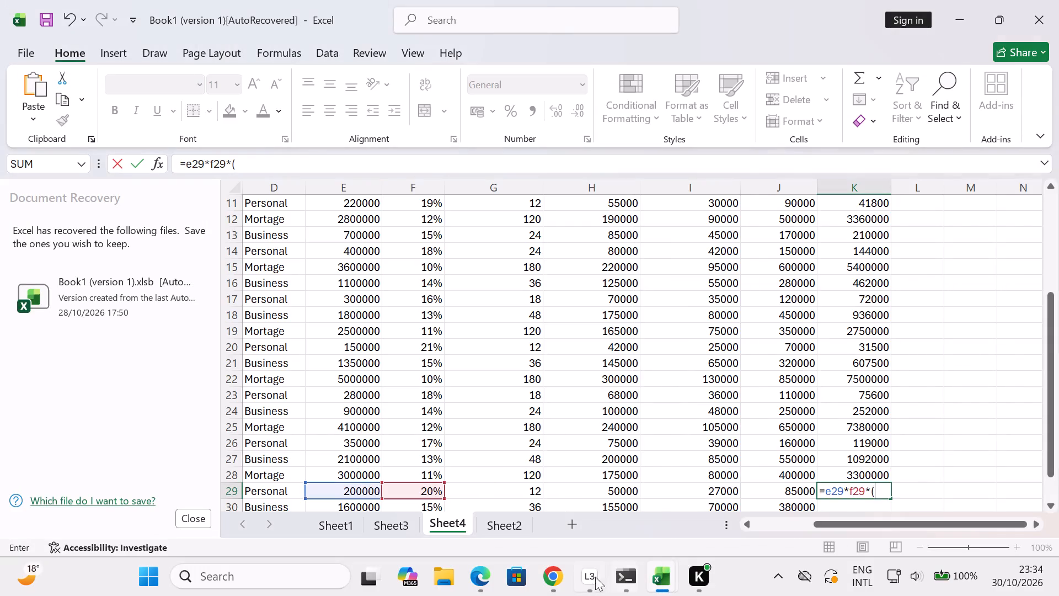
left_click(593, 581)
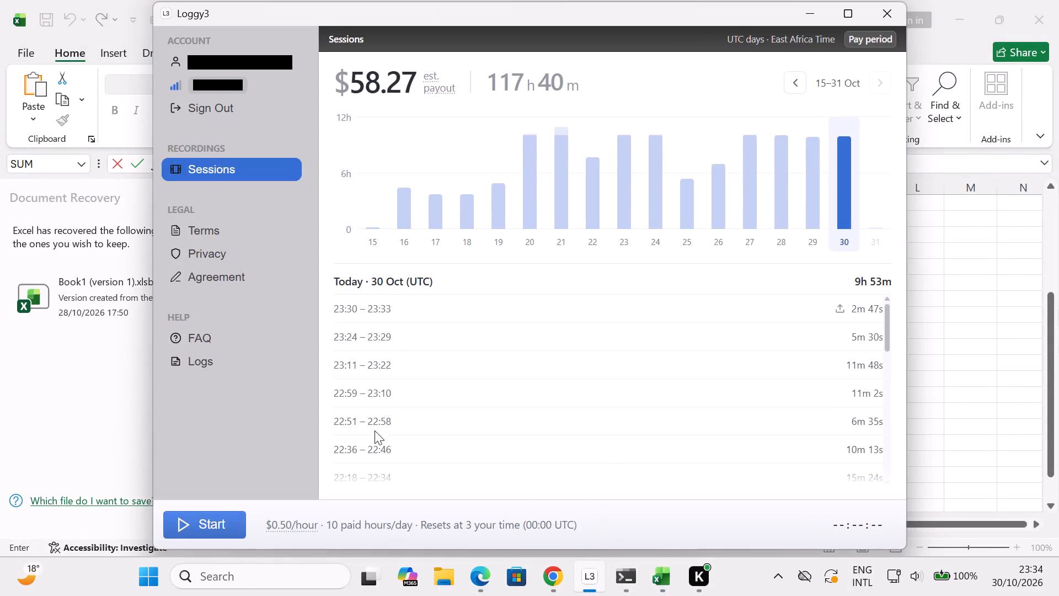
left_click(226, 518)
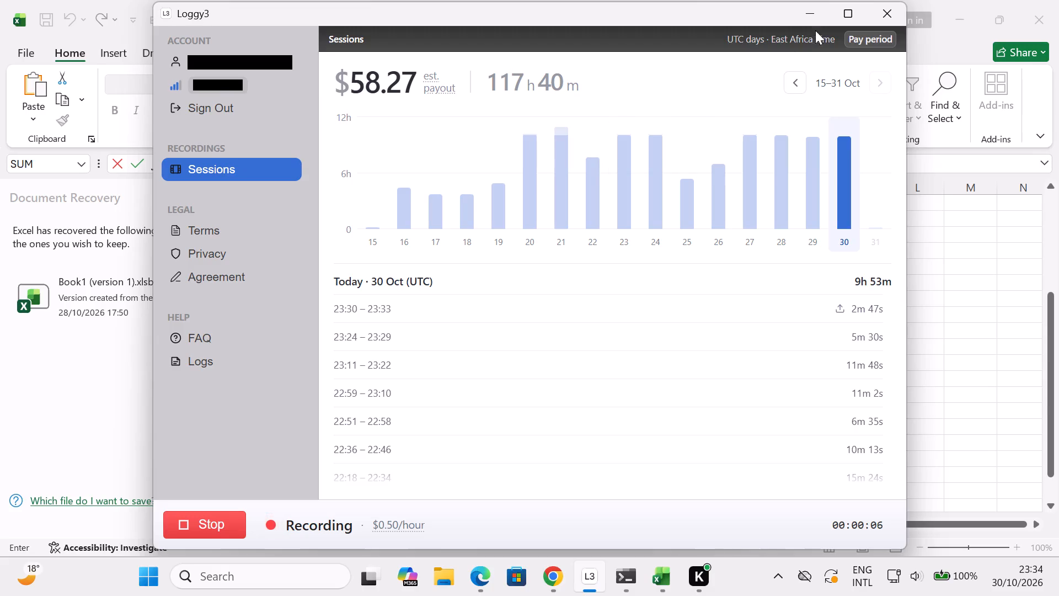
left_click(810, 12)
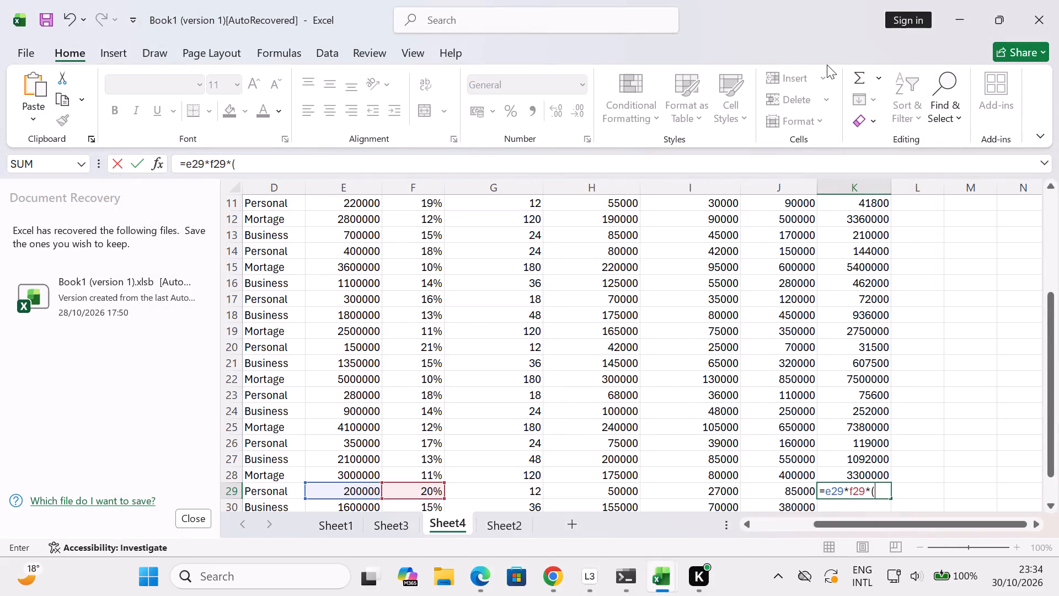
Complete the Total Interest formula in K29 with the duration term, giving =e29*f29*(g29/12).
key("g")
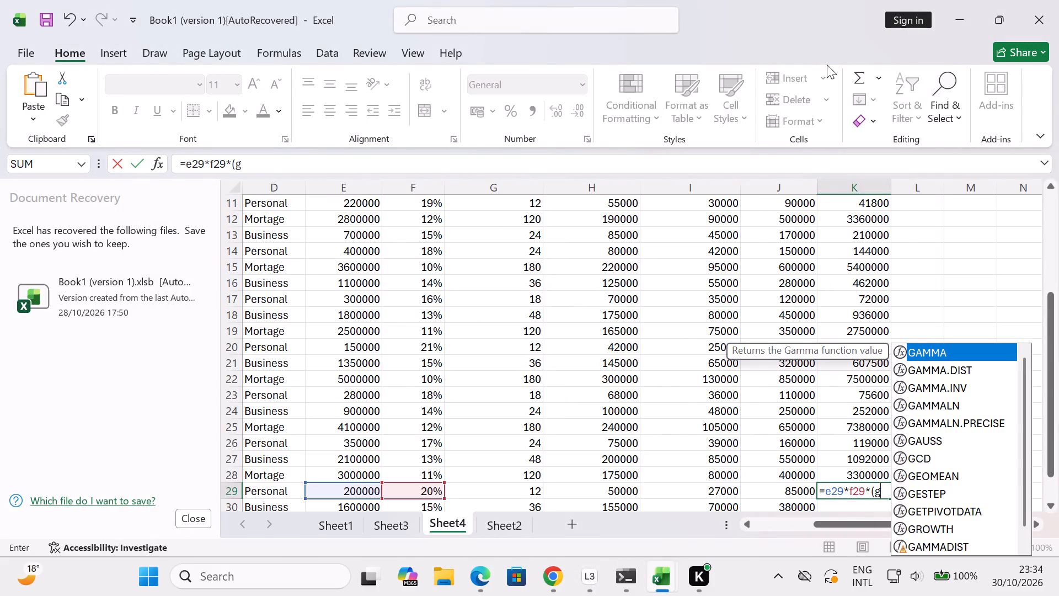
key("2")
key("9")
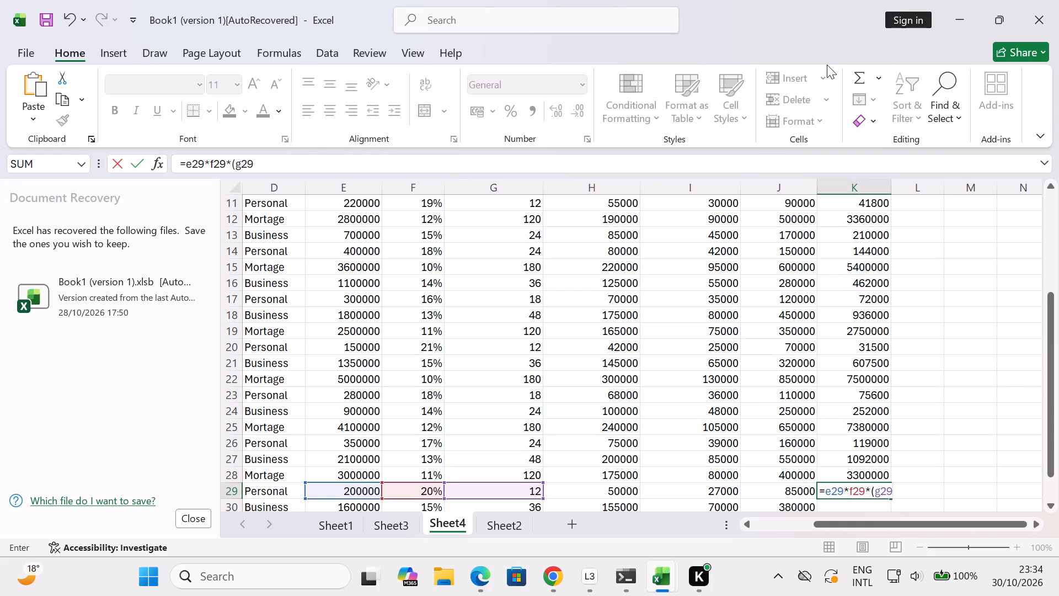
key("slash")
type("12")
key("shift+parenright")
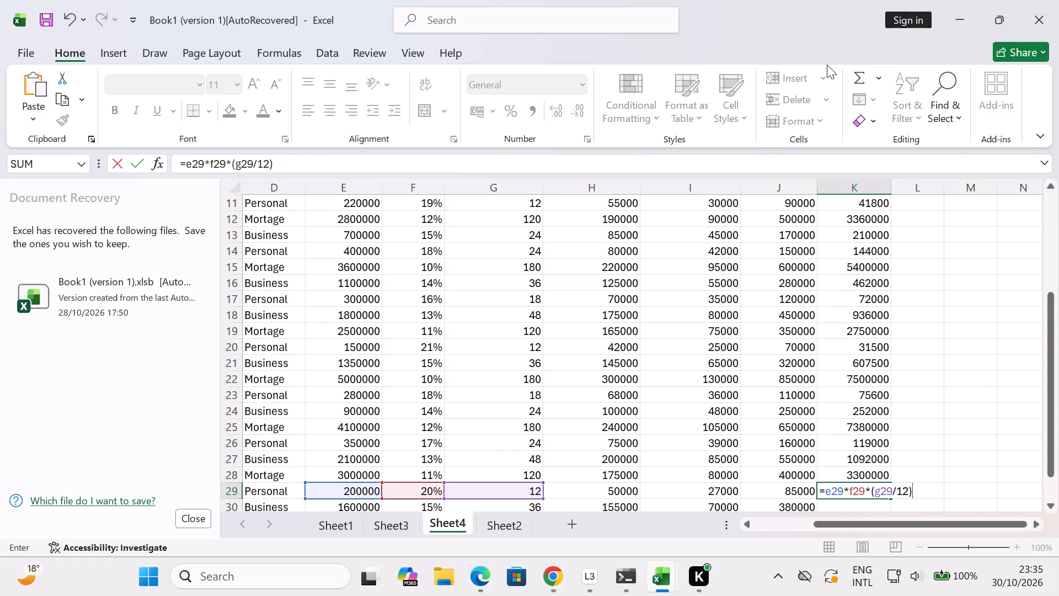
key("Return")
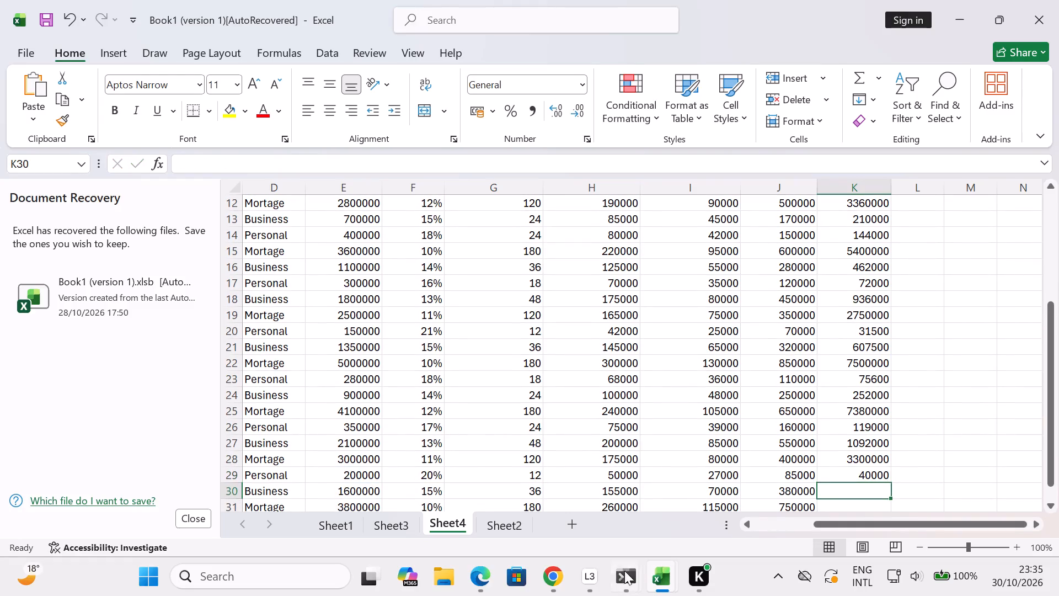
Switch to Loggy3 to check the current recording session, and return to the workbook.
left_click(586, 579)
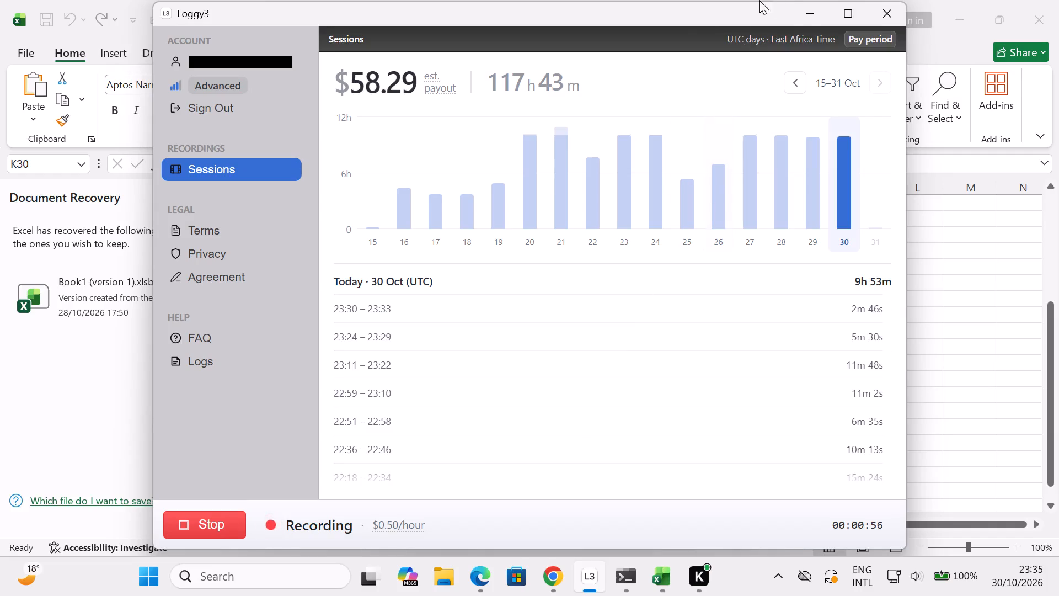
left_click(806, 9)
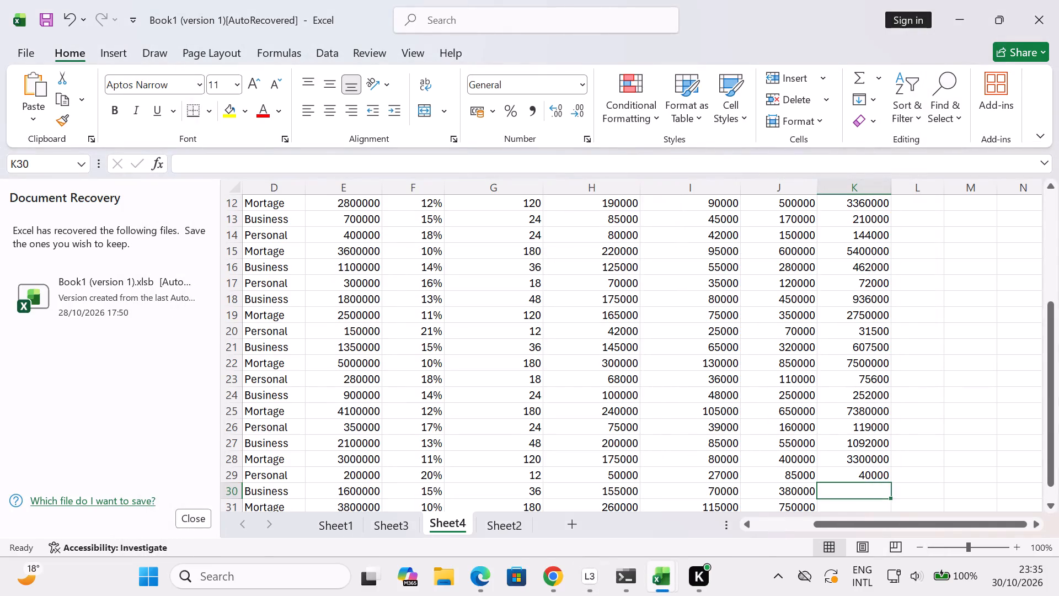